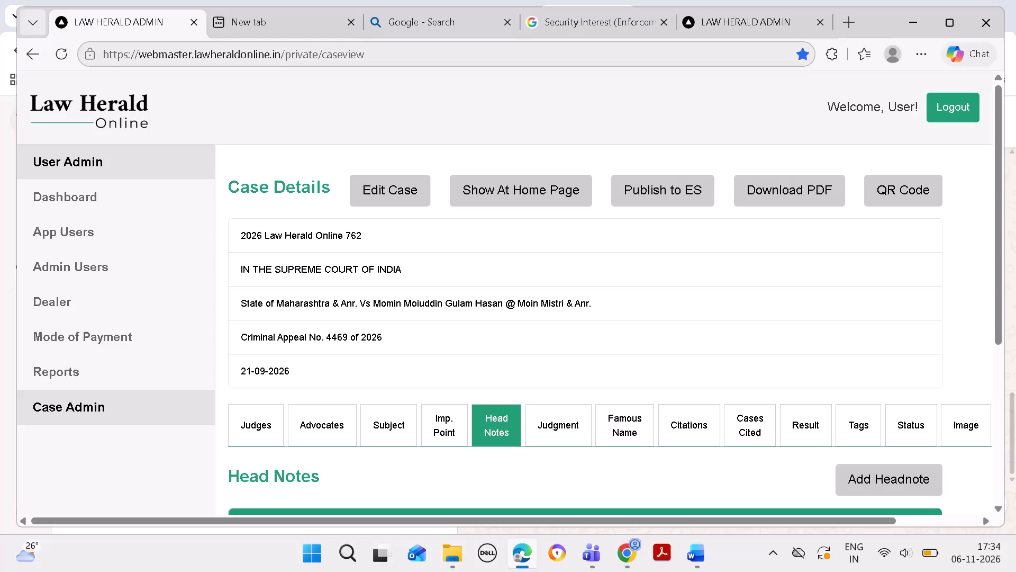
{"action": "scroll", "coordinate": [199, 253], "scroll_direction": "down", "scroll_amount": 2}
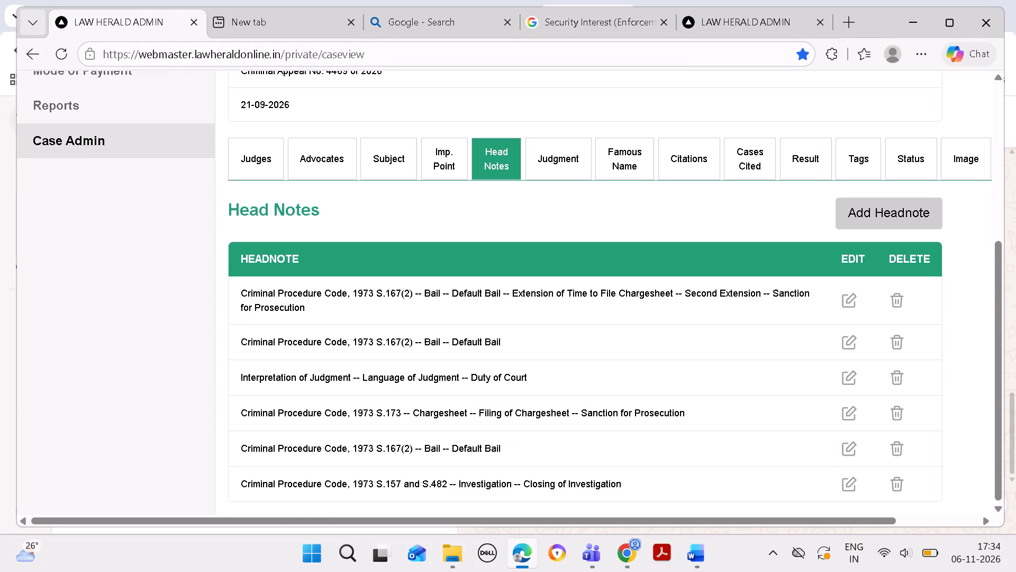
{"action": "left_click", "coordinate": [116, 150]}
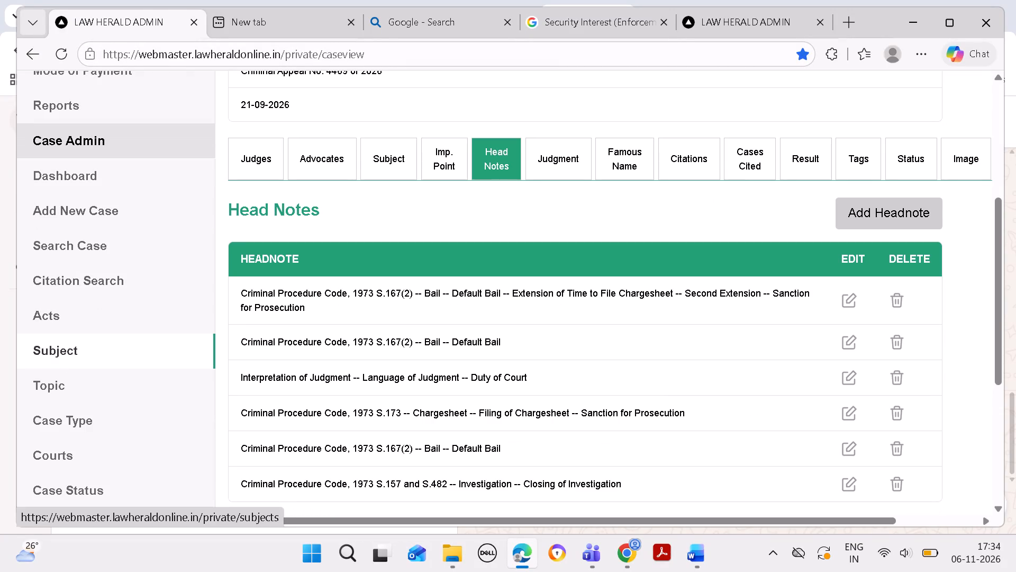
{"action": "left_click", "coordinate": [103, 245]}
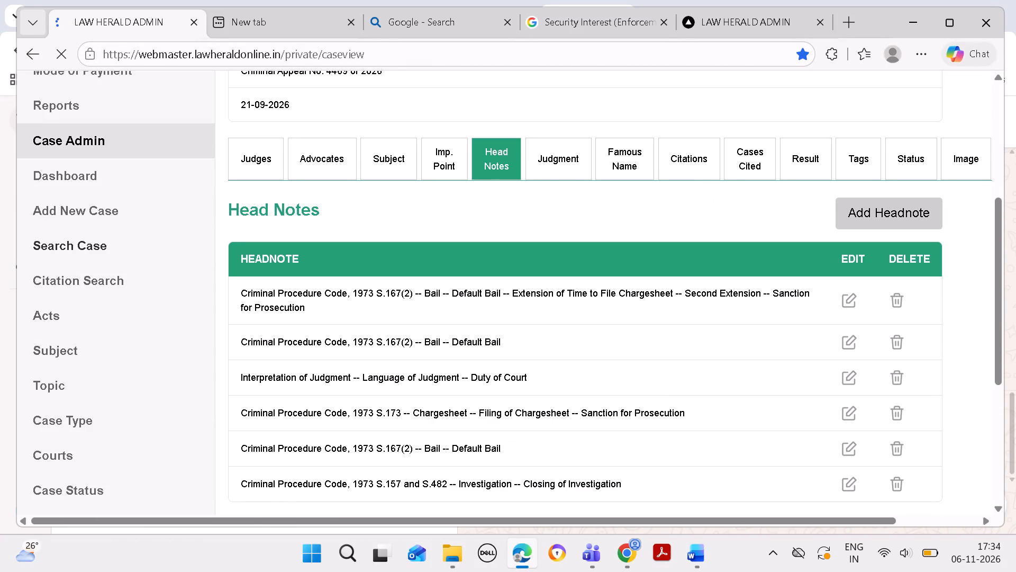
{"action": "left_click", "coordinate": [264, 194]}
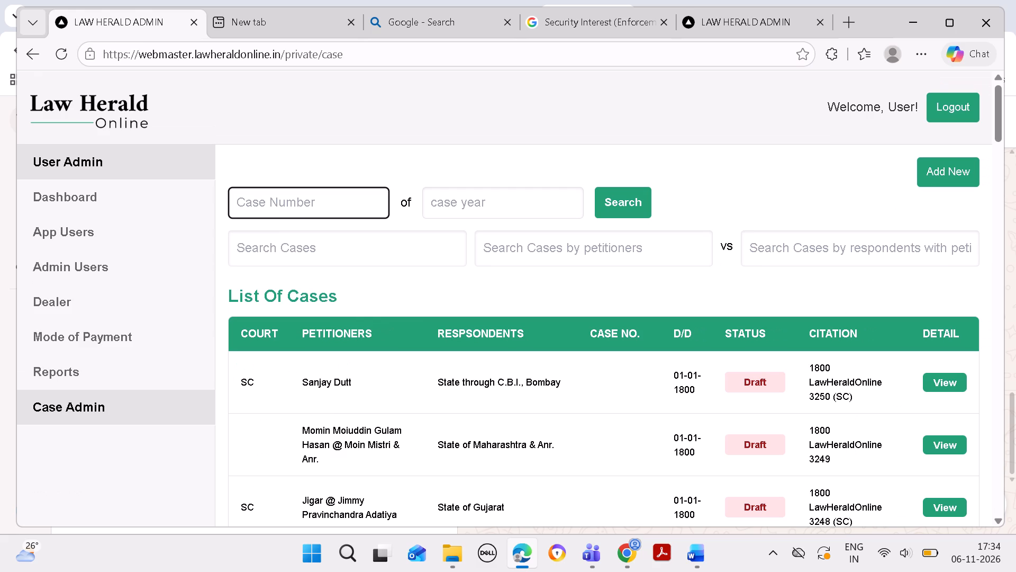
{"action": "type", "text": "10"}
{"action": "key", "text": "0"}
{"action": "type", "text": "77"}
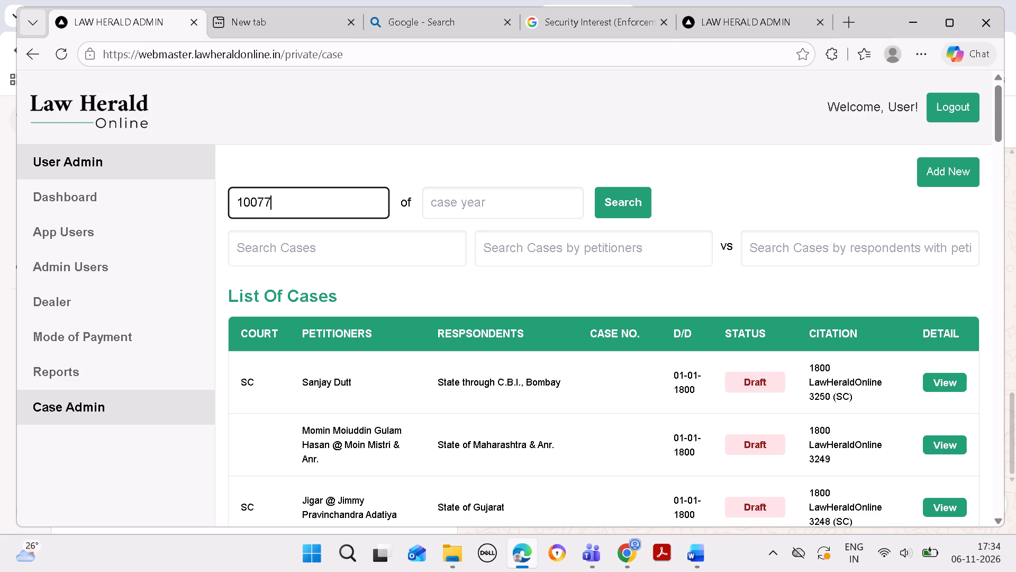
{"action": "key", "text": "minus"}
{"action": "key", "text": "1"}
{"action": "type", "text": "00"}
{"action": "type", "text": "78"}
{"action": "left_click", "coordinate": [461, 198]}
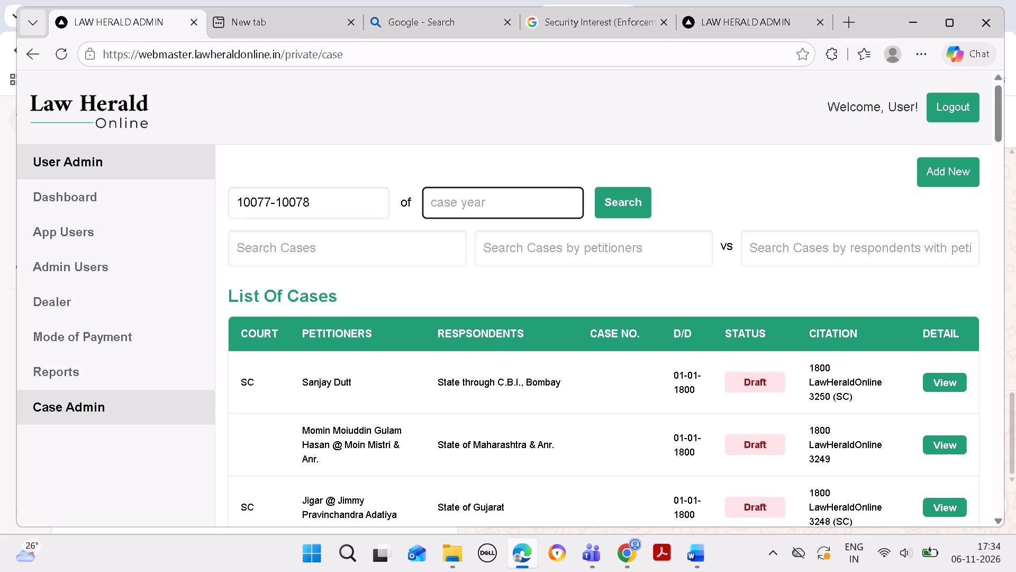
{"action": "type", "text": "2014"}
{"action": "left_click", "coordinate": [636, 205]}
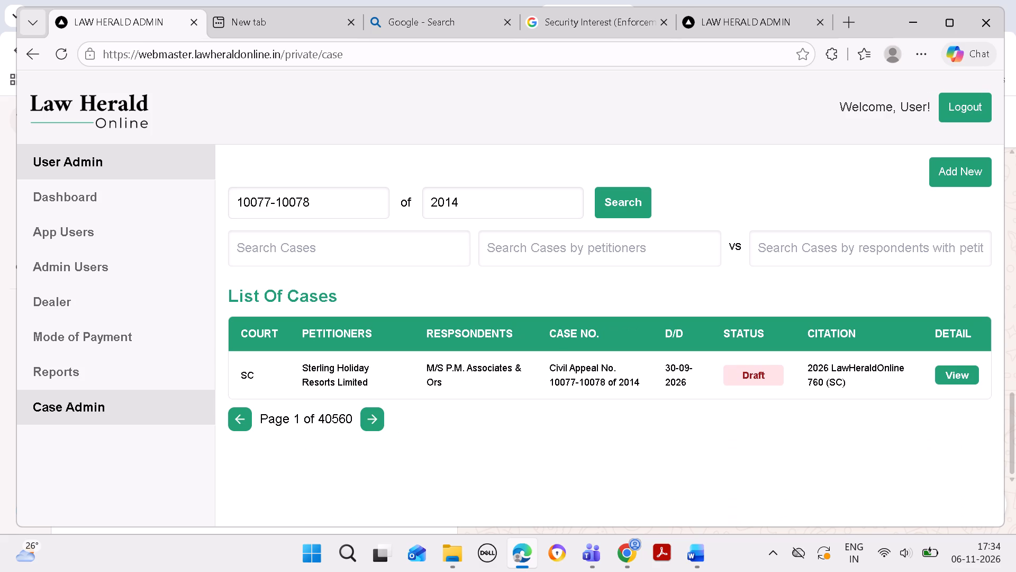
{"action": "left_click", "coordinate": [961, 385]}
{"action": "left_click", "coordinate": [967, 371]}
Look through the case's important points and subject entries, ending on its list of advocates.
{"action": "scroll", "coordinate": [796, 328], "scroll_direction": "down", "scroll_amount": 4}
{"action": "left_click", "coordinate": [440, 311]}
{"action": "scroll", "coordinate": [451, 320], "scroll_direction": "down", "scroll_amount": 5}
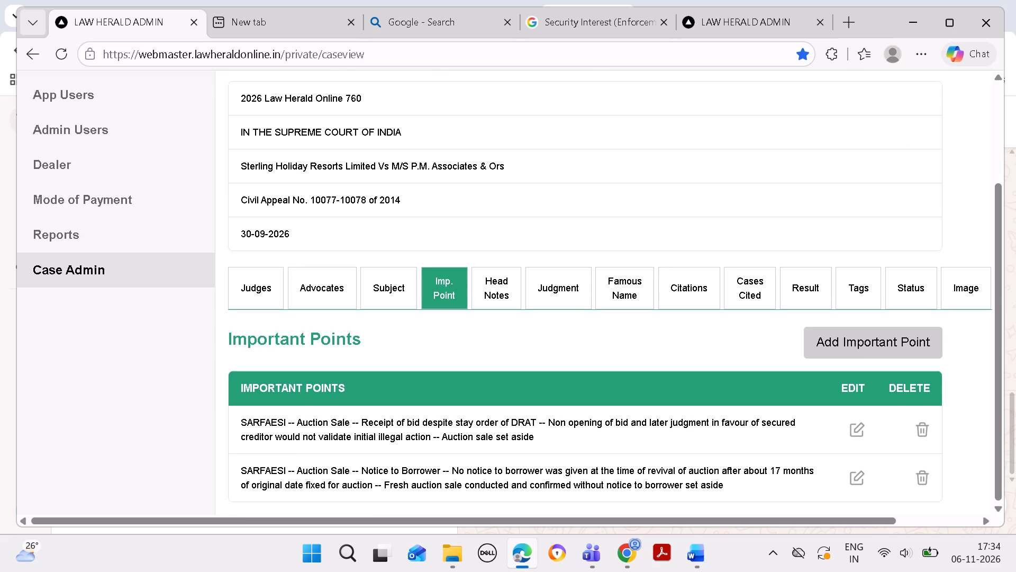
{"action": "scroll", "coordinate": [453, 323], "scroll_direction": "down", "scroll_amount": 1}
{"action": "left_click", "coordinate": [395, 291]}
{"action": "scroll", "coordinate": [395, 292], "scroll_direction": "down", "scroll_amount": 6}
{"action": "left_click", "coordinate": [341, 322]}
{"action": "scroll", "coordinate": [339, 326], "scroll_direction": "down", "scroll_amount": 6}
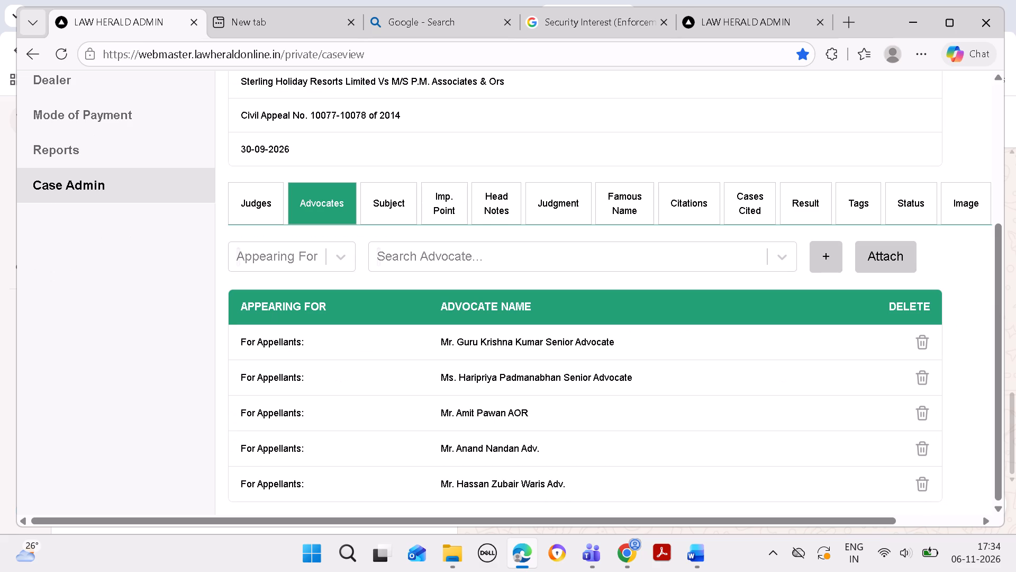
{"action": "left_click", "coordinate": [686, 559]}
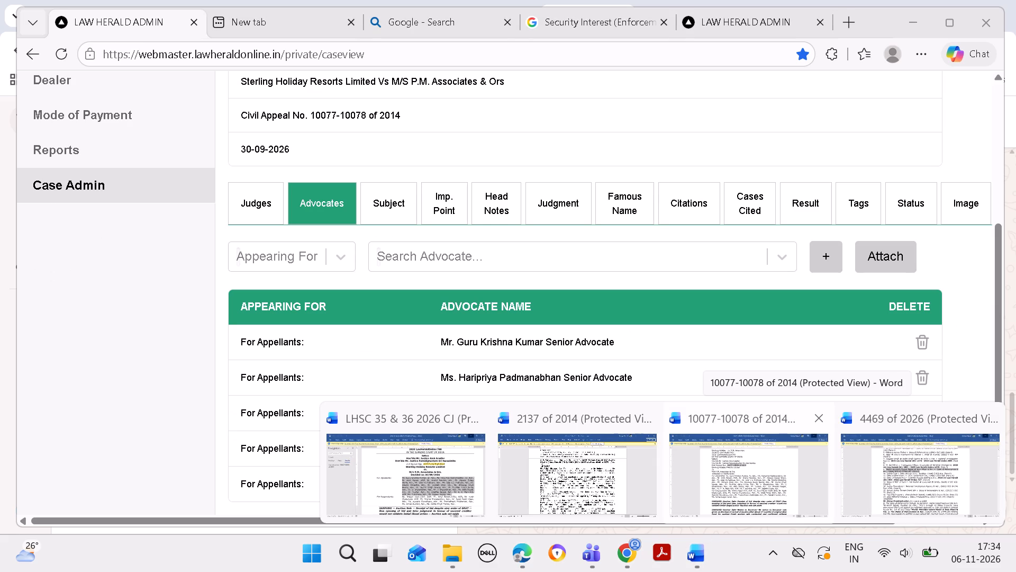
{"action": "left_click", "coordinate": [745, 489]}
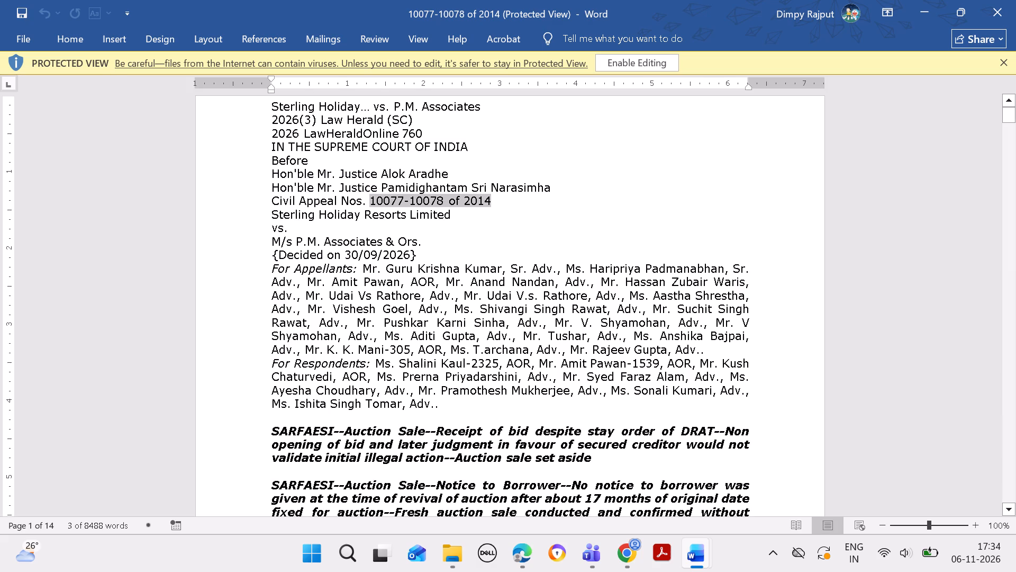
{"action": "left_click_drag", "start_coordinate": [328, 297], "coordinate": [381, 296]}
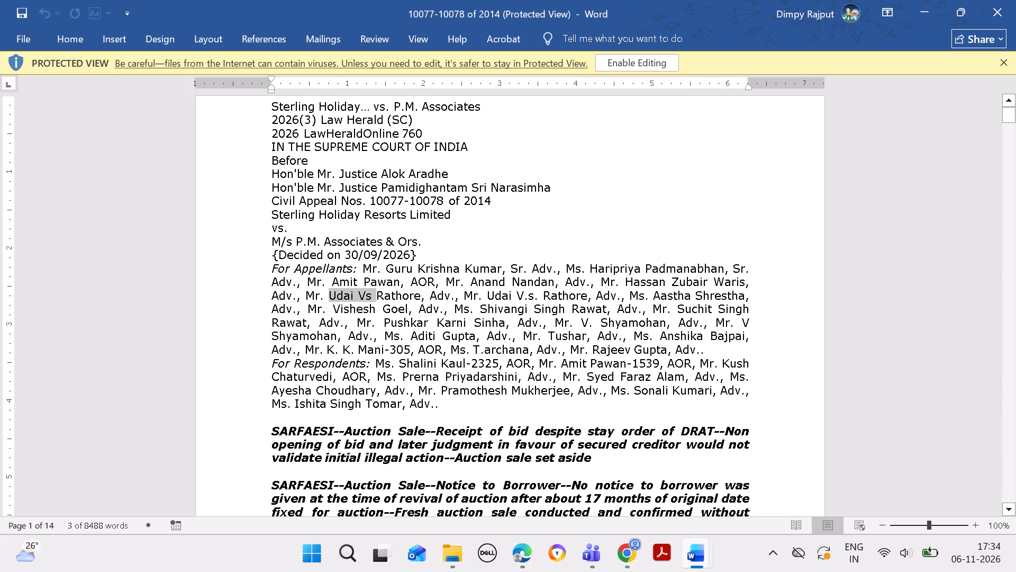
{"action": "left_click_drag", "start_coordinate": [381, 296], "coordinate": [403, 296]}
{"action": "key", "text": "ctrl+c"}
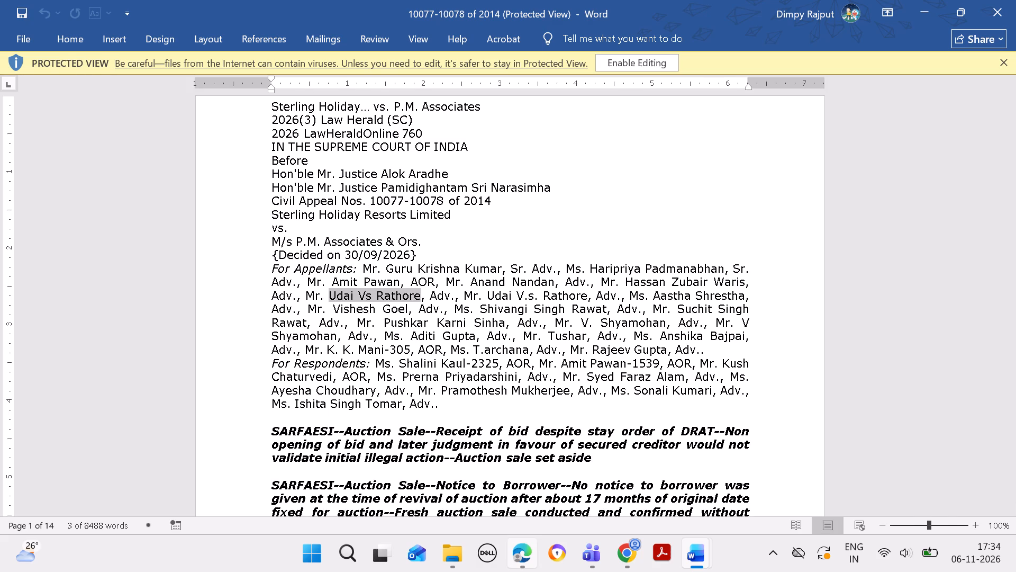
{"action": "left_click", "coordinate": [519, 561]}
{"action": "left_click", "coordinate": [825, 256]}
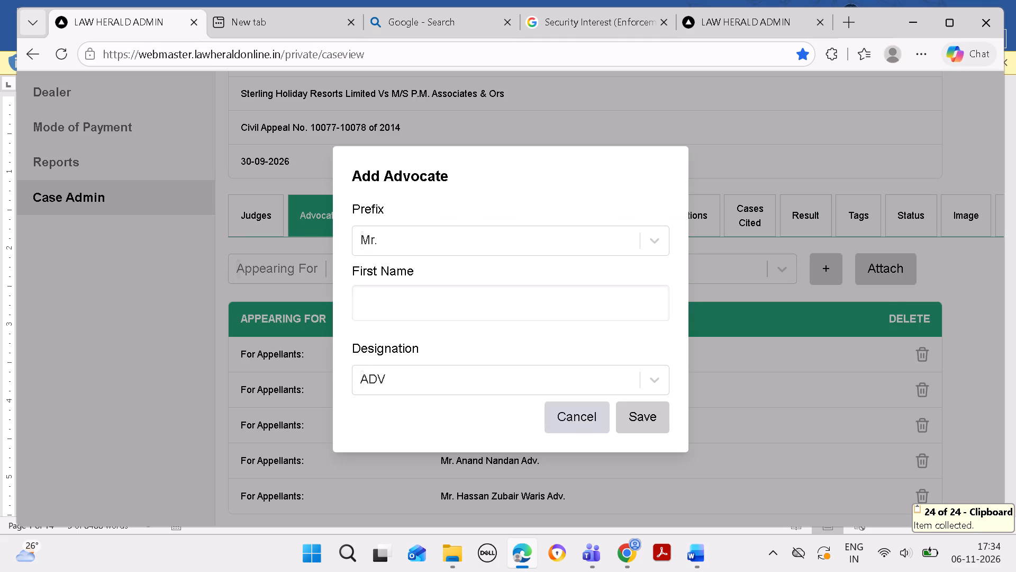
Save a new advocate record using the copied name of the sixth appellants' advocate, with prefix Mr. and designation ADV.
{"action": "left_click", "coordinate": [567, 293]}
{"action": "key", "text": "ctrl+v"}
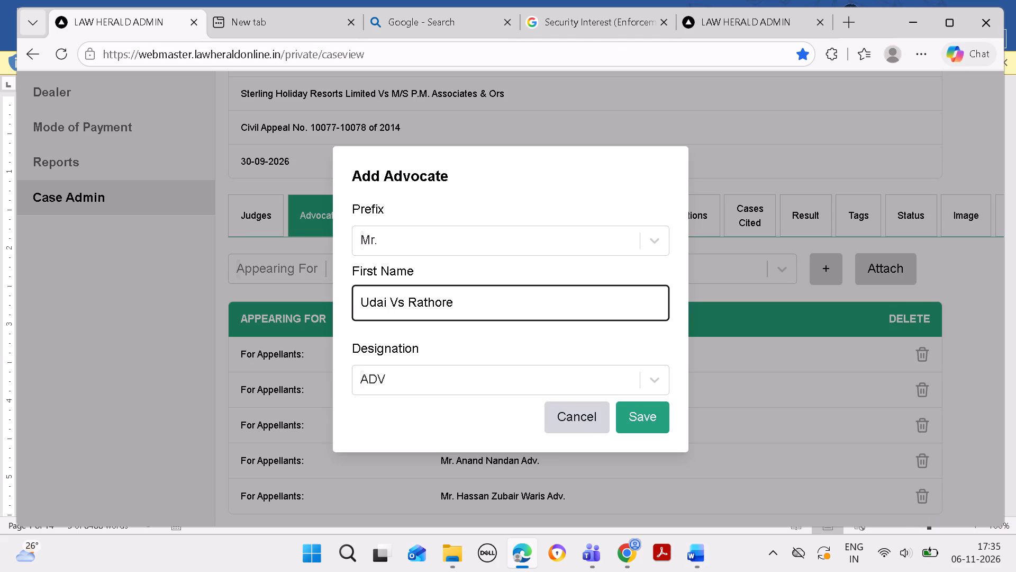
{"action": "left_click", "coordinate": [647, 427]}
{"action": "left_click", "coordinate": [656, 172]}
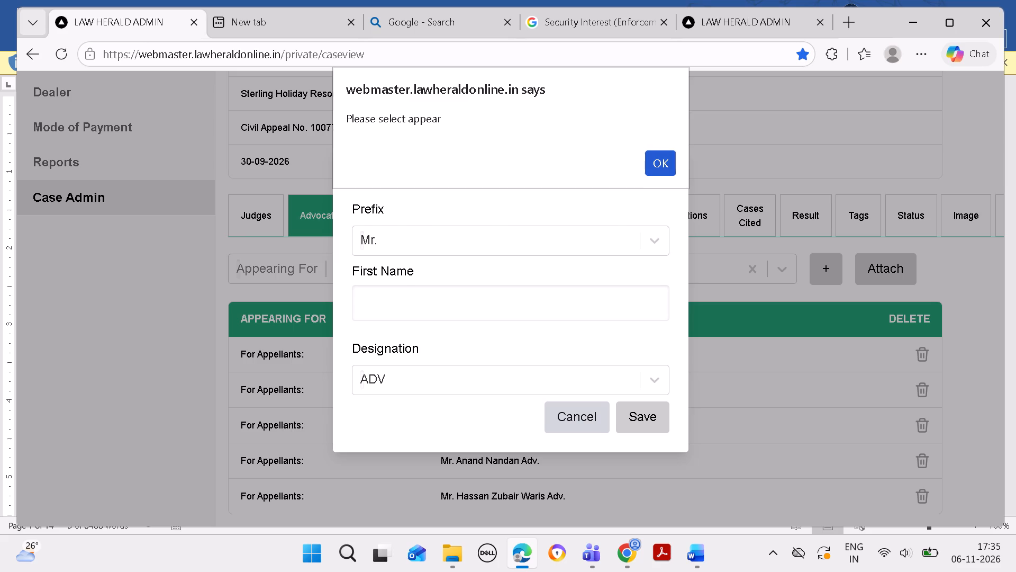
{"action": "left_click", "coordinate": [652, 155]}
Attach the newly added advocate to the Sterling Holiday Resorts case as appearing For Appellants.
{"action": "scroll", "coordinate": [558, 352], "scroll_direction": "down", "scroll_amount": 5}
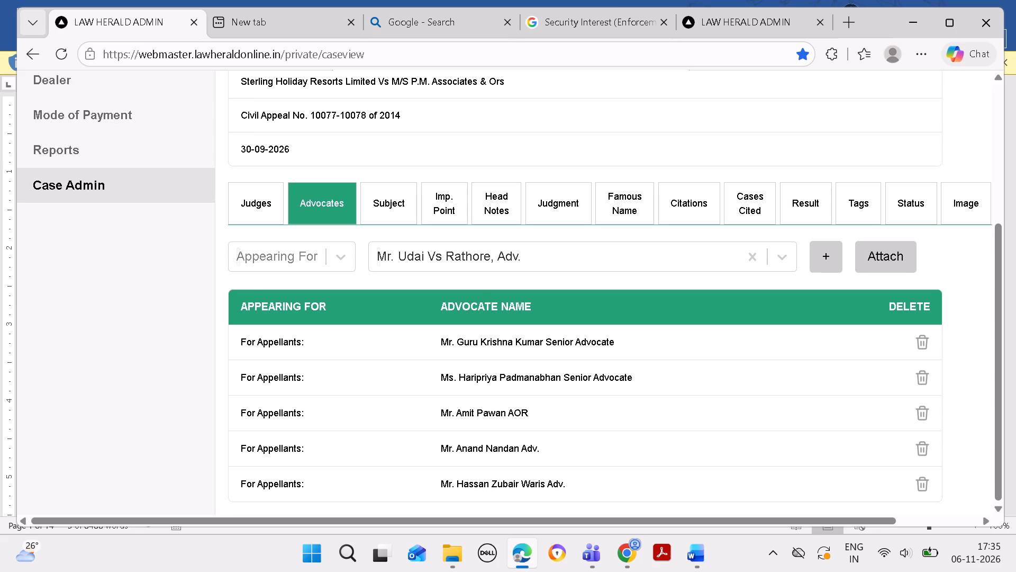
{"action": "left_click", "coordinate": [339, 251]}
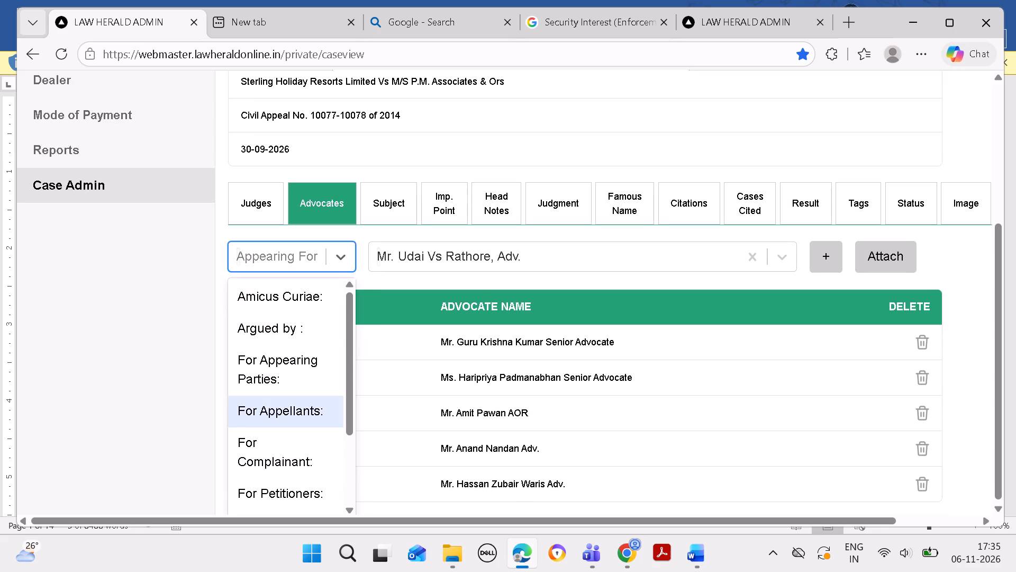
{"action": "left_click", "coordinate": [301, 415]}
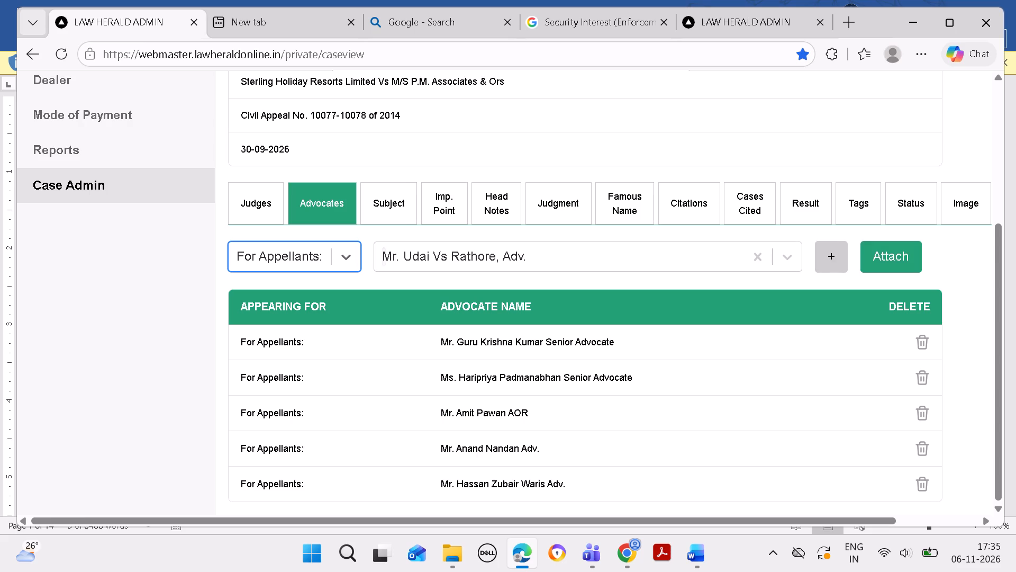
{"action": "left_click", "coordinate": [877, 262]}
{"action": "left_click", "coordinate": [659, 170]}
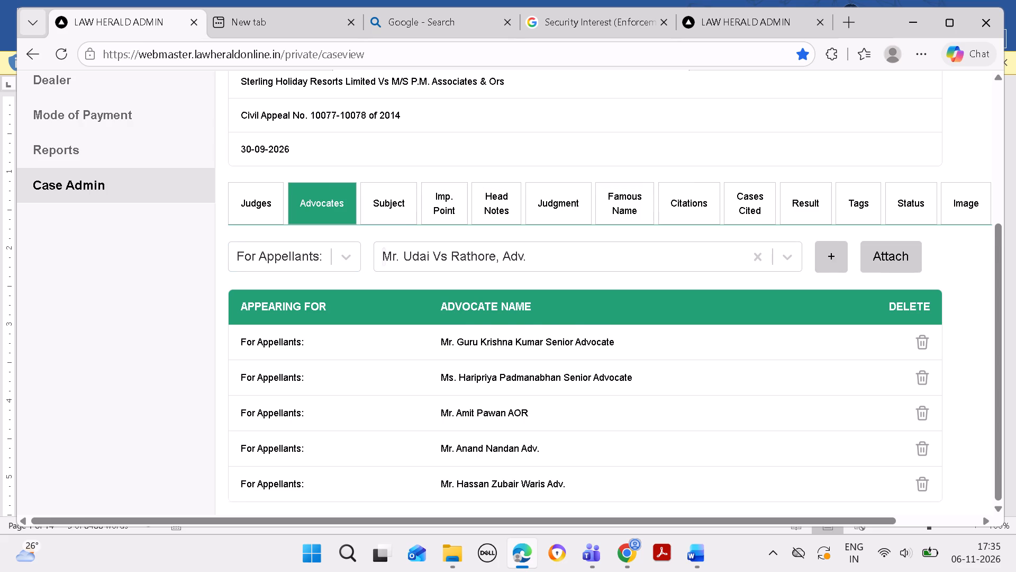
{"action": "scroll", "coordinate": [631, 312], "scroll_direction": "down", "scroll_amount": 11}
{"action": "left_click", "coordinate": [699, 561]}
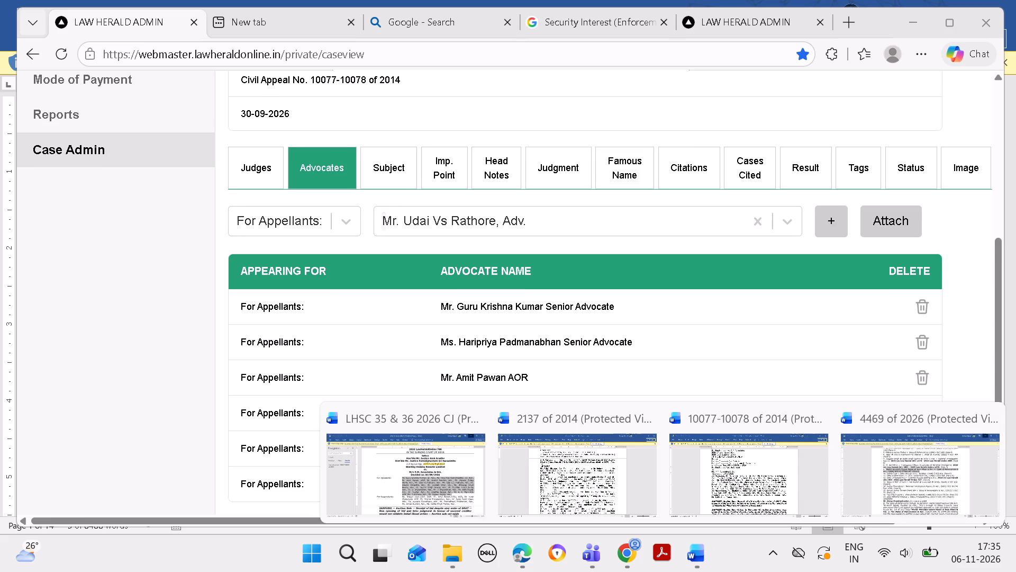
{"action": "left_click", "coordinate": [754, 471]}
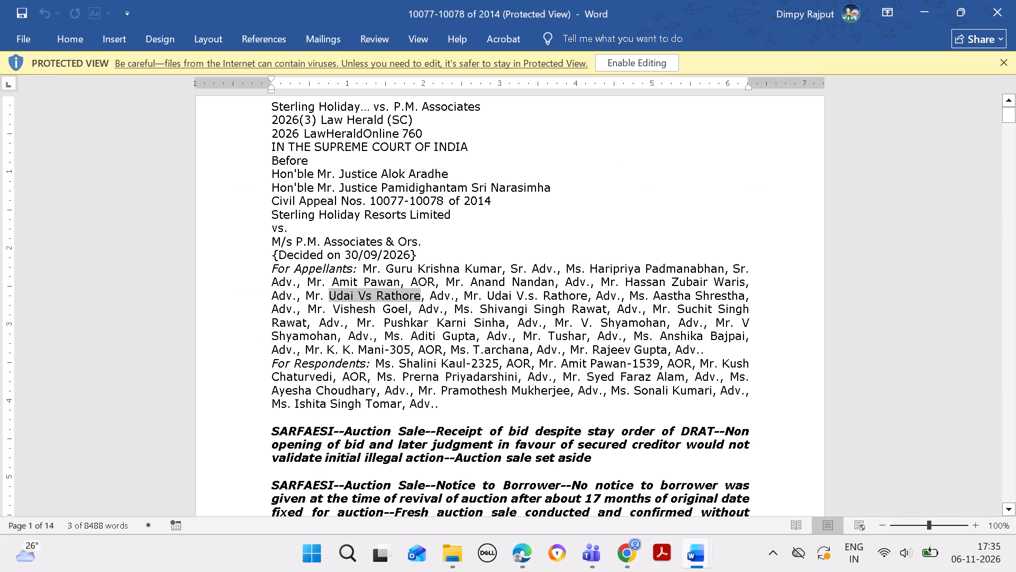
{"action": "left_click_drag", "start_coordinate": [489, 294], "coordinate": [570, 294]}
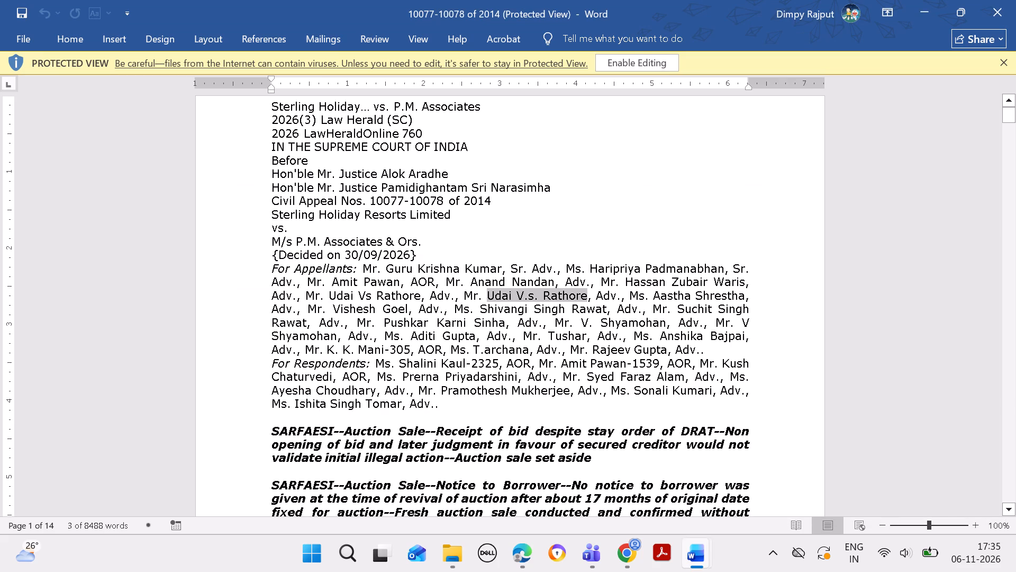
{"action": "key", "text": "ctrl+c"}
{"action": "left_click", "coordinate": [521, 560]}
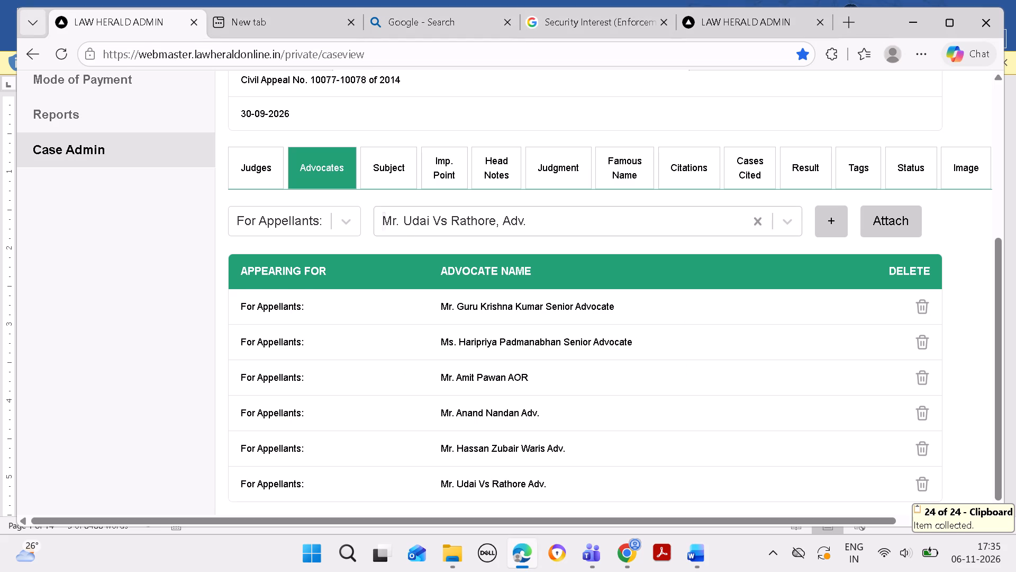
Add the copied seventh appellants' advocate with prefix Mr. and designation ADV, attaching the entry to the case for the appellants.
{"action": "left_click", "coordinate": [756, 219]}
{"action": "key", "text": "ctrl+v"}
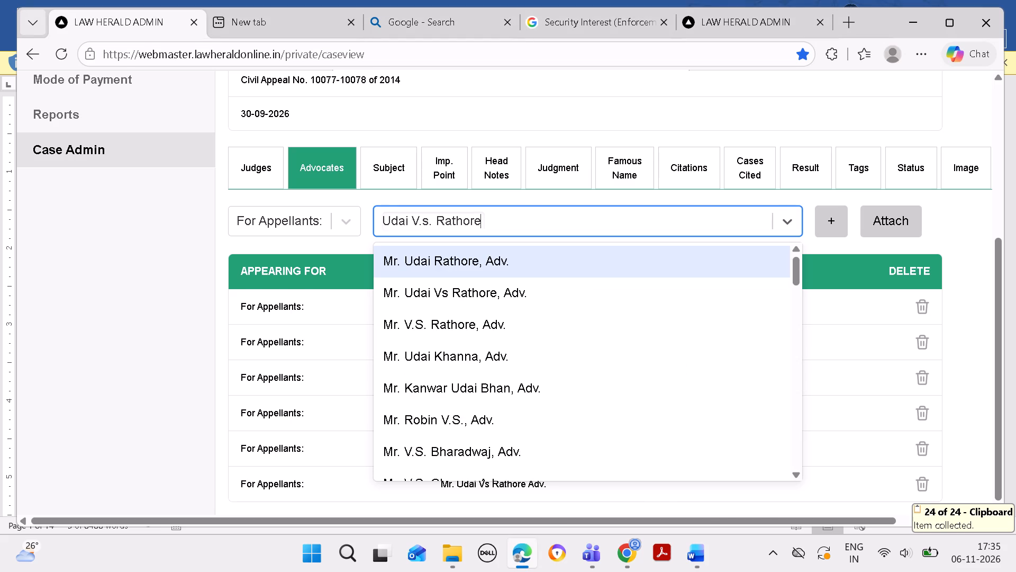
{"action": "left_click", "coordinate": [821, 223]}
{"action": "left_click", "coordinate": [647, 414]}
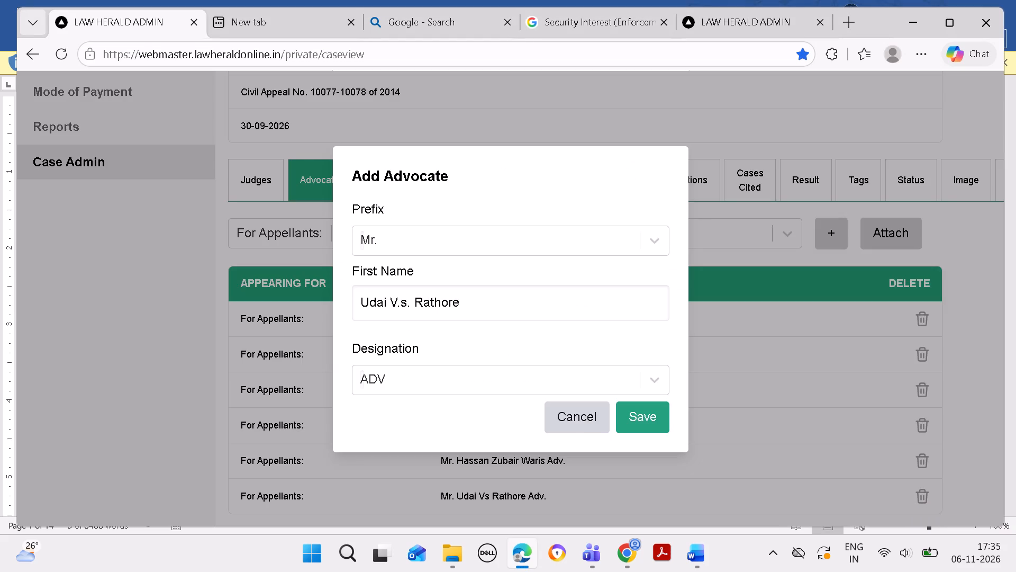
{"action": "left_click", "coordinate": [661, 169]}
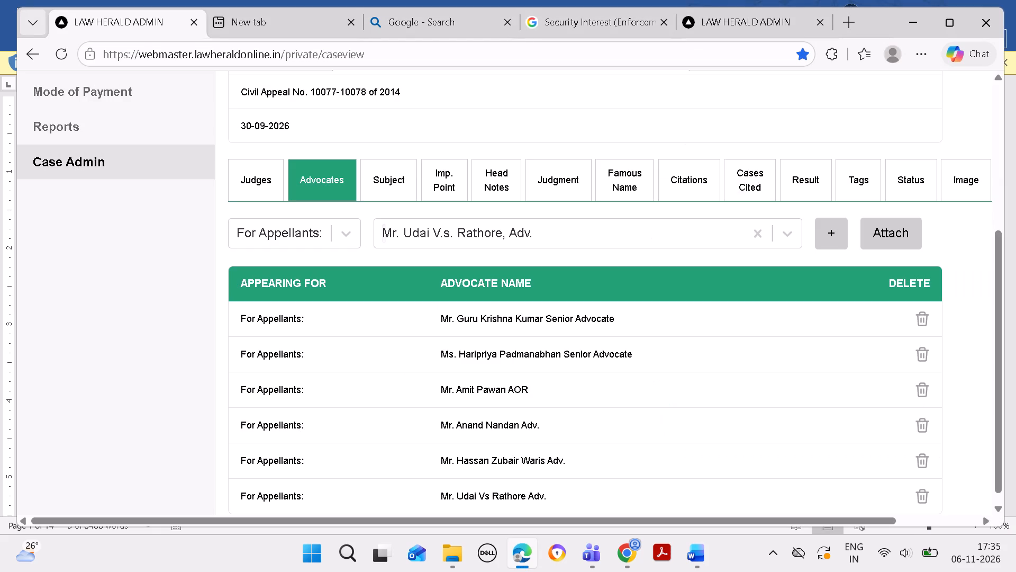
{"action": "left_click", "coordinate": [664, 164]}
{"action": "scroll", "coordinate": [660, 244], "scroll_direction": "down", "scroll_amount": 7}
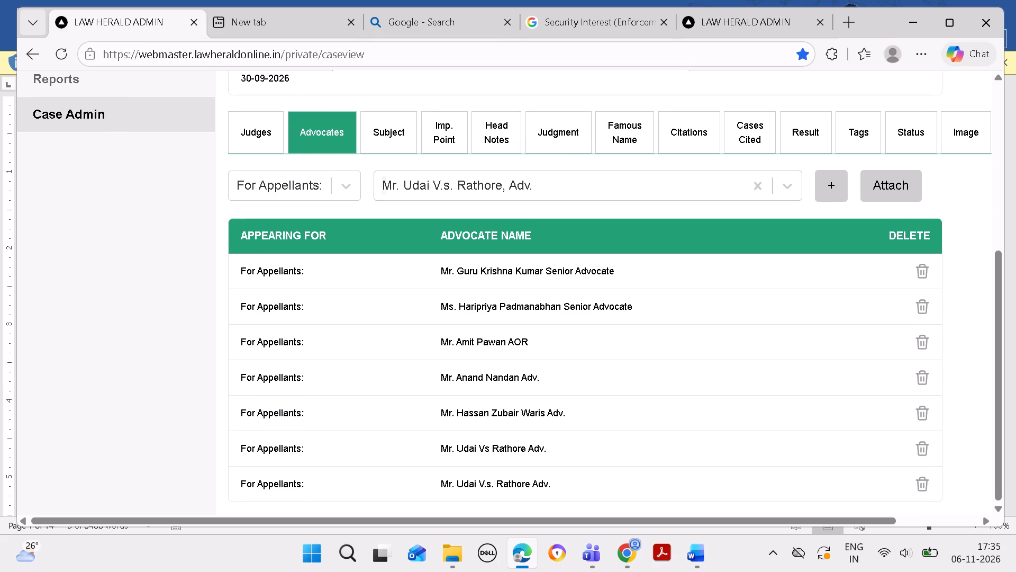
{"action": "left_click", "coordinate": [698, 566]}
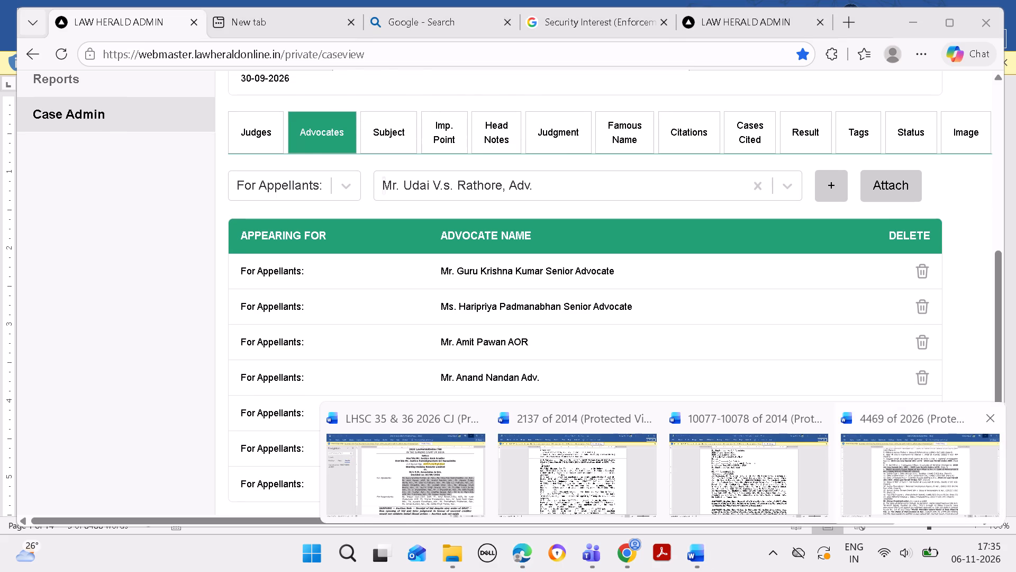
{"action": "left_click", "coordinate": [869, 480]}
{"action": "left_click", "coordinate": [683, 553]}
{"action": "left_click", "coordinate": [732, 472]}
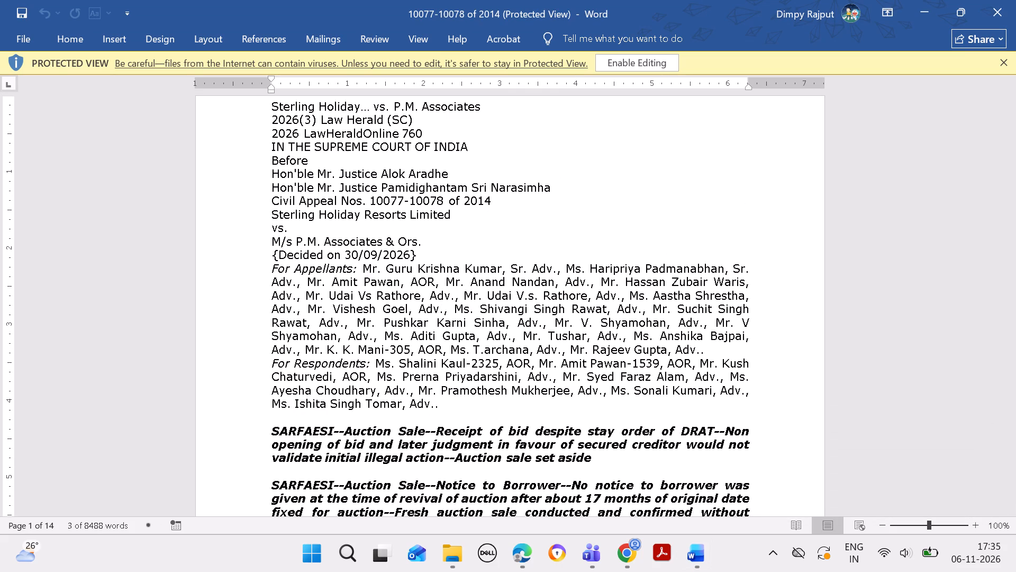
{"action": "left_click_drag", "start_coordinate": [652, 295], "coordinate": [692, 295]}
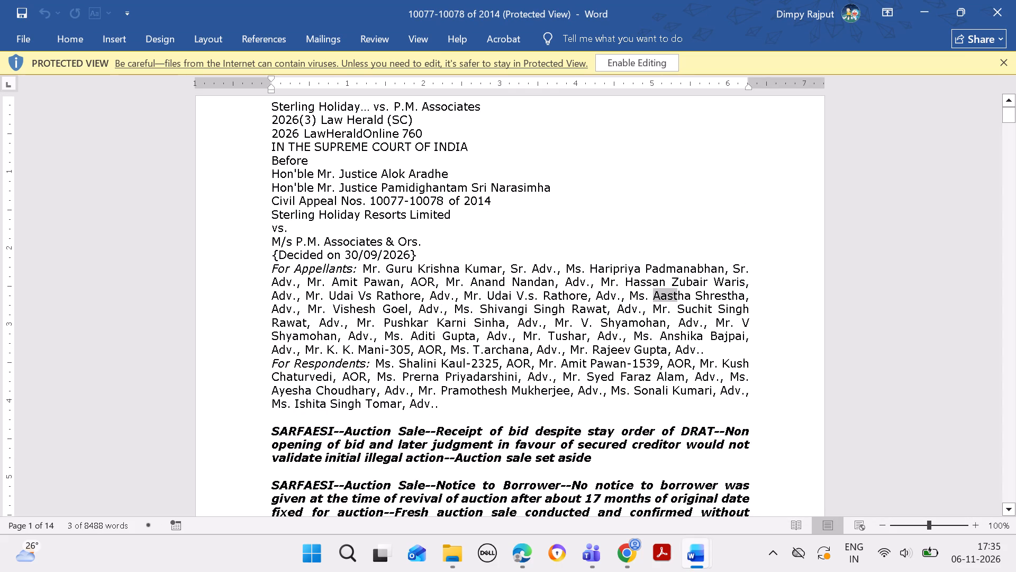
{"action": "left_click_drag", "start_coordinate": [692, 295], "coordinate": [714, 295]}
{"action": "key", "text": "ctrl+c"}
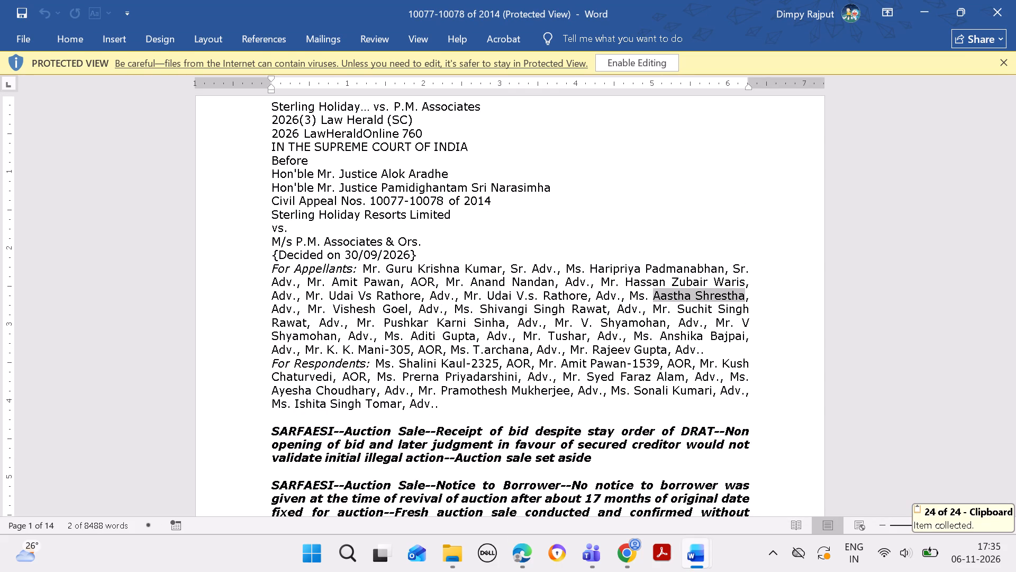
Add the copied advocate with prefix Ms. and designation ADV, checking the source document before attaching the entry for the appellants.
{"action": "left_click", "coordinate": [523, 545]}
{"action": "left_click", "coordinate": [761, 184]}
{"action": "key", "text": "ctrl+v"}
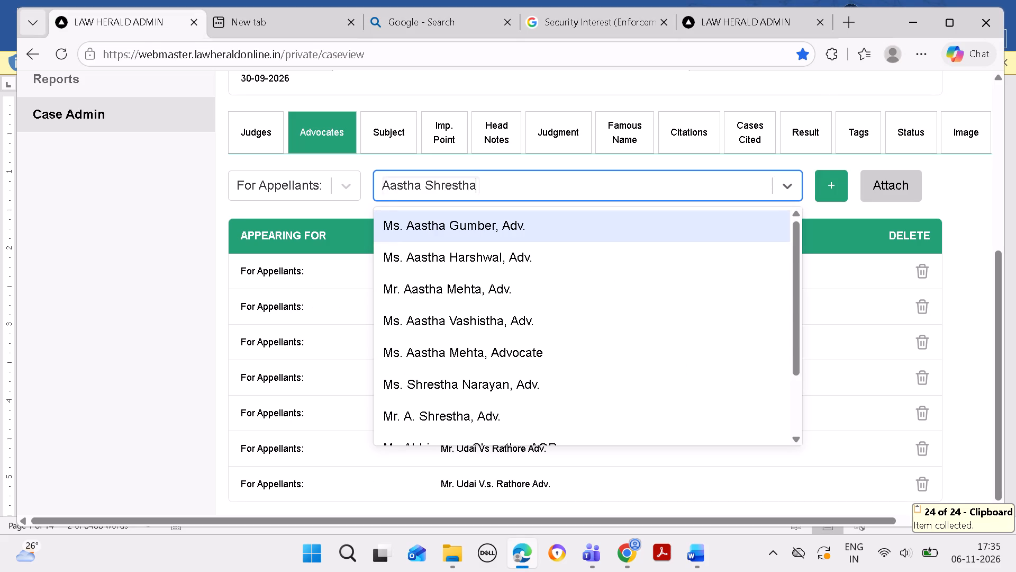
{"action": "left_click", "coordinate": [824, 193]}
{"action": "left_click", "coordinate": [661, 233]}
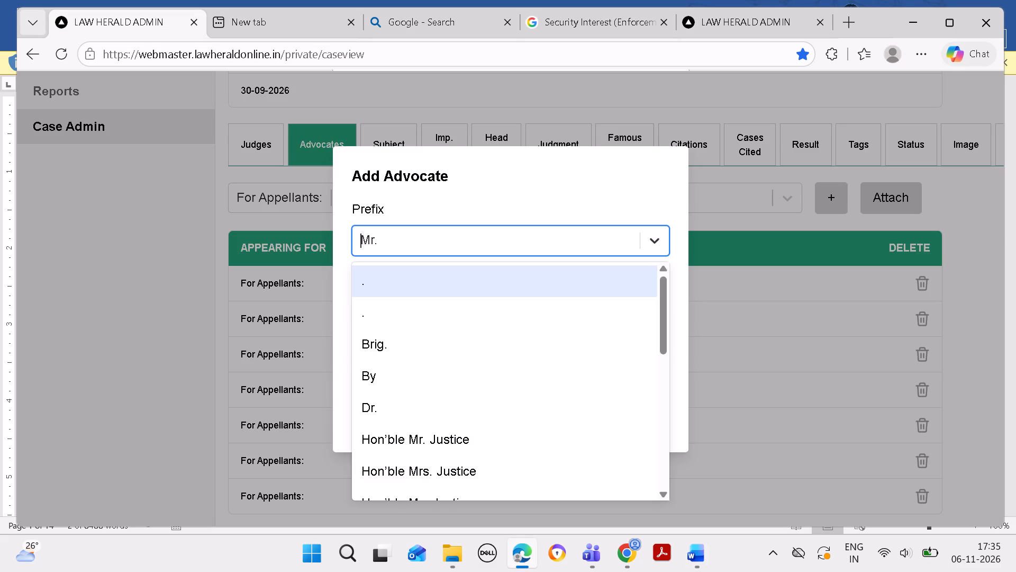
{"action": "scroll", "coordinate": [547, 305], "scroll_direction": "down", "scroll_amount": 4}
{"action": "left_click", "coordinate": [519, 346]}
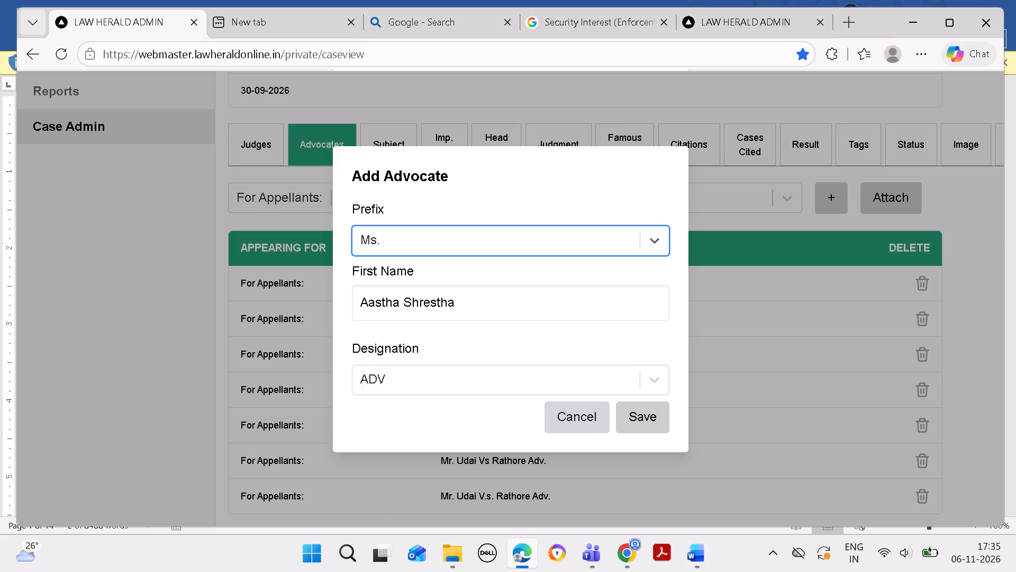
{"action": "left_click", "coordinate": [702, 549]}
{"action": "left_click", "coordinate": [737, 481]}
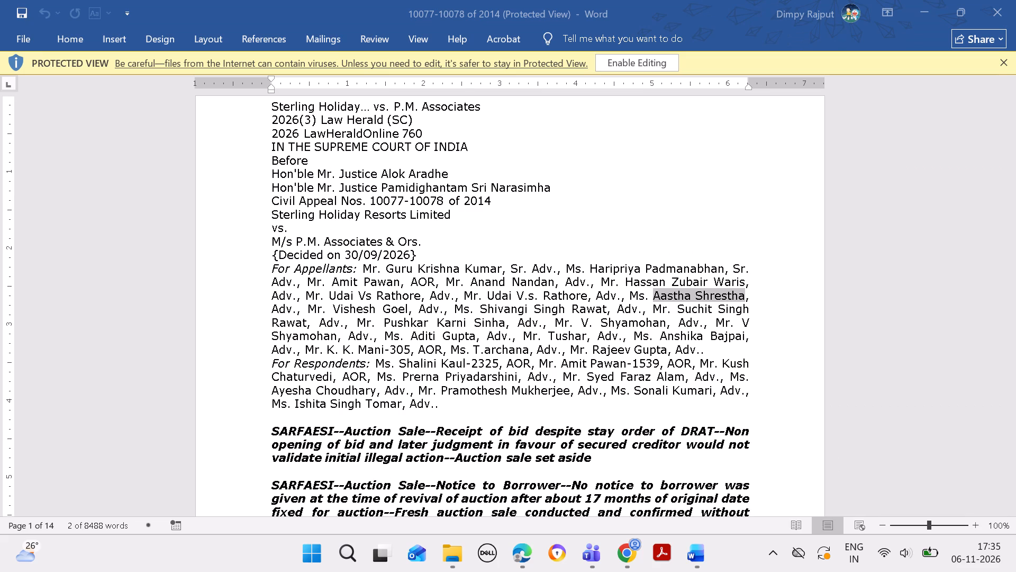
{"action": "left_click", "coordinate": [524, 546]}
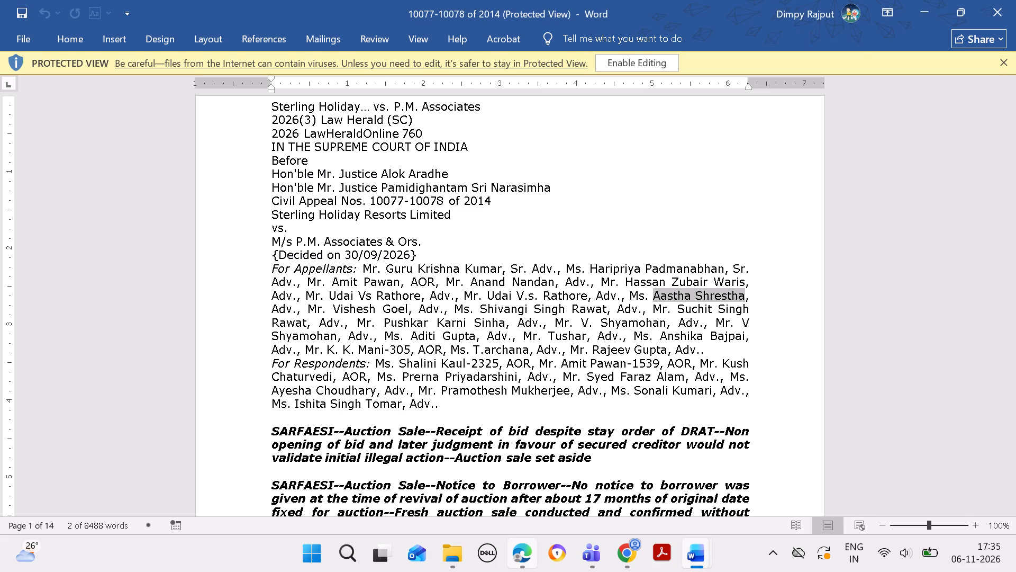
{"action": "left_click", "coordinate": [646, 427]}
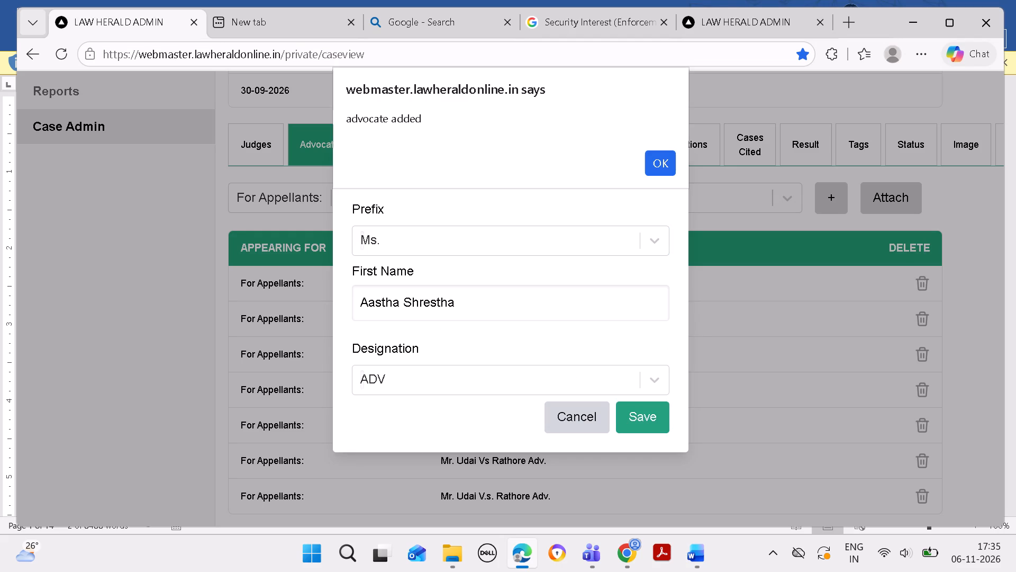
{"action": "left_click", "coordinate": [671, 163]}
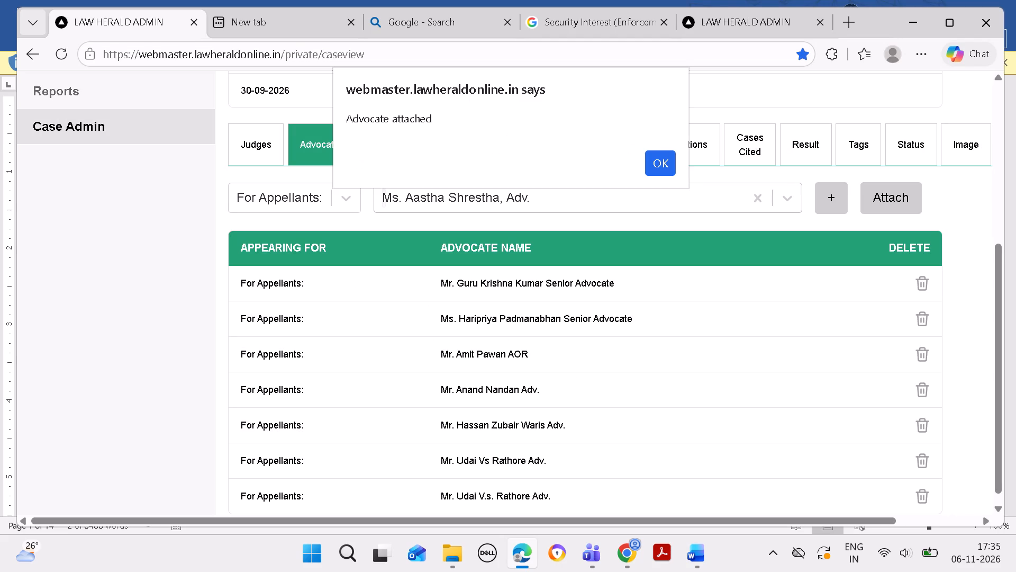
{"action": "left_click", "coordinate": [664, 161]}
{"action": "scroll", "coordinate": [693, 236], "scroll_direction": "down", "scroll_amount": 6}
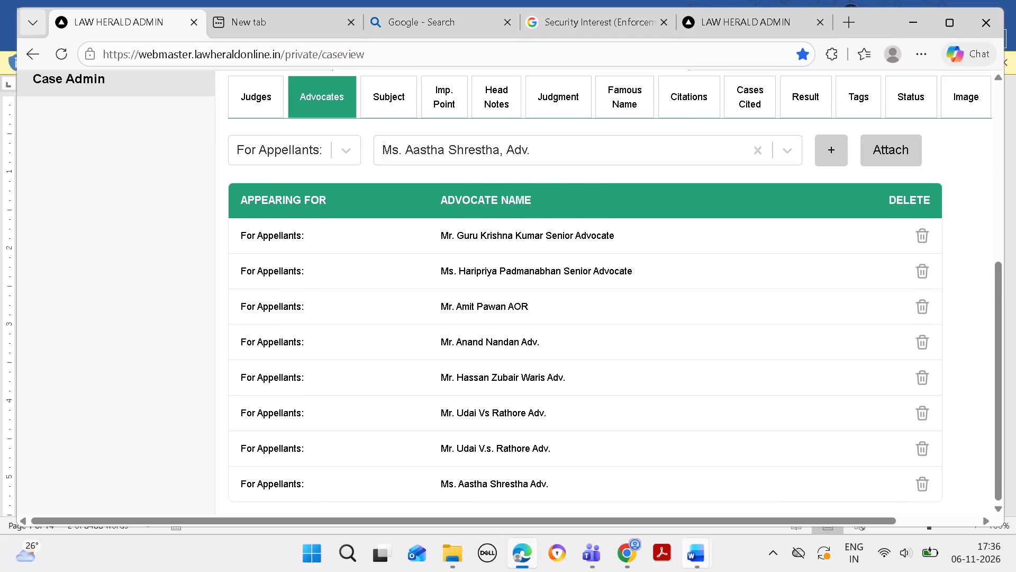
{"action": "left_click", "coordinate": [701, 563]}
{"action": "left_click", "coordinate": [759, 483]}
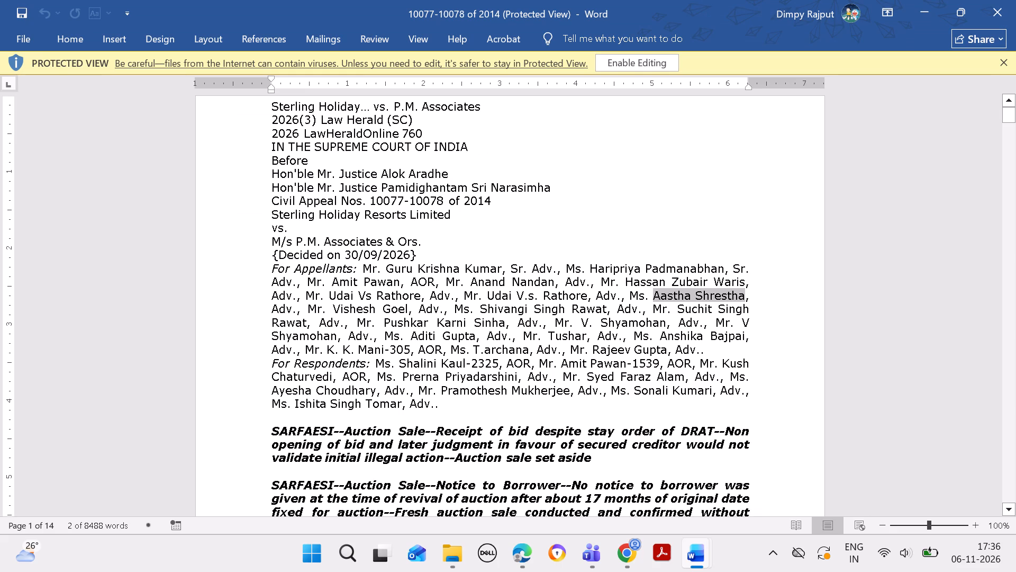
Copy the ninth appellants' advocate from the Word judgment, add the name with prefix Mr. and designation ADV, and attach it for the appellants.
{"action": "left_click_drag", "start_coordinate": [330, 305], "coordinate": [390, 305]}
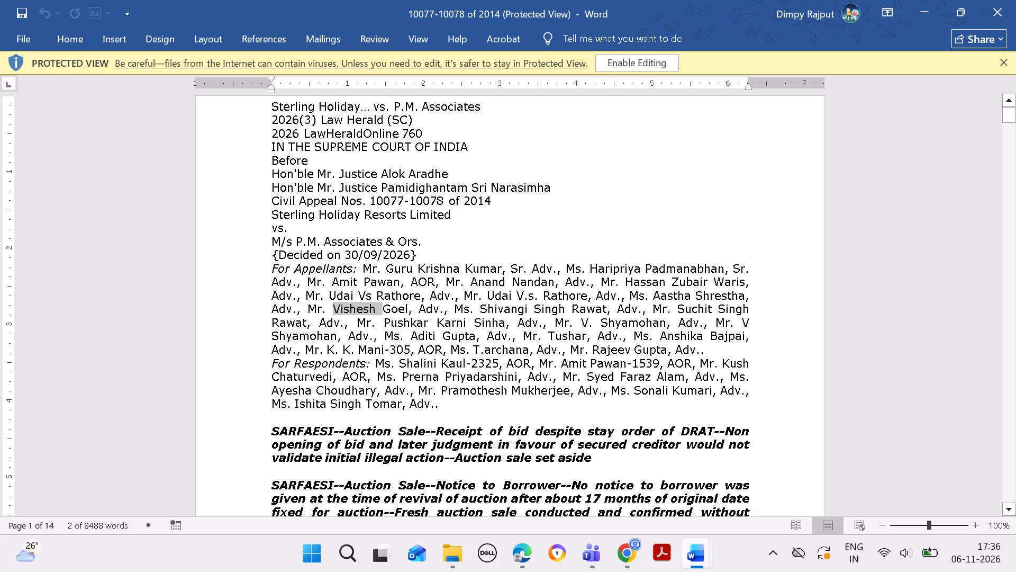
{"action": "left_click_drag", "start_coordinate": [390, 305], "coordinate": [402, 305]}
{"action": "key", "text": "ctrl+c"}
{"action": "left_click", "coordinate": [520, 559]}
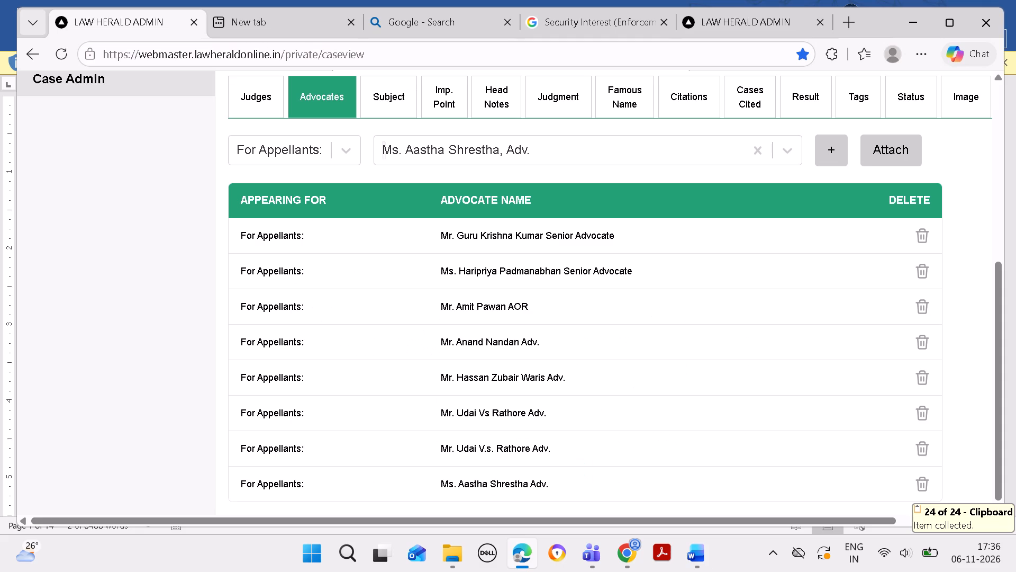
{"action": "left_click_drag", "start_coordinate": [754, 144], "coordinate": [747, 143]}
{"action": "key", "text": "ctrl+v"}
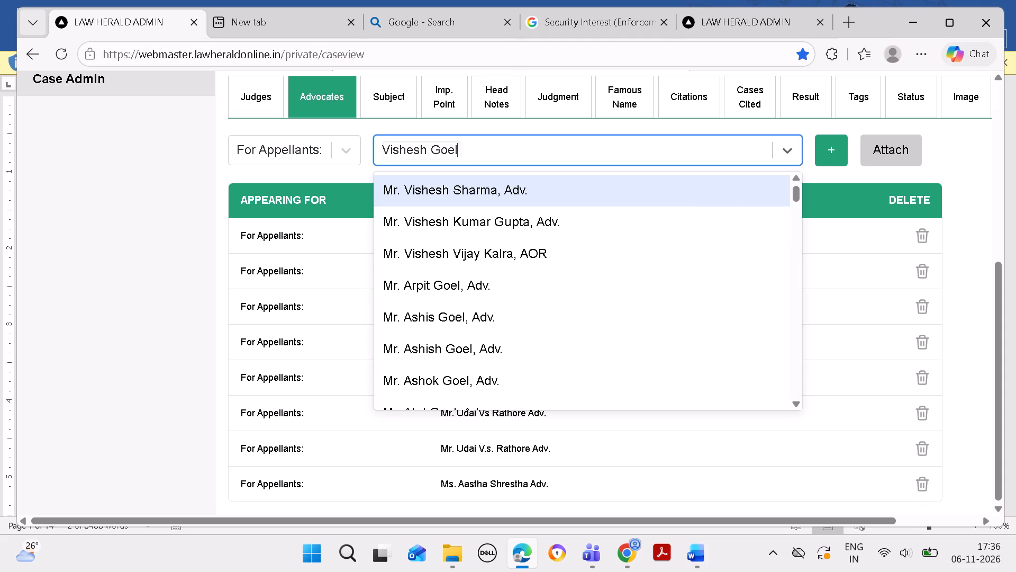
{"action": "left_click", "coordinate": [827, 155]}
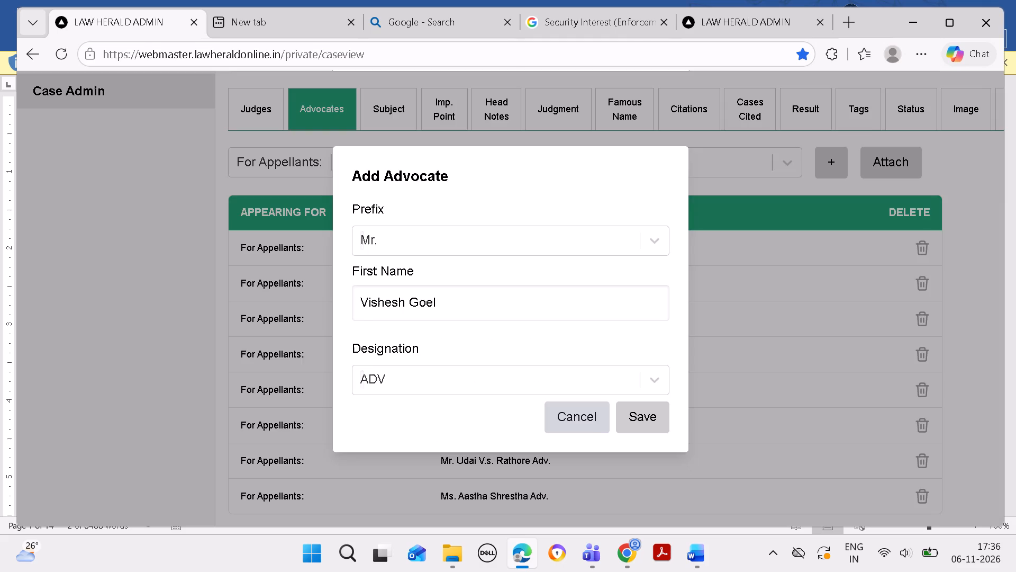
{"action": "left_click", "coordinate": [654, 422]}
{"action": "left_click", "coordinate": [652, 162]}
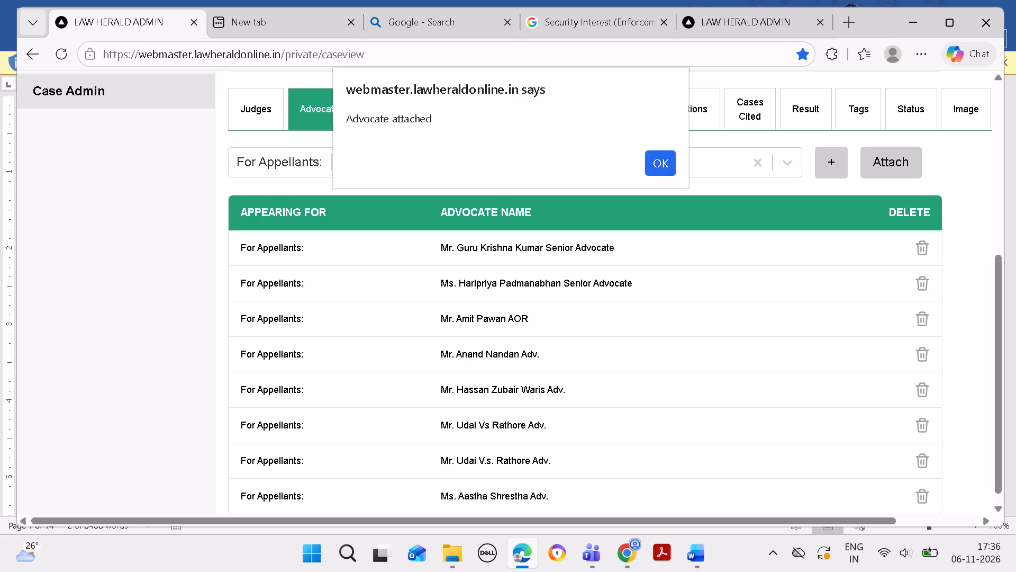
{"action": "left_click", "coordinate": [660, 167]}
{"action": "left_click", "coordinate": [658, 175]}
{"action": "scroll", "coordinate": [693, 373], "scroll_direction": "down", "scroll_amount": 5}
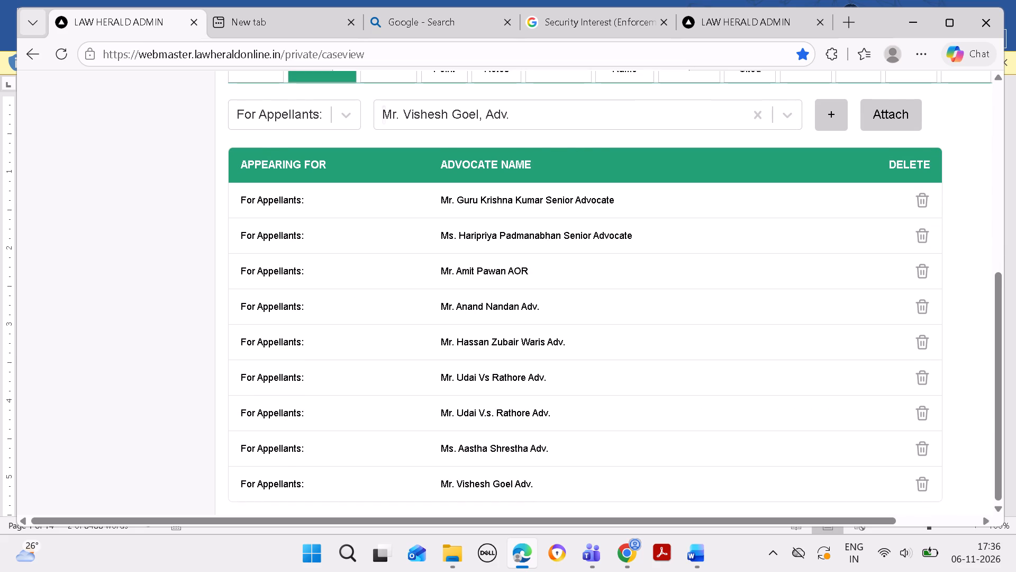
{"action": "left_click", "coordinate": [694, 549]}
{"action": "left_click", "coordinate": [733, 489]}
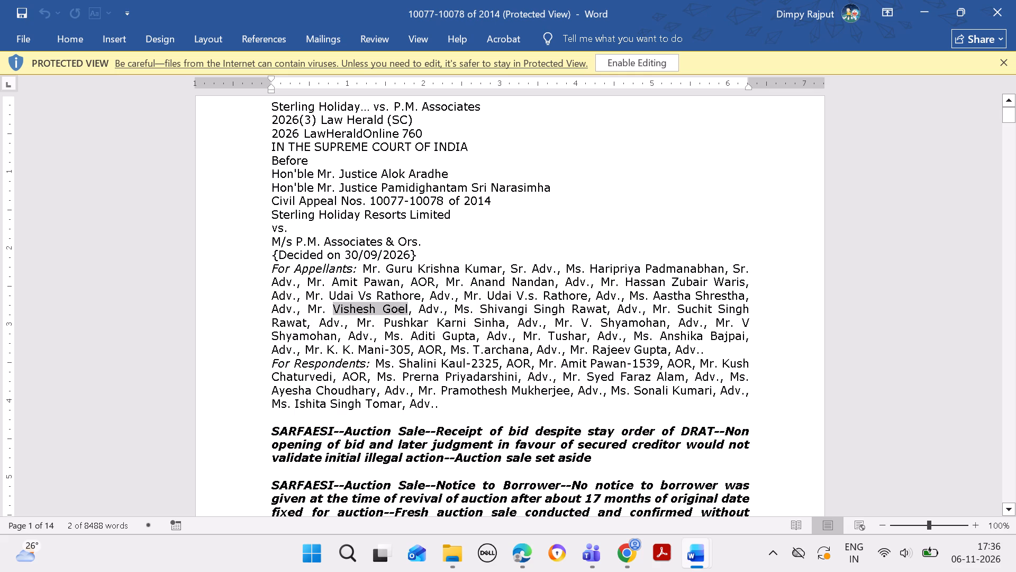
{"action": "left_click_drag", "start_coordinate": [479, 311], "coordinate": [585, 307]}
{"action": "key", "text": "ctrl+c"}
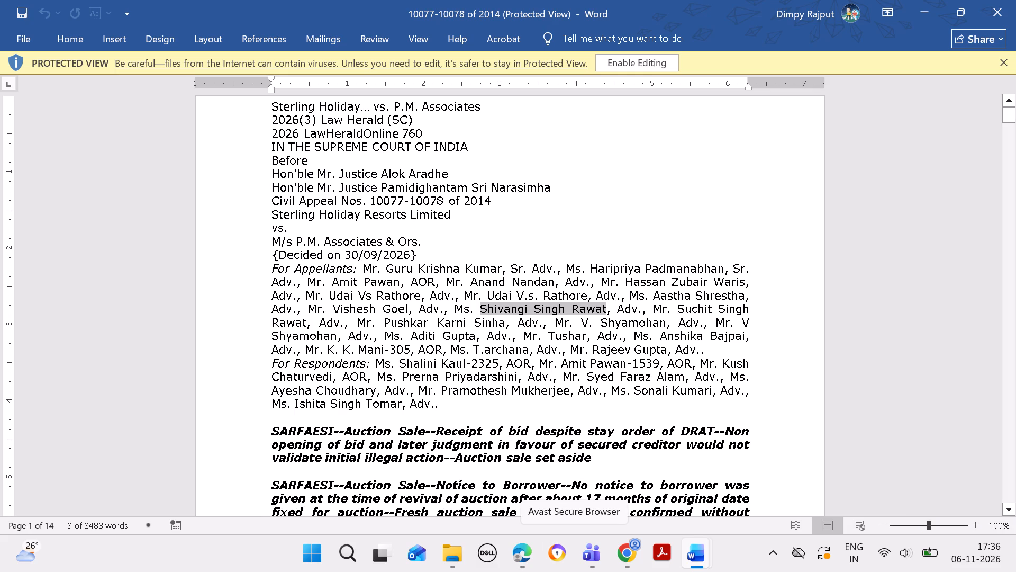
{"action": "left_click_drag", "start_coordinate": [369, 197], "coordinate": [374, 196]}
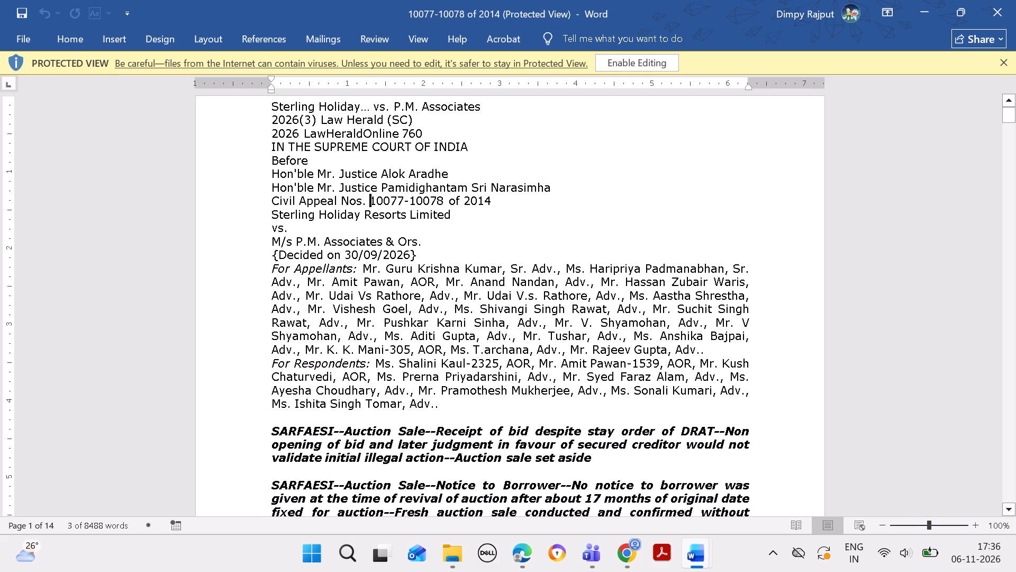
{"action": "left_click_drag", "start_coordinate": [374, 196], "coordinate": [499, 207]}
{"action": "left_click", "coordinate": [504, 211]}
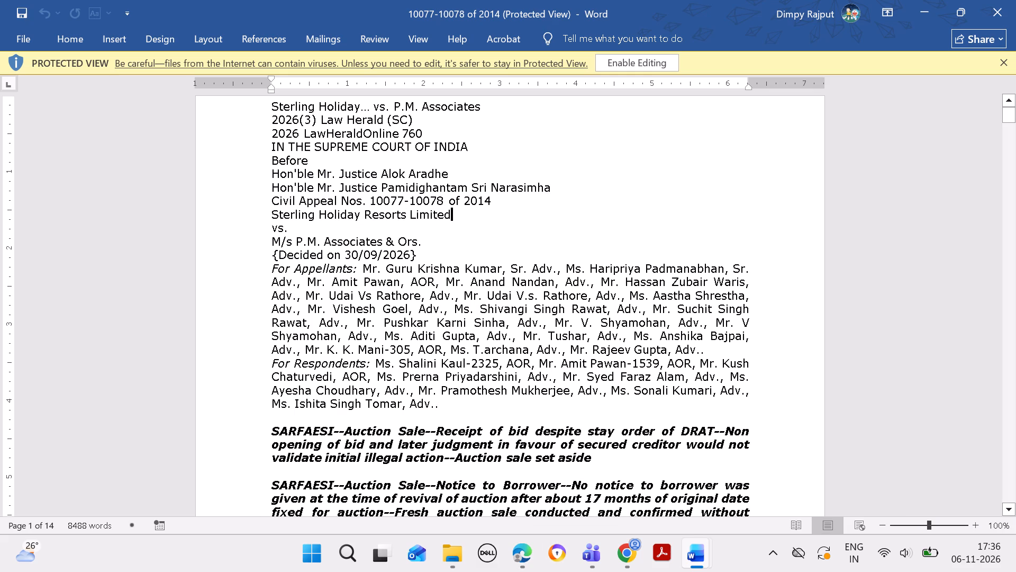
{"action": "left_click", "coordinate": [376, 195]}
{"action": "left_click_drag", "start_coordinate": [371, 198], "coordinate": [489, 202]}
{"action": "key", "text": "ctrl+c"}
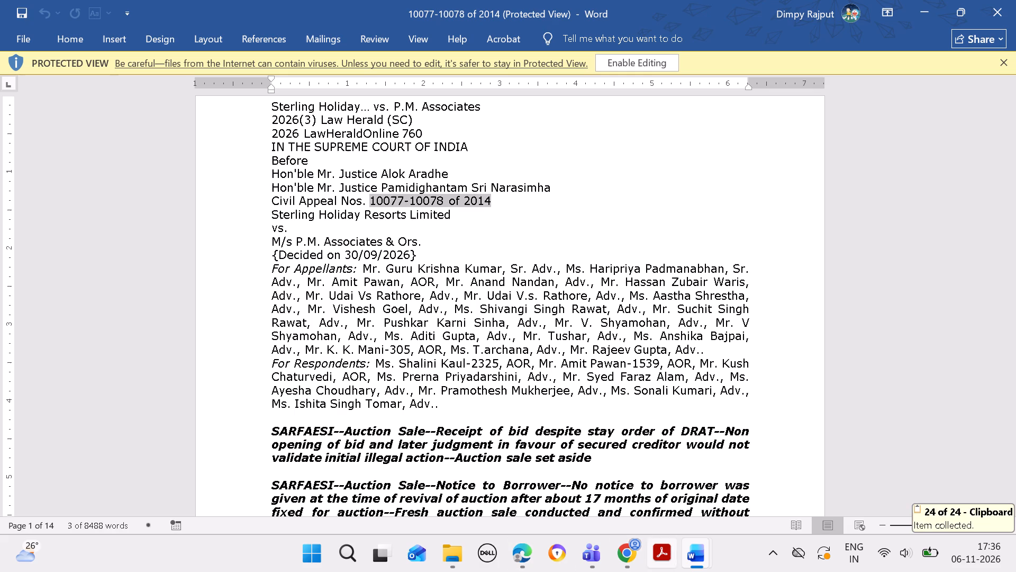
{"action": "left_click", "coordinate": [695, 553]}
{"action": "left_click", "coordinate": [451, 445]}
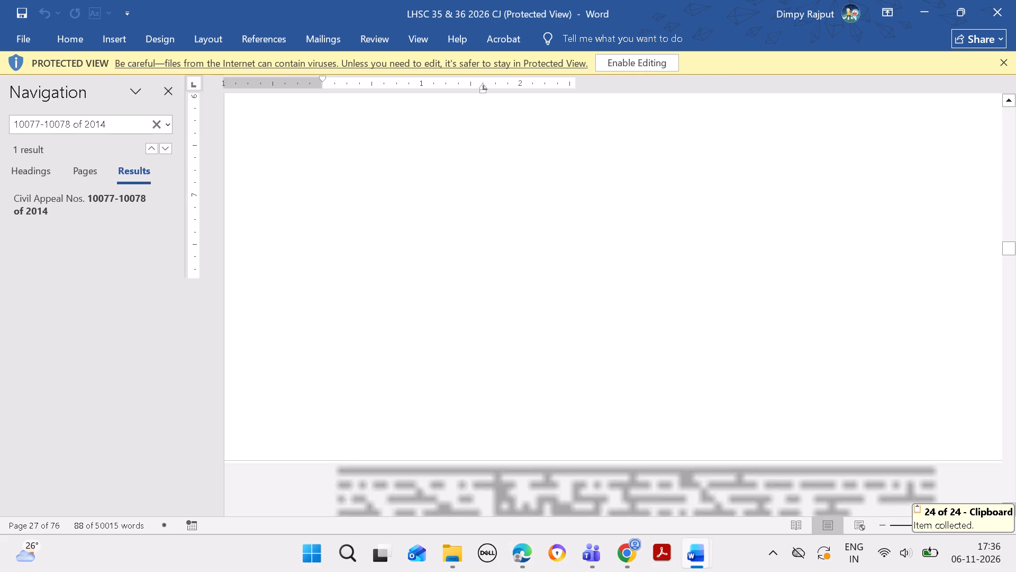
{"action": "left_click", "coordinate": [415, 215]}
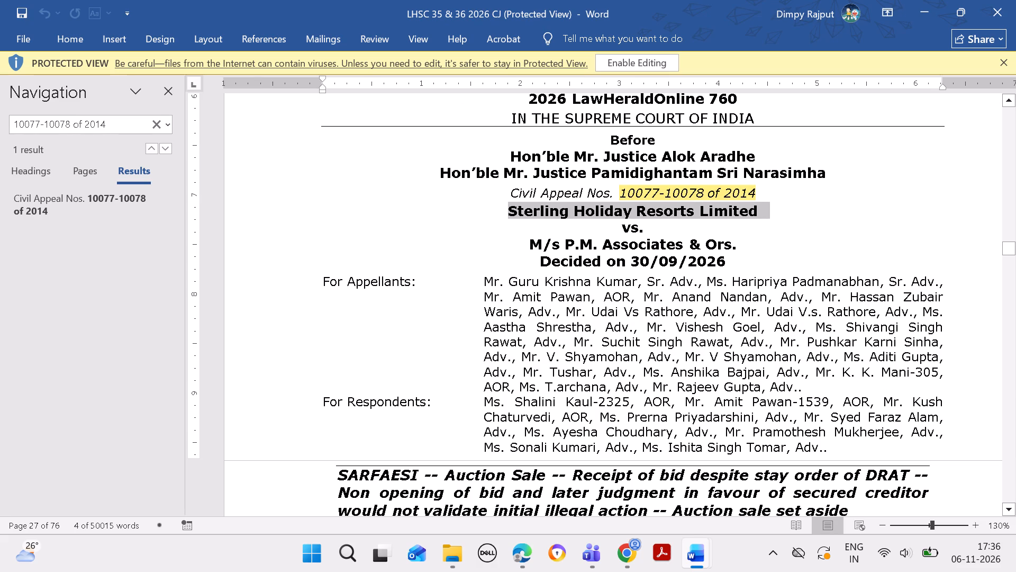
Add the tenth appellants' advocate, copied from LHSC 35 & 36 2026 CJ, with prefix Ms. and designation ADV, and attach the entry to the case.
{"action": "left_click_drag", "start_coordinate": [848, 324], "coordinate": [563, 341]}
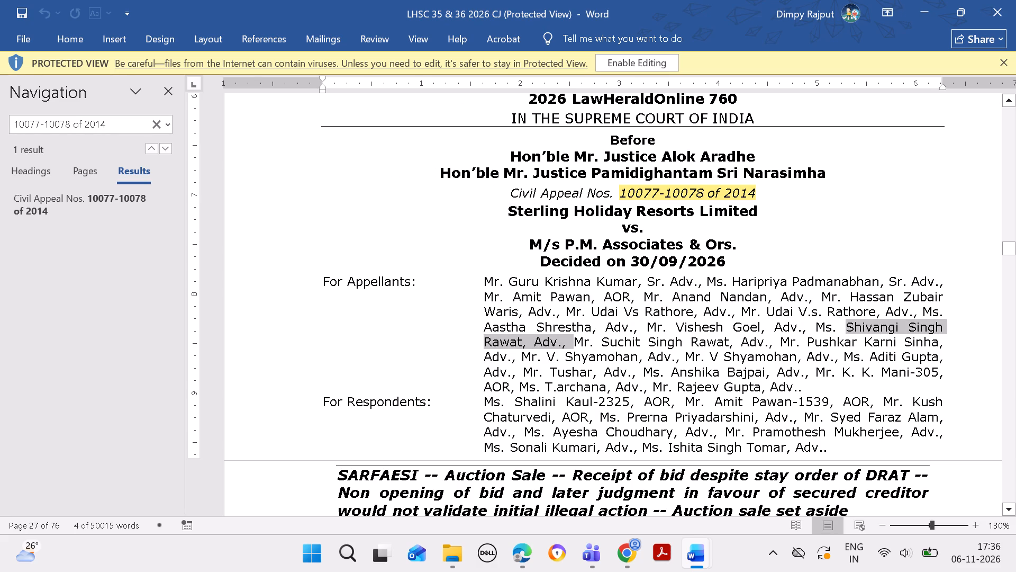
{"action": "left_click_drag", "start_coordinate": [563, 341], "coordinate": [521, 337]}
{"action": "key", "text": "ctrl+c"}
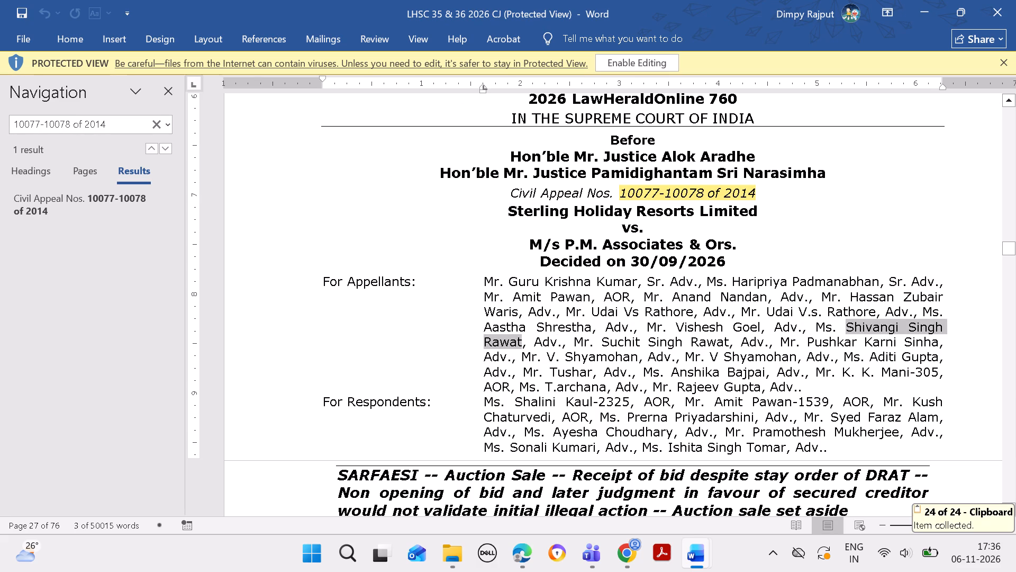
{"action": "left_click", "coordinate": [515, 552]}
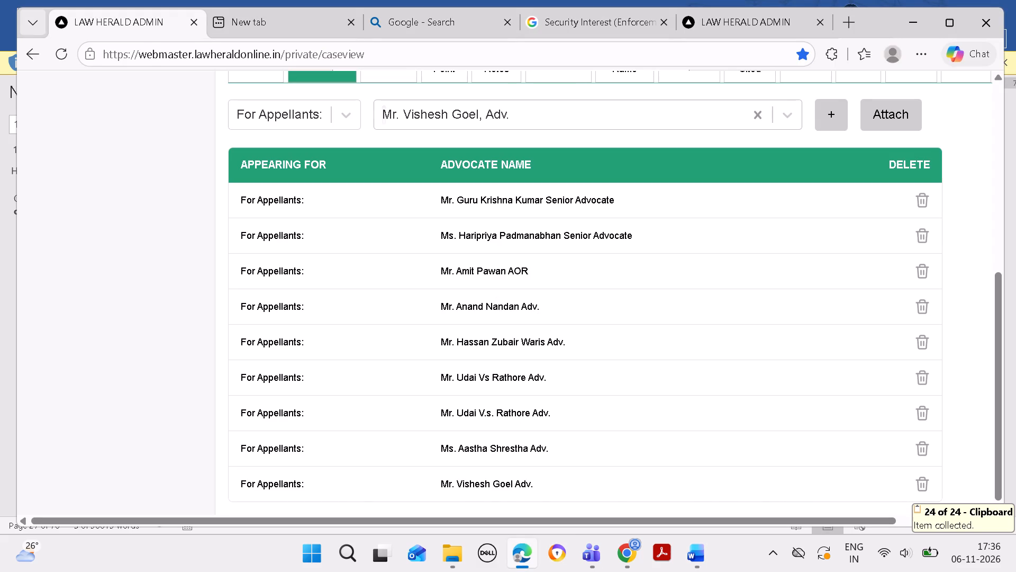
{"action": "left_click", "coordinate": [749, 110]}
{"action": "key", "text": "ctrl+v"}
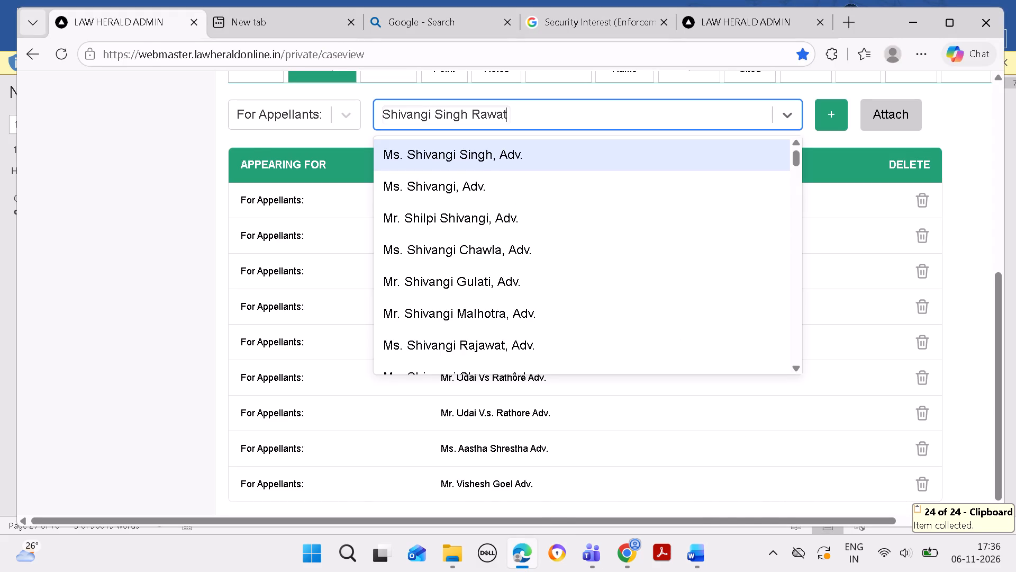
{"action": "left_click", "coordinate": [825, 124]}
{"action": "left_click", "coordinate": [654, 242]}
{"action": "scroll", "coordinate": [548, 310], "scroll_direction": "down", "scroll_amount": 3}
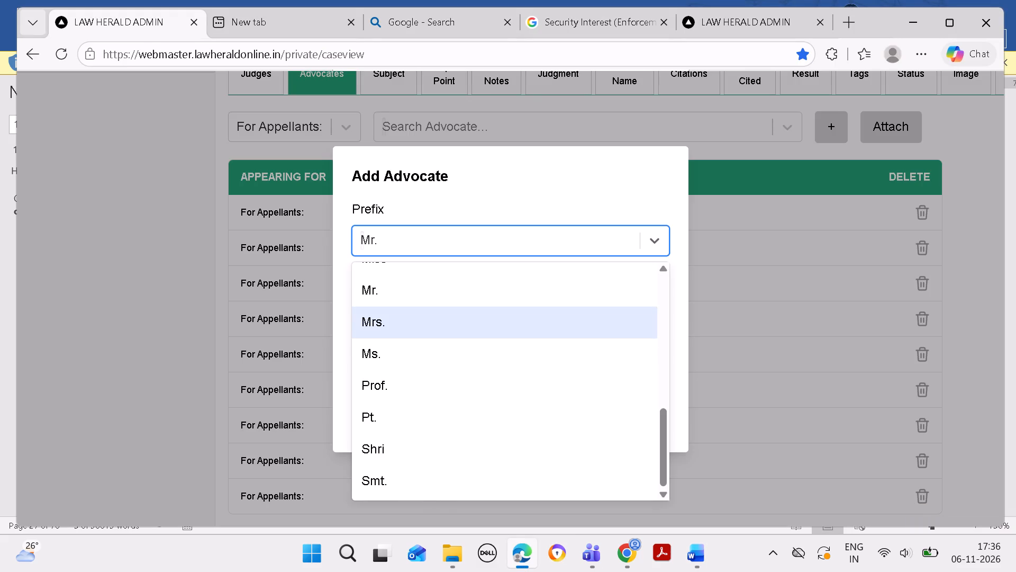
{"action": "left_click", "coordinate": [535, 345]}
{"action": "left_click", "coordinate": [649, 421]}
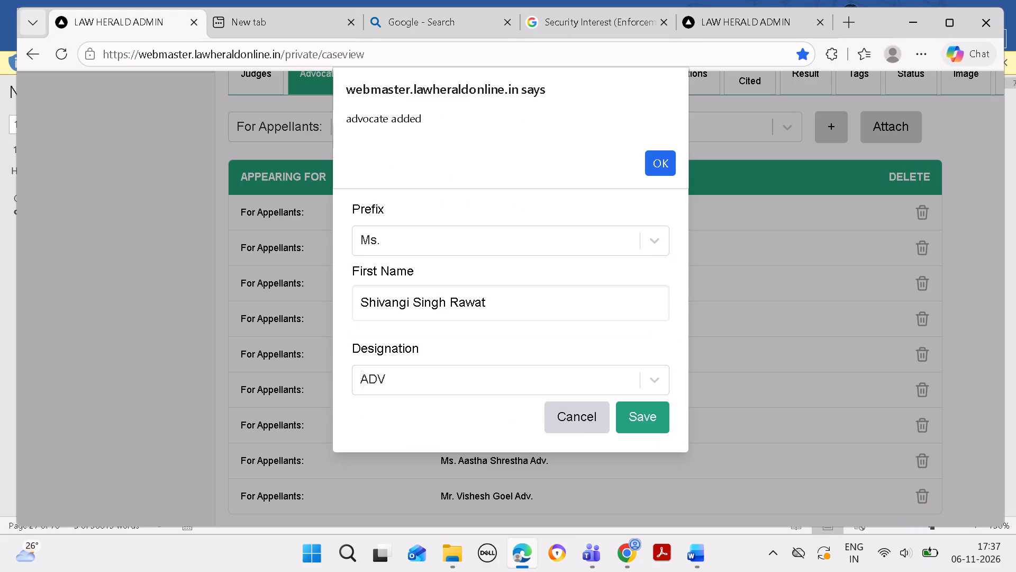
{"action": "left_click", "coordinate": [656, 167]}
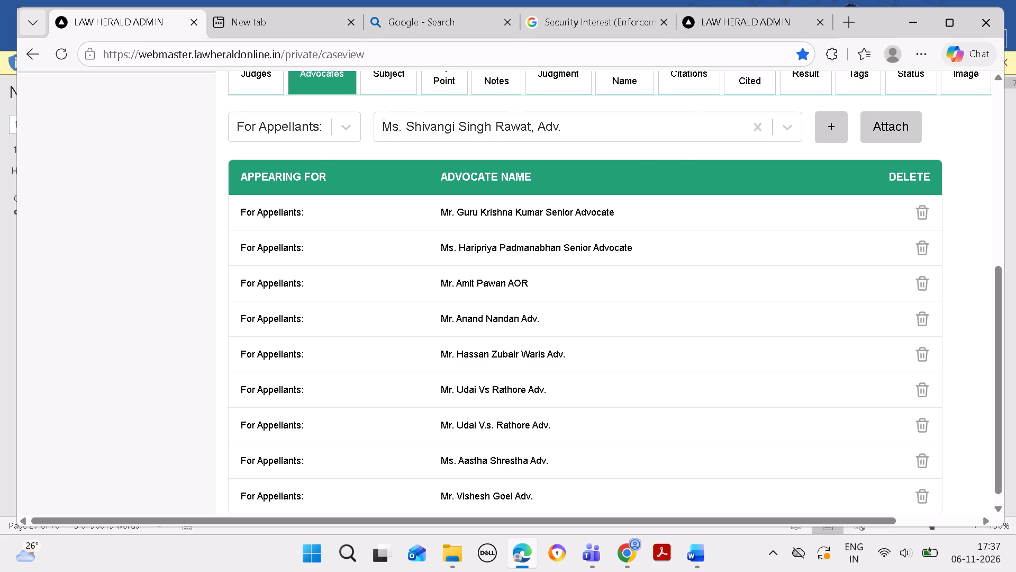
{"action": "left_click", "coordinate": [662, 157]}
{"action": "scroll", "coordinate": [645, 330], "scroll_direction": "down", "scroll_amount": 6}
Copy the eleventh appellants' advocate from LHSC 35 & 36 2026 CJ and attach the matching existing Mr., Adv. entry to the case for the appellants.
{"action": "left_click", "coordinate": [695, 560]}
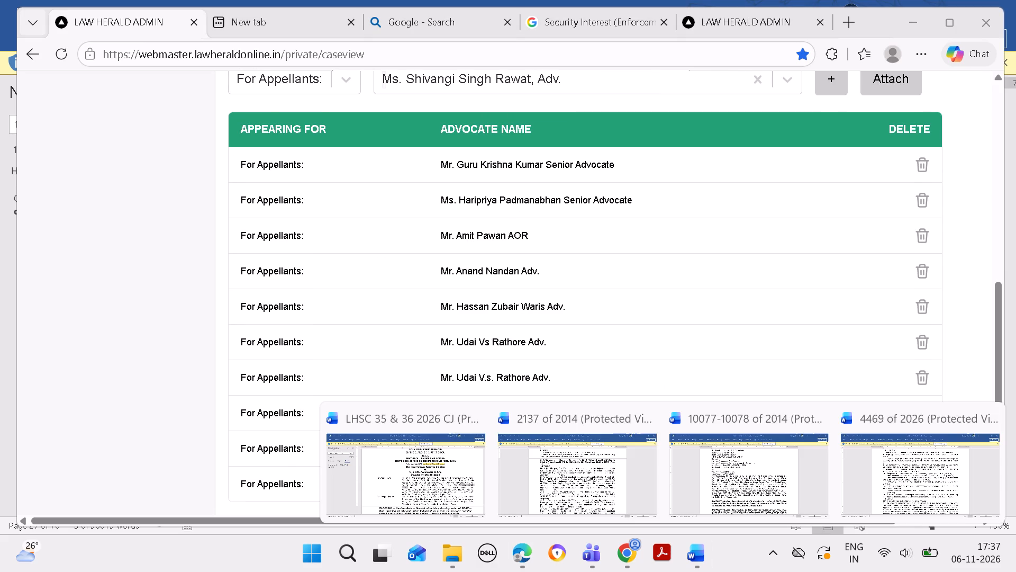
{"action": "left_click", "coordinate": [453, 470]}
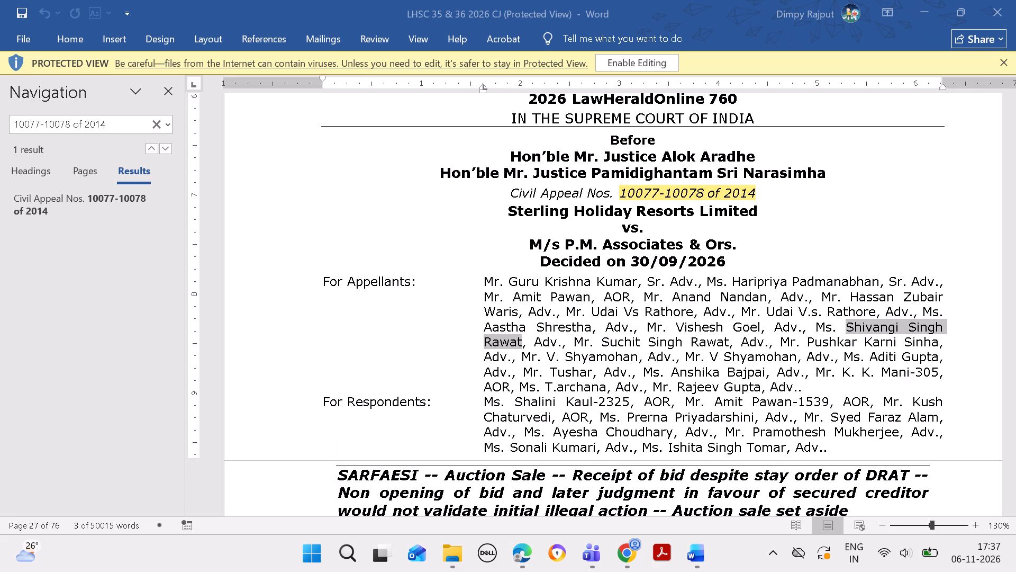
{"action": "left_click_drag", "start_coordinate": [600, 344], "coordinate": [706, 343]}
{"action": "key", "text": "ctrl+c"}
{"action": "left_click", "coordinate": [516, 558]}
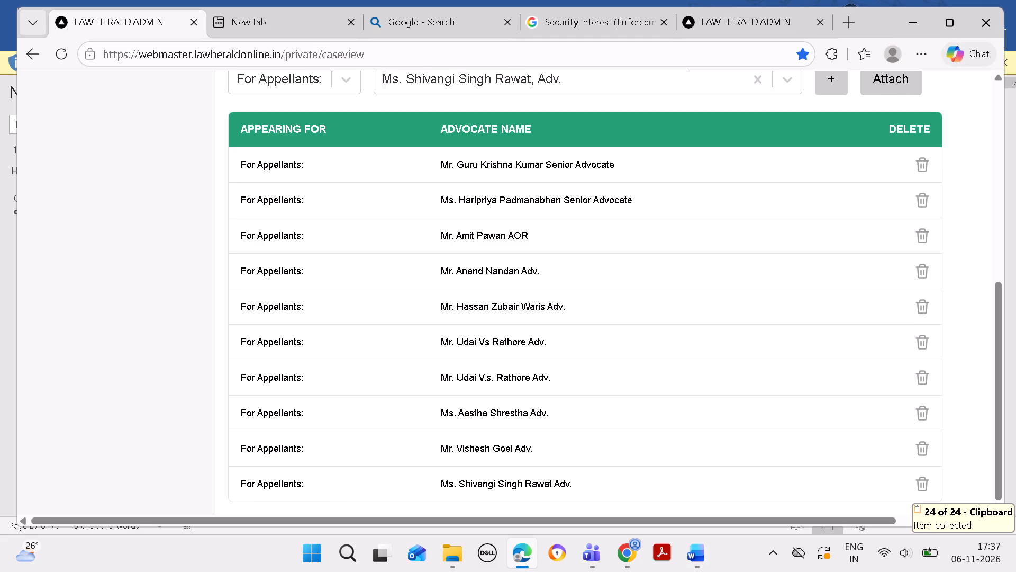
{"action": "left_click", "coordinate": [751, 88]}
{"action": "key", "text": "ctrl+v"}
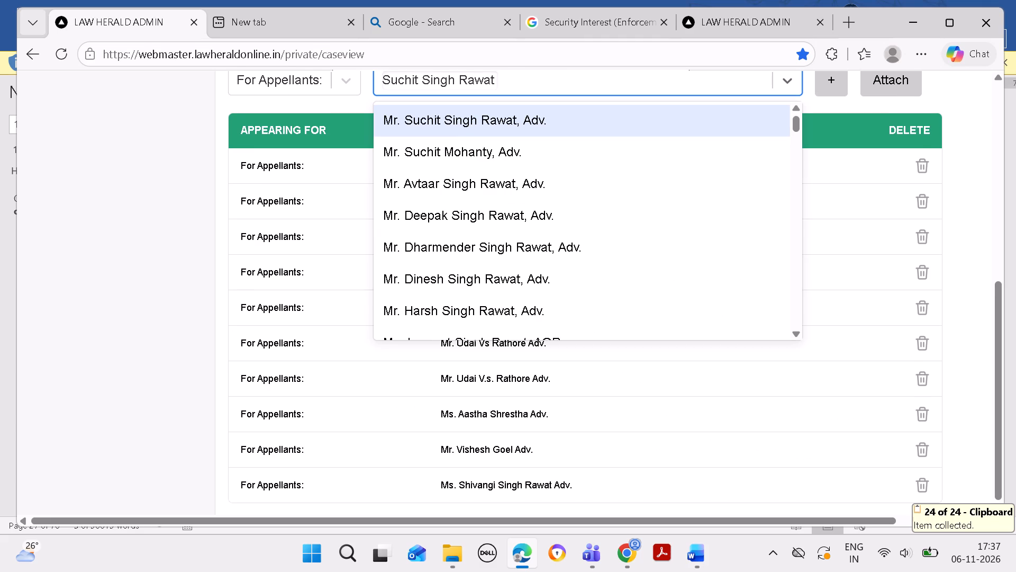
{"action": "left_click", "coordinate": [661, 110]}
{"action": "left_click", "coordinate": [891, 94]}
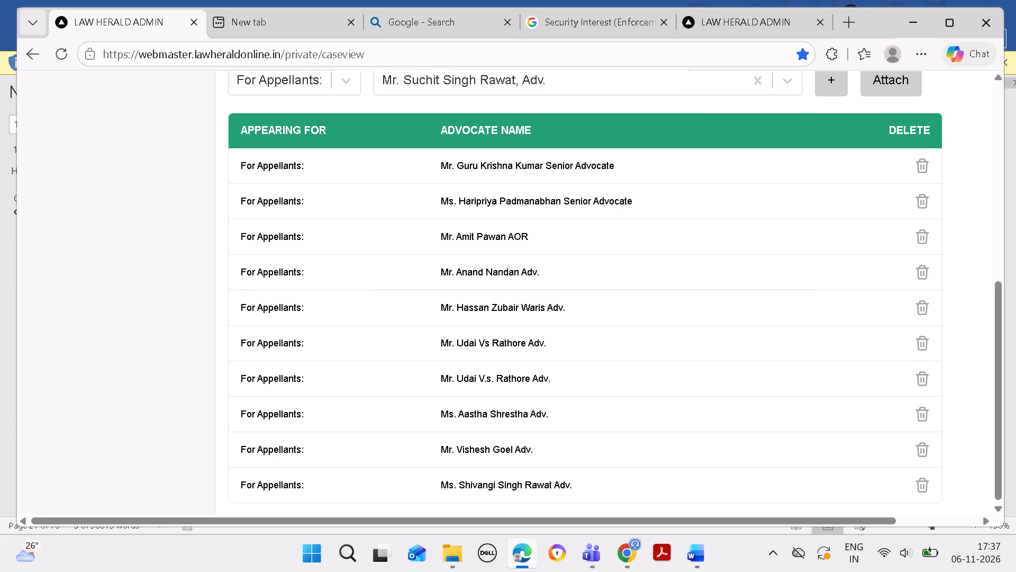
{"action": "left_click", "coordinate": [664, 163]}
{"action": "scroll", "coordinate": [644, 249], "scroll_direction": "down", "scroll_amount": 6}
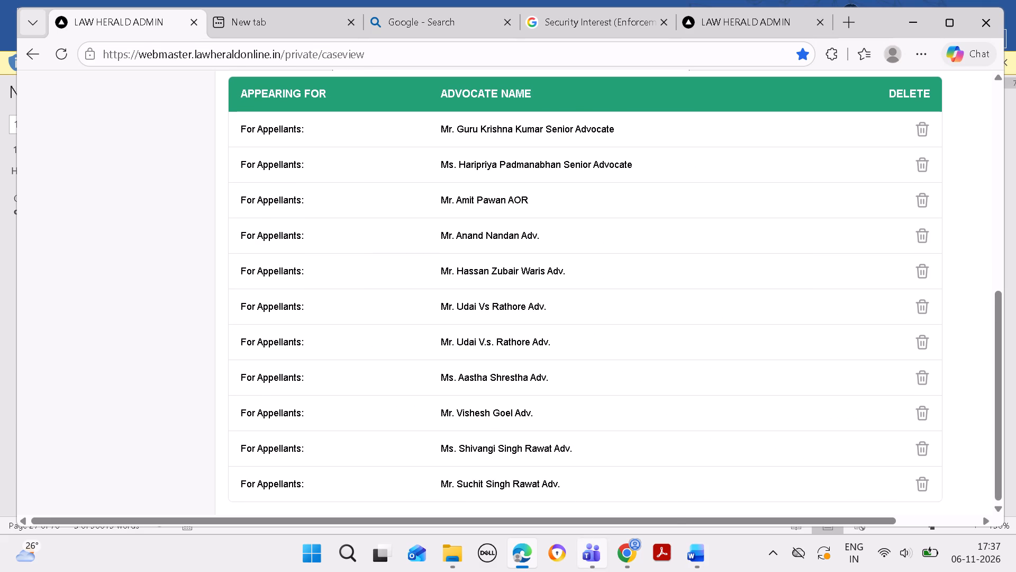
Copy the twelfth appellants' advocate from the Word judgment and attach the matching existing Mr., Adv. entry for the appellants.
{"action": "left_click", "coordinate": [459, 474]}
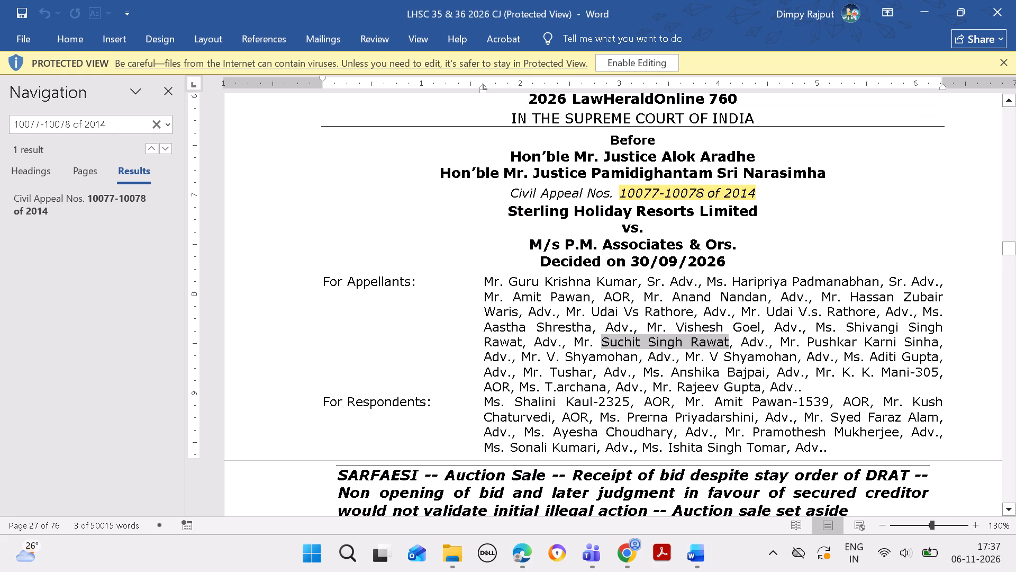
{"action": "left_click_drag", "start_coordinate": [809, 341], "coordinate": [876, 341]}
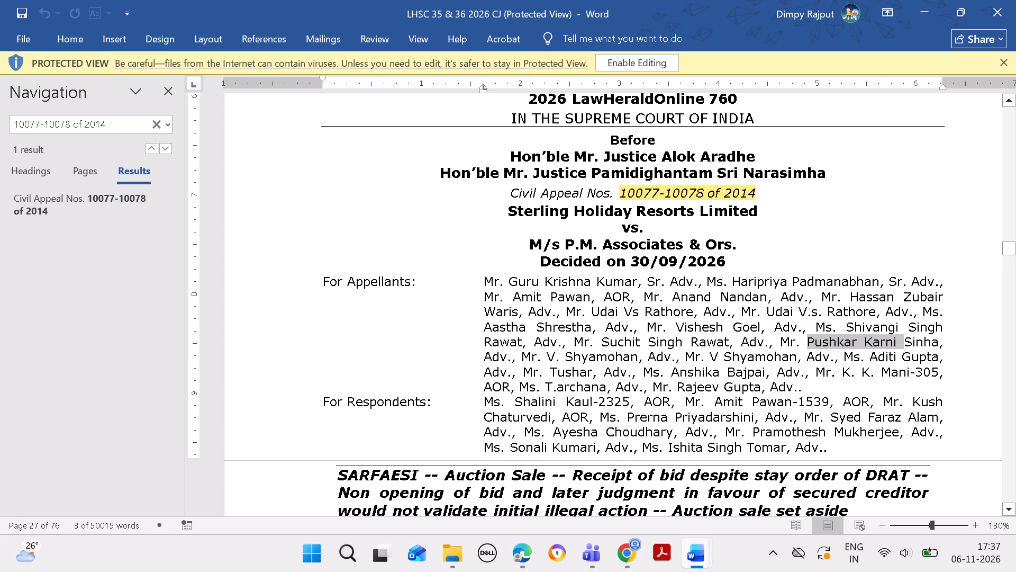
{"action": "left_click_drag", "start_coordinate": [876, 341], "coordinate": [915, 338]}
{"action": "key", "text": "ctrl+c"}
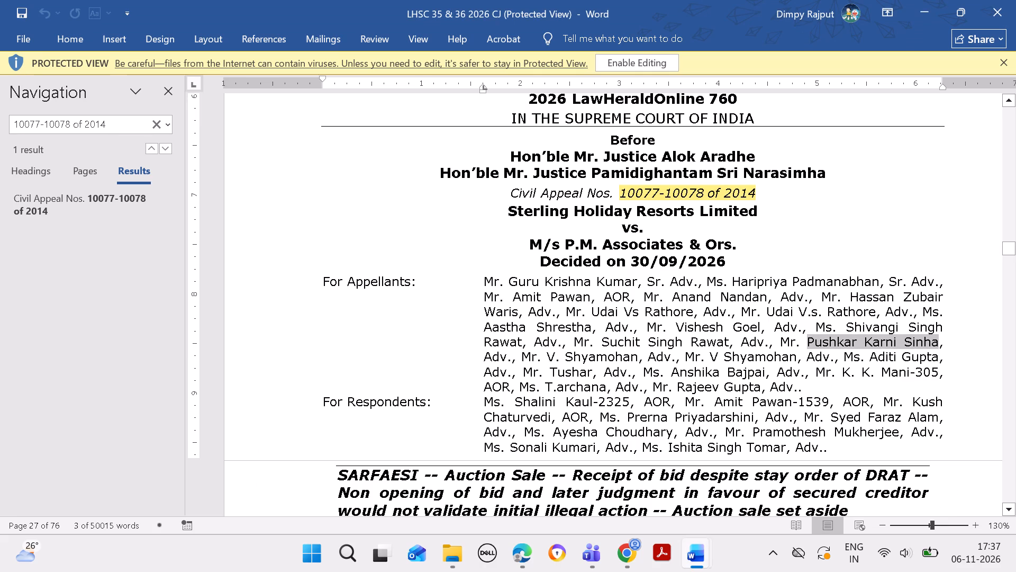
{"action": "left_click", "coordinate": [518, 560]}
{"action": "scroll", "coordinate": [621, 292], "scroll_direction": "up", "scroll_amount": 1}
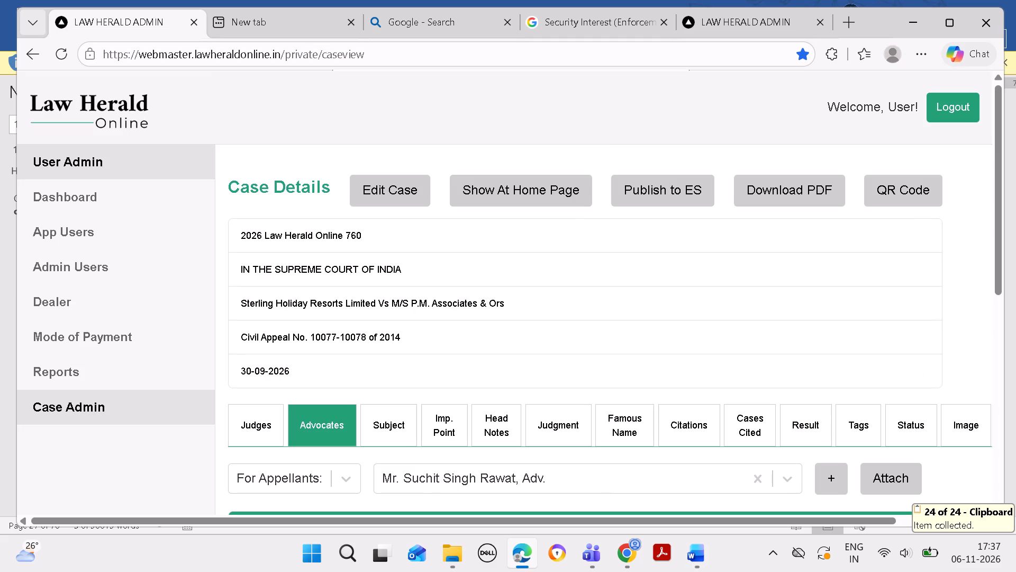
{"action": "left_click", "coordinate": [756, 474]}
{"action": "key", "text": "ctrl+v"}
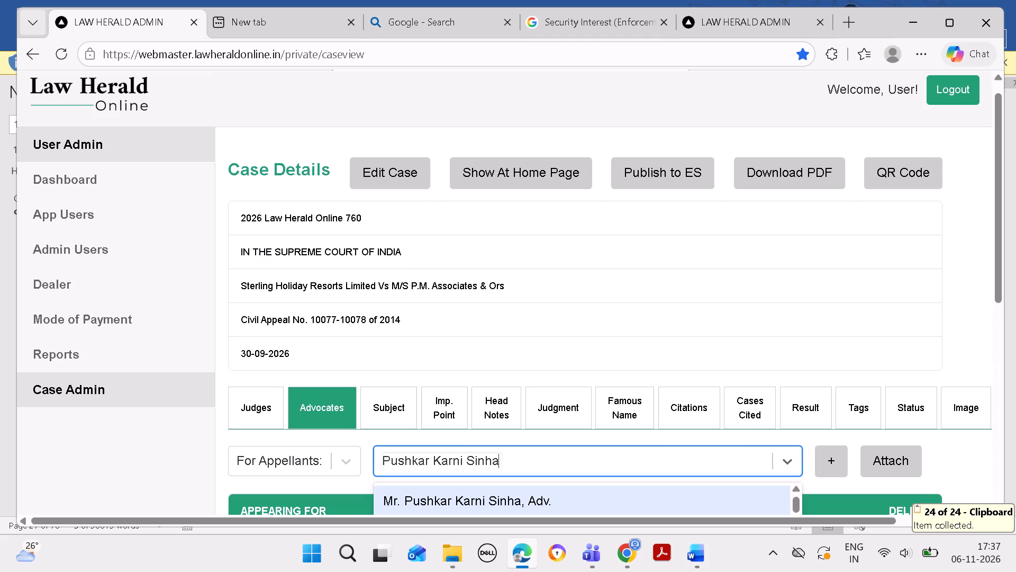
{"action": "left_click", "coordinate": [606, 502]}
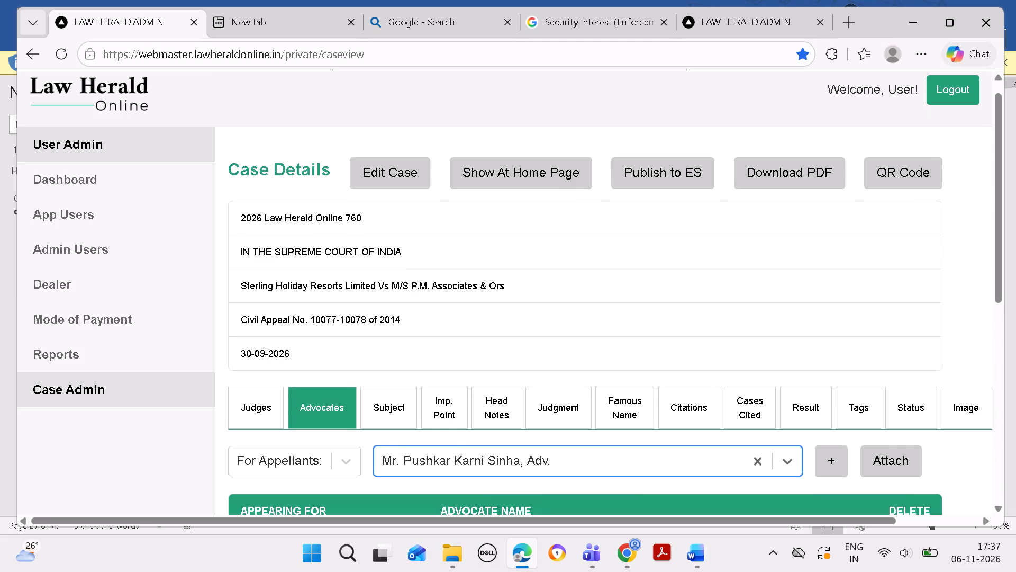
{"action": "left_click", "coordinate": [880, 464]}
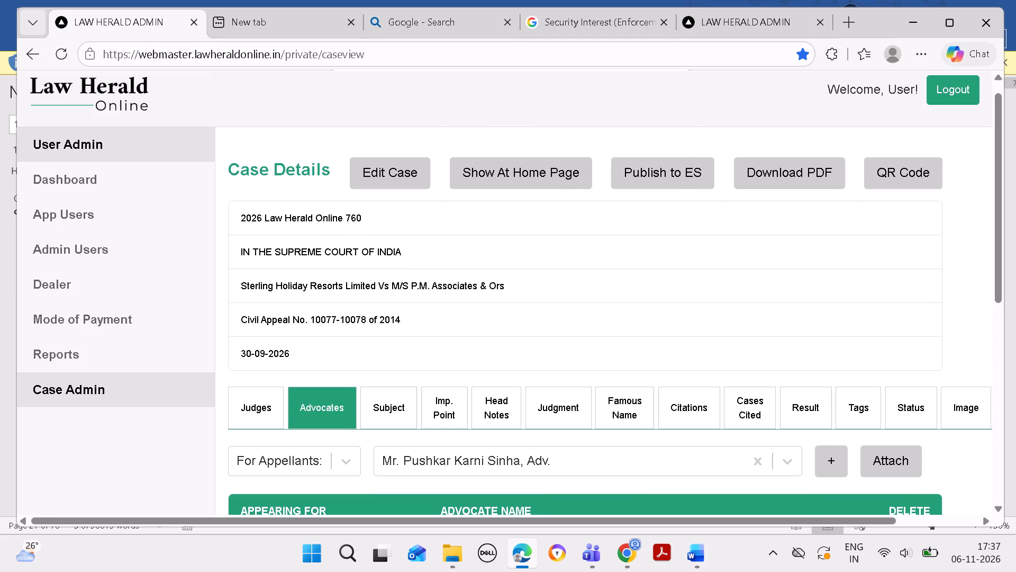
{"action": "left_click", "coordinate": [653, 155]}
{"action": "scroll", "coordinate": [657, 438], "scroll_direction": "down", "scroll_amount": 4}
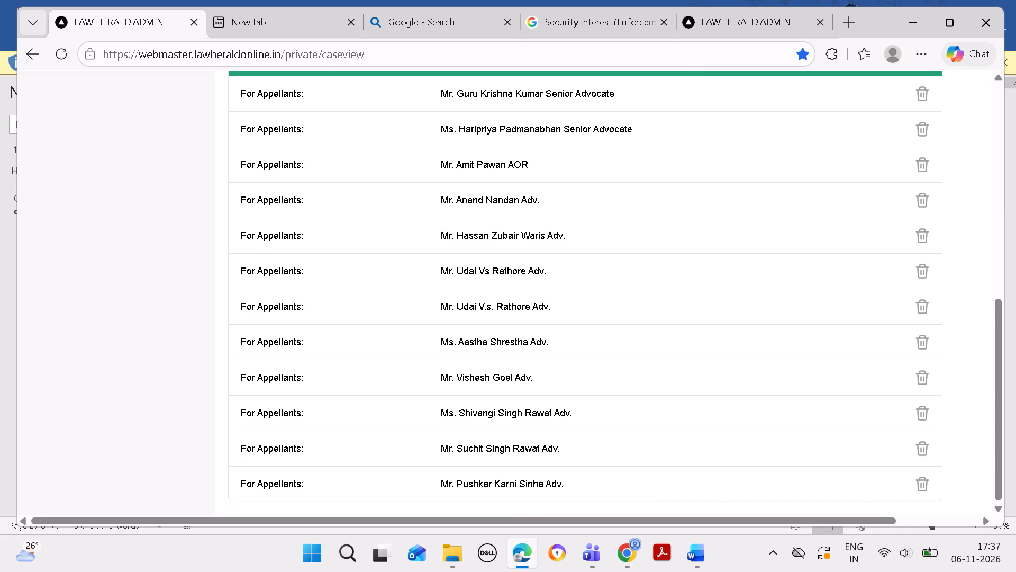
{"action": "scroll", "coordinate": [656, 519], "scroll_direction": "down", "scroll_amount": 4}
Copy the thirteenth appellants' advocate, the first of the two similar V. spellings, from LHSC 35 & 36 2026 CJ and attach the matching Mr., Adv. entry.
{"action": "left_click", "coordinate": [698, 564]}
{"action": "left_click", "coordinate": [430, 488]}
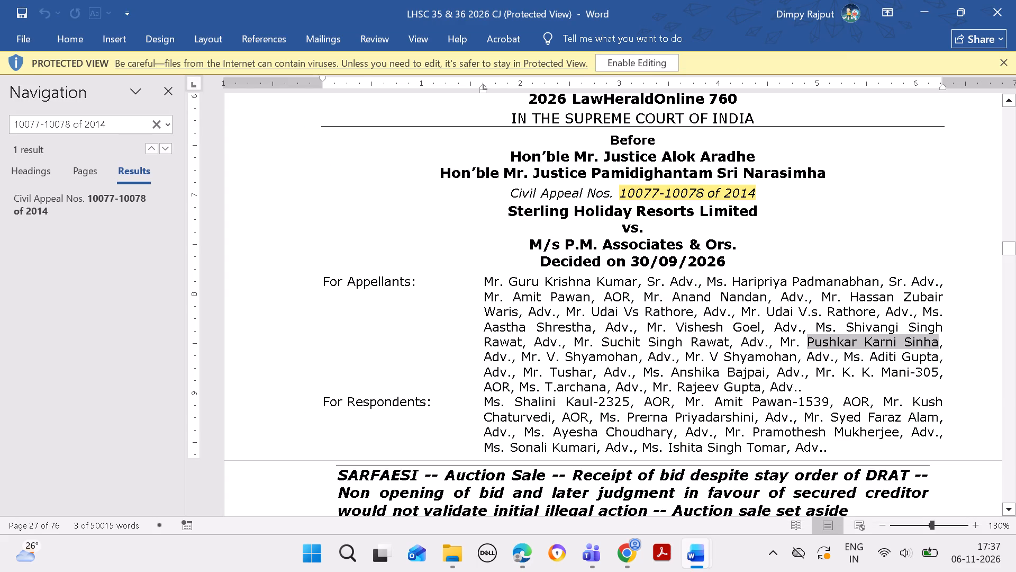
{"action": "left_click_drag", "start_coordinate": [546, 355], "coordinate": [597, 356]}
{"action": "key", "text": "ctrl+c"}
{"action": "left_click", "coordinate": [519, 557]}
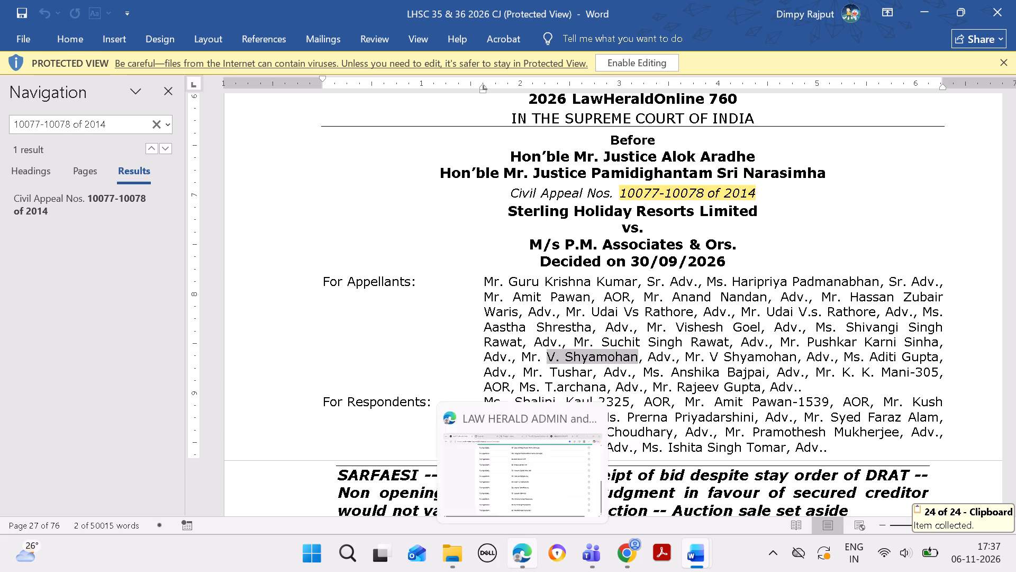
{"action": "scroll", "coordinate": [521, 511], "scroll_direction": "up", "scroll_amount": 3}
{"action": "left_click", "coordinate": [758, 471]}
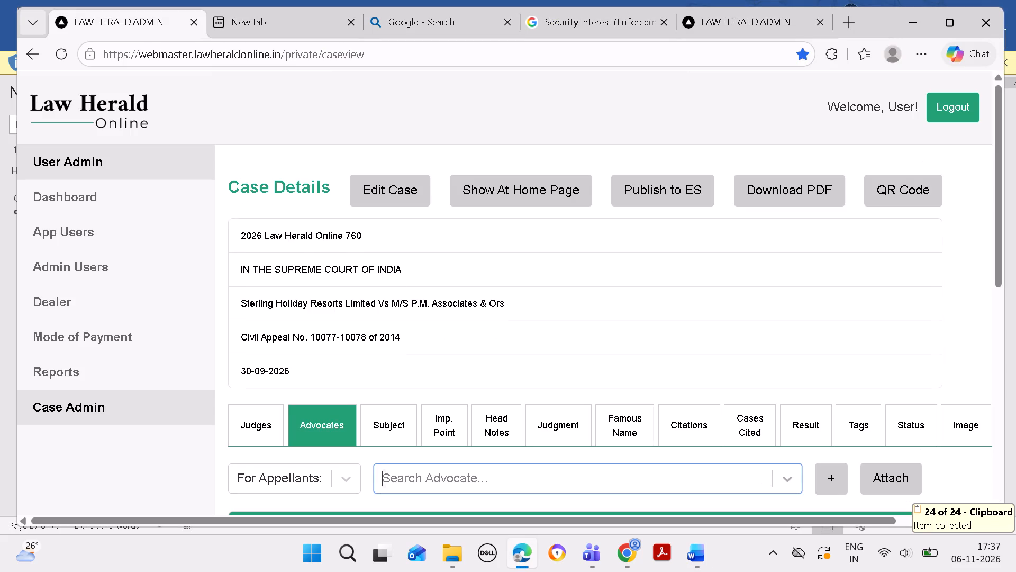
{"action": "key", "text": "ctrl+v"}
{"action": "left_click", "coordinate": [626, 496]}
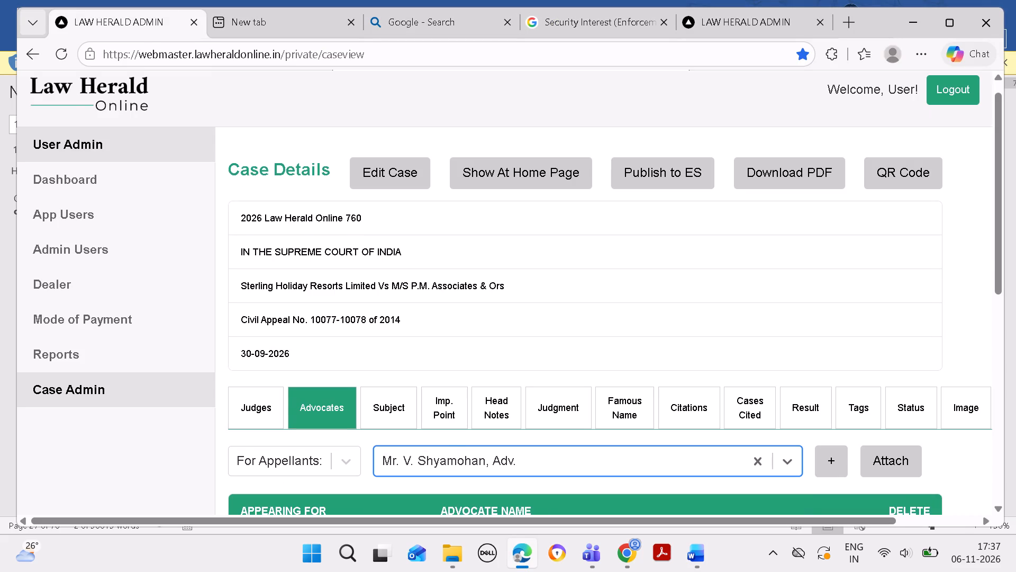
{"action": "left_click", "coordinate": [897, 475]}
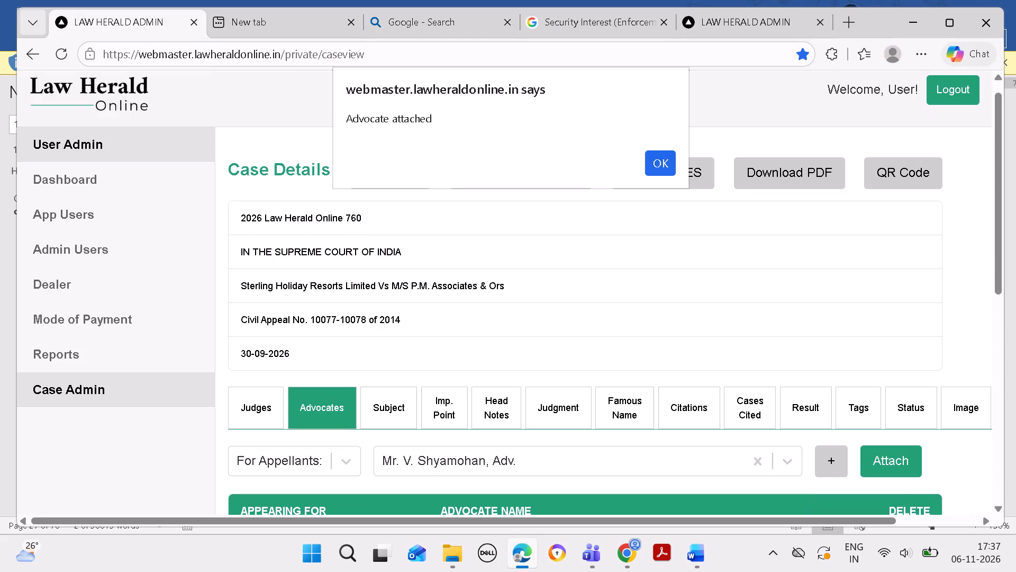
{"action": "left_click_drag", "start_coordinate": [658, 158], "coordinate": [658, 145]}
{"action": "left_click", "coordinate": [666, 153]}
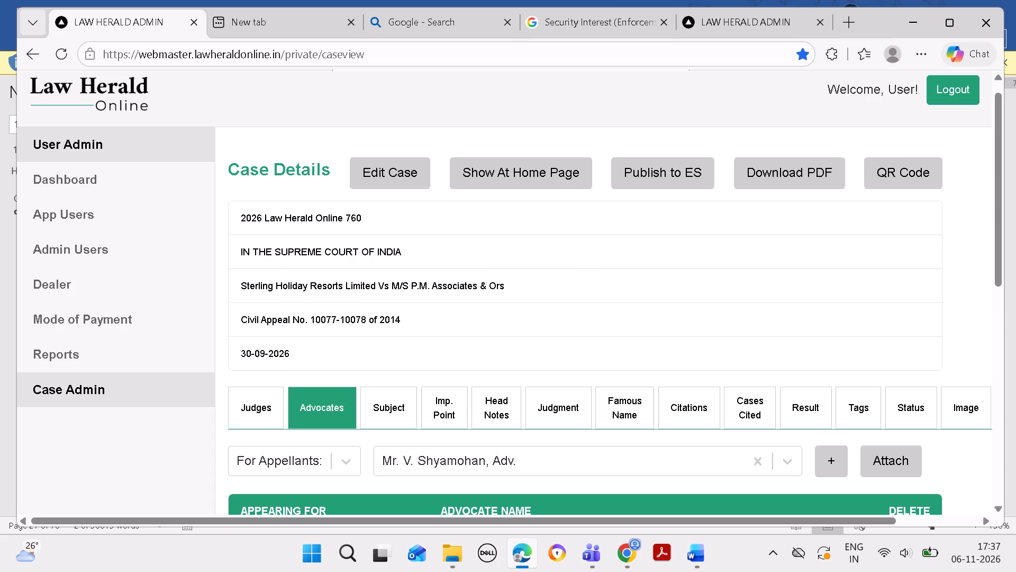
{"action": "scroll", "coordinate": [651, 347], "scroll_direction": "down", "scroll_amount": 7}
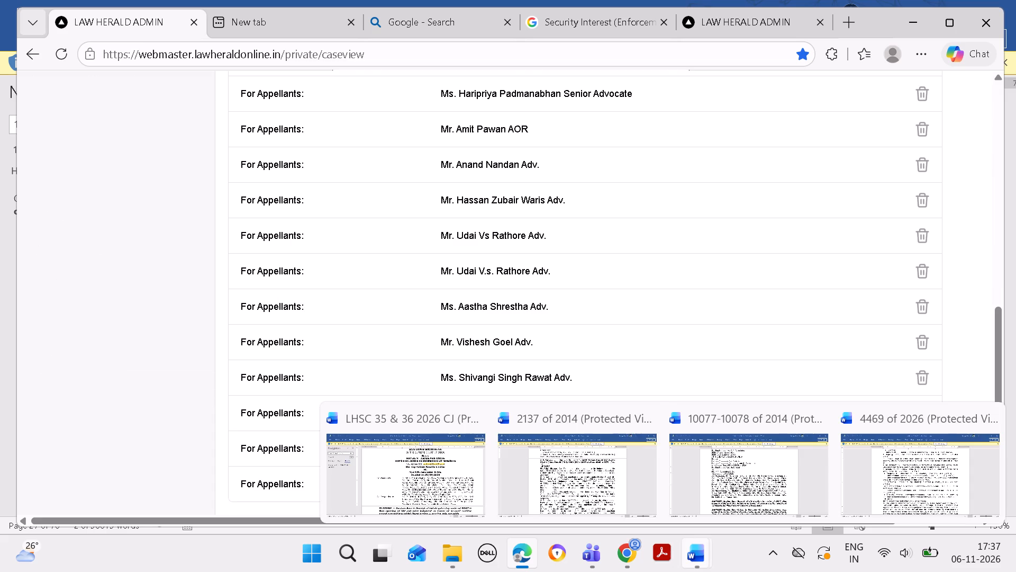
Copy the fourteenth appellants' advocate's name from LHSC 35 & 36 2026 CJ and attach the matching existing advocate entry for the appellants.
{"action": "left_click", "coordinate": [431, 457]}
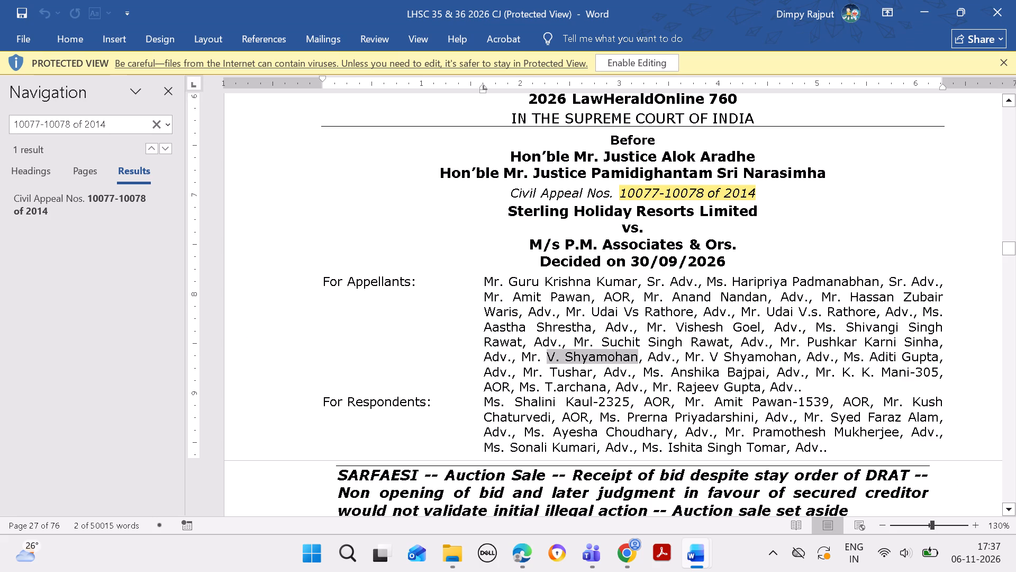
{"action": "left_click_drag", "start_coordinate": [708, 356], "coordinate": [749, 350]}
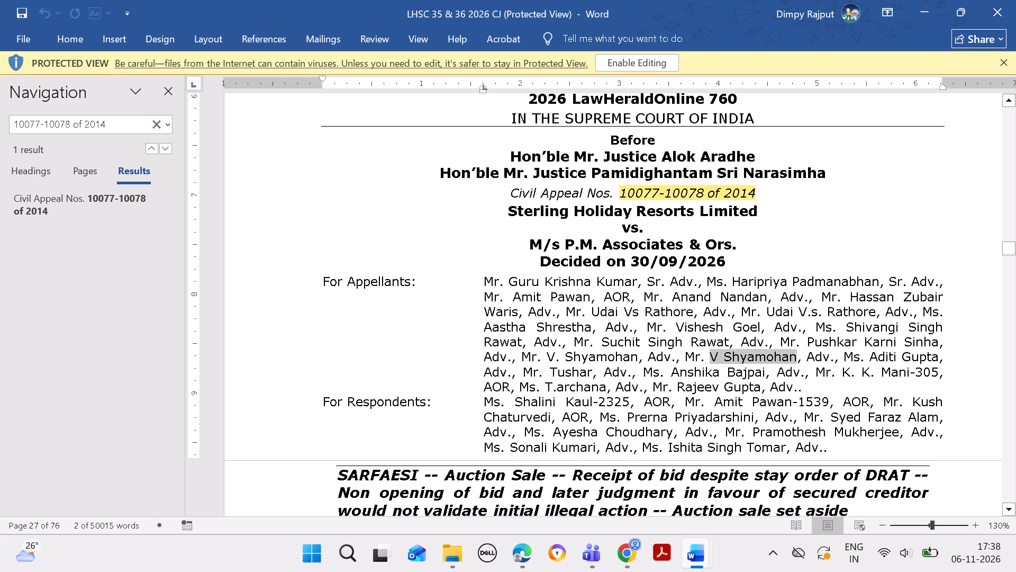
{"action": "key", "text": "ctrl+c"}
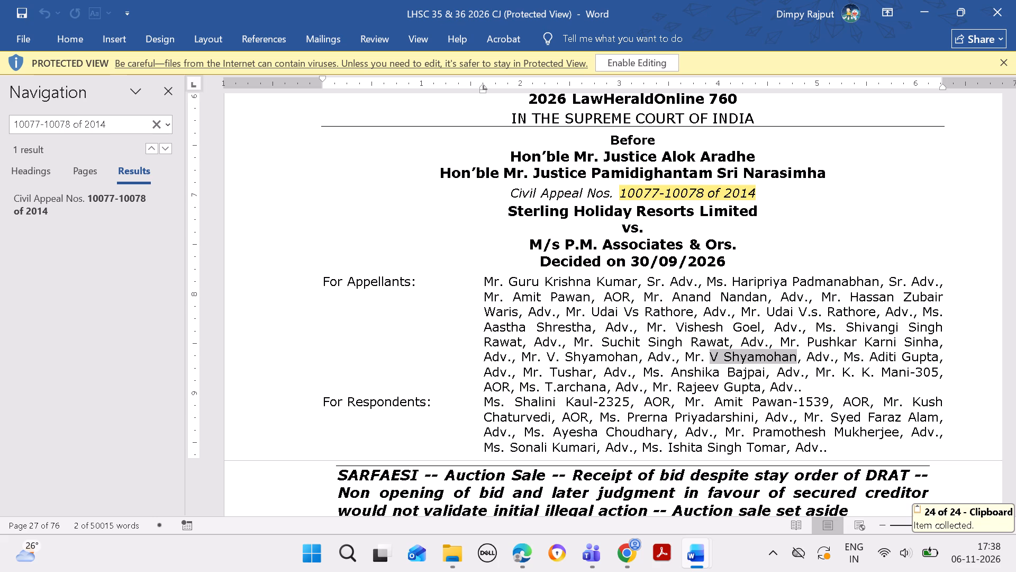
{"action": "left_click", "coordinate": [511, 556]}
{"action": "scroll", "coordinate": [676, 324], "scroll_direction": "up", "scroll_amount": 2}
{"action": "left_click", "coordinate": [744, 481]}
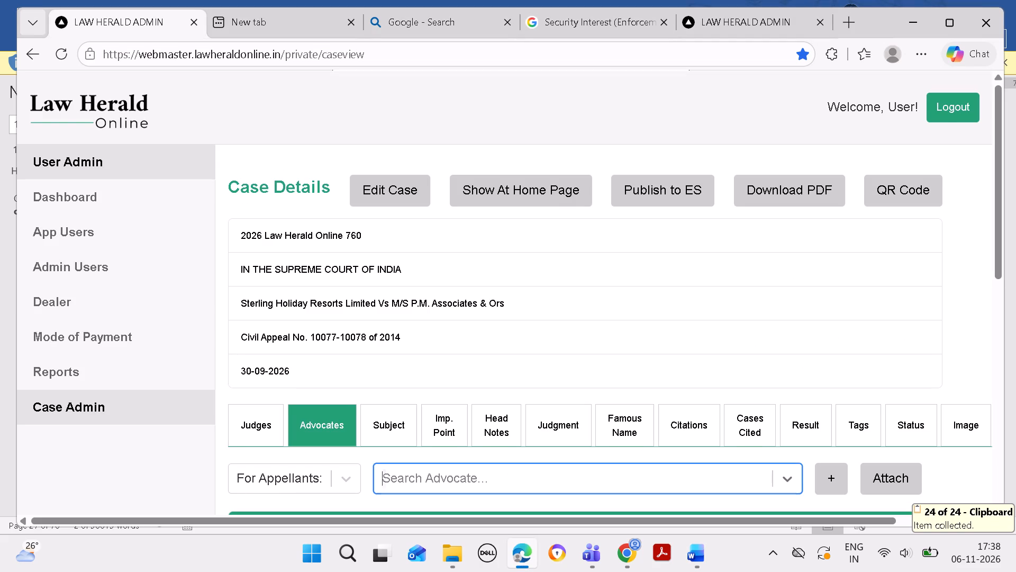
{"action": "key", "text": "ctrl+v"}
{"action": "left_click", "coordinate": [655, 495]}
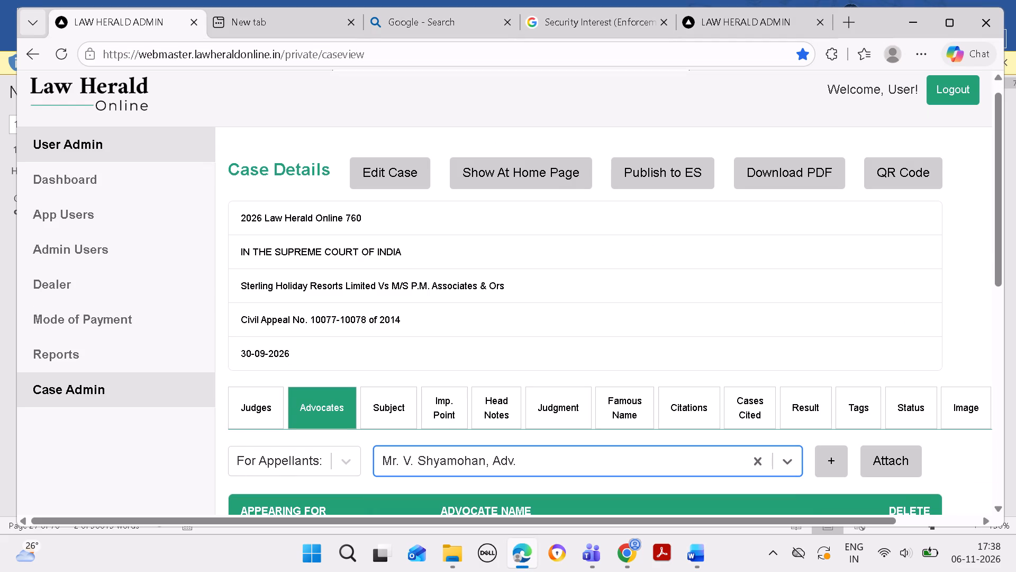
{"action": "left_click", "coordinate": [881, 471]}
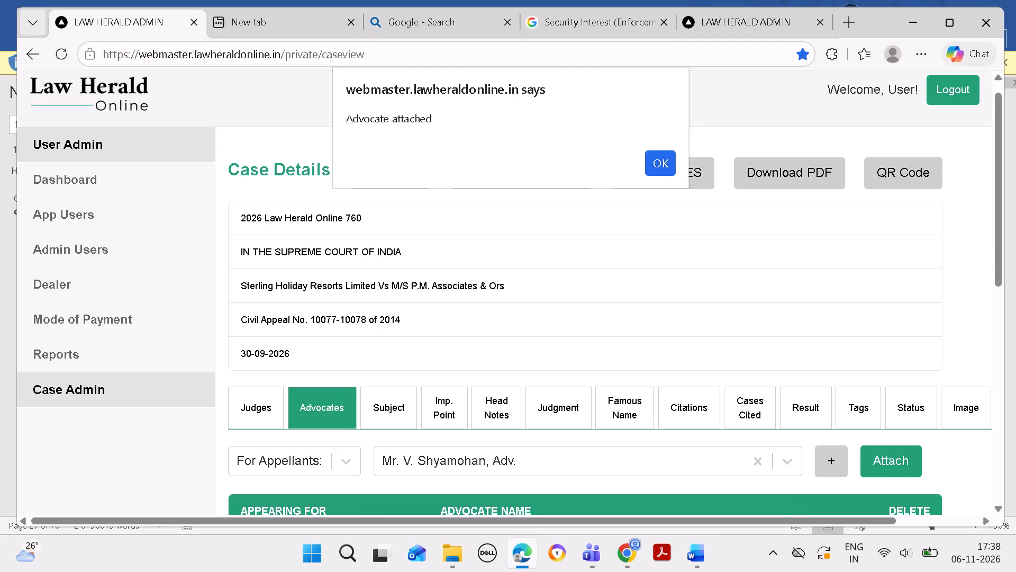
{"action": "left_click", "coordinate": [665, 158]}
{"action": "scroll", "coordinate": [648, 357], "scroll_direction": "down", "scroll_amount": 9}
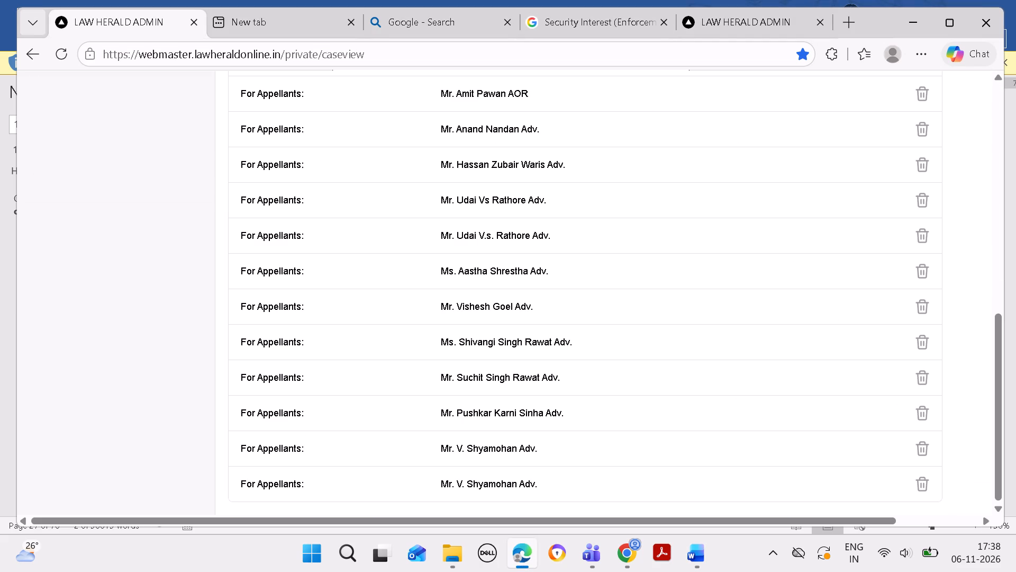
Copy the fifteenth appellants' advocate's name from LHSC 35 & 36 2026 CJ and attach the matching existing advocate entry for the appellants.
{"action": "left_click", "coordinate": [468, 473]}
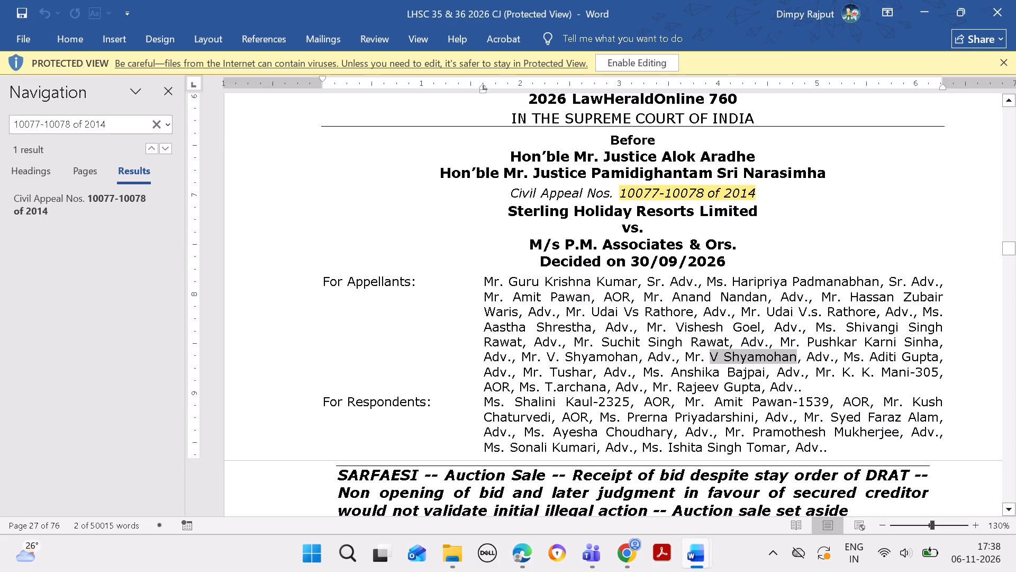
{"action": "left_click_drag", "start_coordinate": [866, 356], "coordinate": [876, 353]}
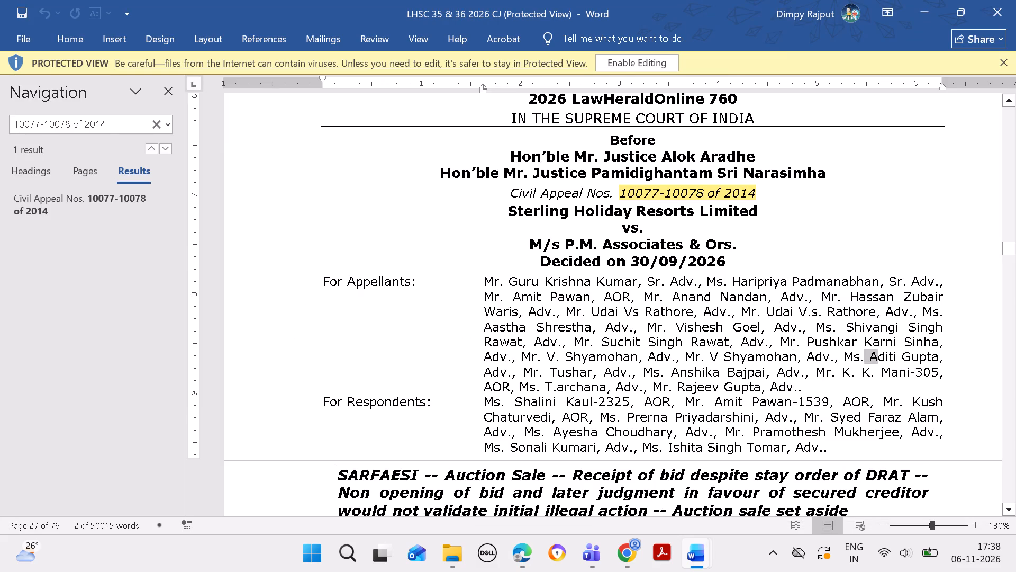
{"action": "left_click", "coordinate": [880, 358]}
{"action": "left_click_drag", "start_coordinate": [870, 354], "coordinate": [925, 354]}
{"action": "key", "text": "ctrl+c"}
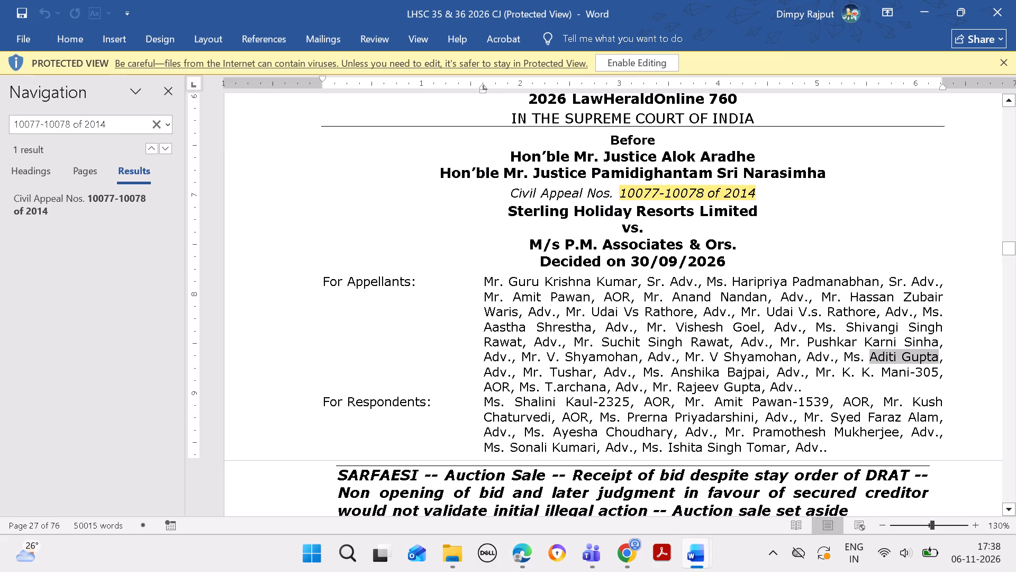
{"action": "left_click", "coordinate": [529, 544]}
{"action": "scroll", "coordinate": [637, 391], "scroll_direction": "up", "scroll_amount": 2}
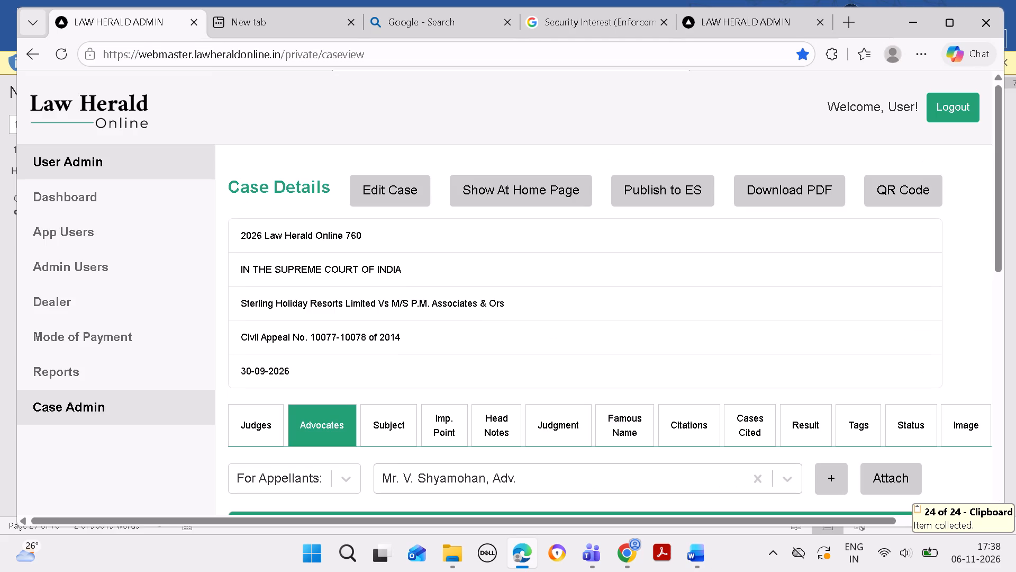
{"action": "left_click", "coordinate": [751, 474]}
{"action": "key", "text": "ctrl+v"}
{"action": "left_click", "coordinate": [621, 491]}
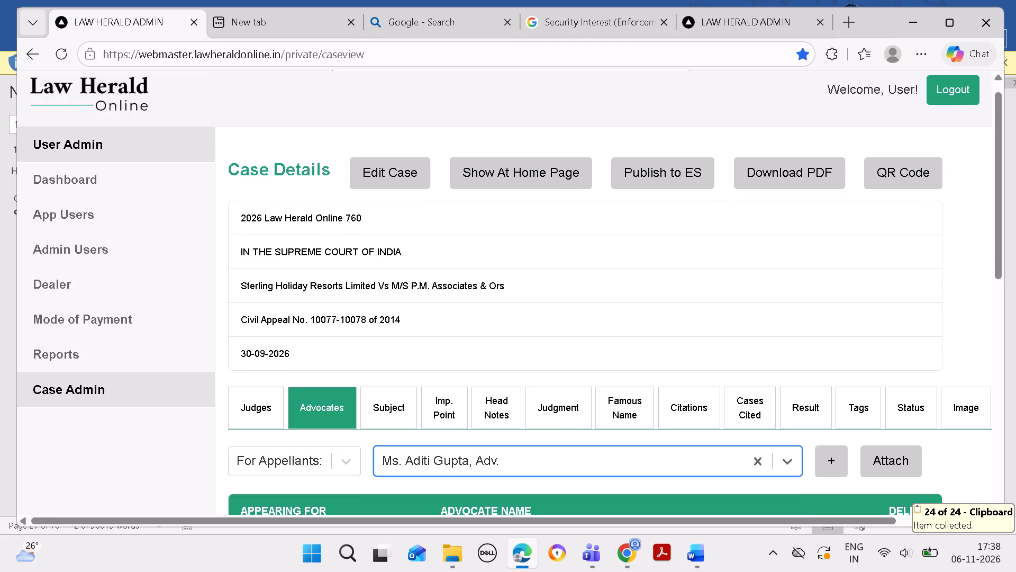
{"action": "left_click", "coordinate": [893, 467]}
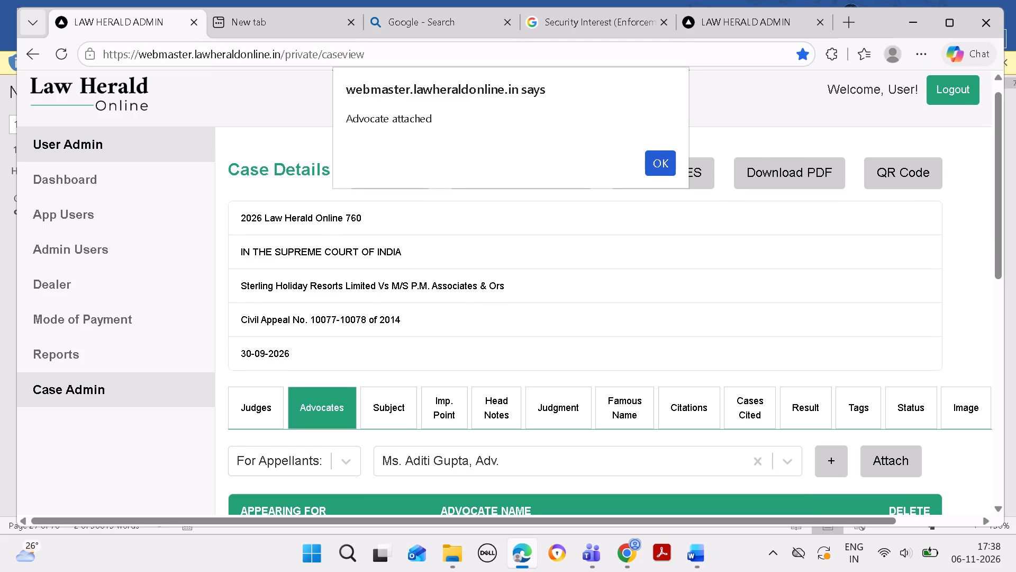
{"action": "left_click", "coordinate": [667, 157]}
{"action": "scroll", "coordinate": [710, 326], "scroll_direction": "down", "scroll_amount": 8}
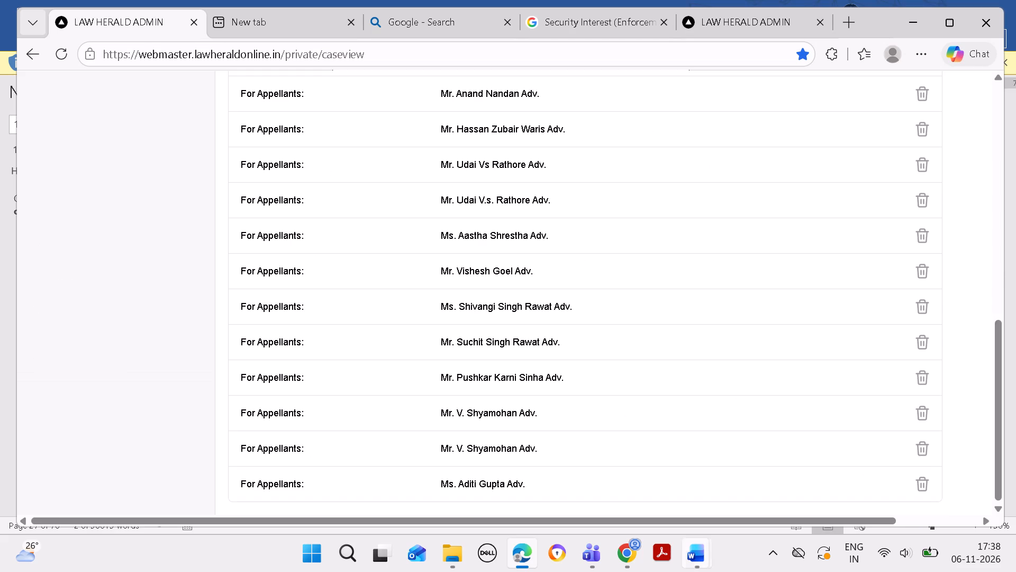
Copy the sixteenth appellants' advocate's name from LHSC 35 & 36 2026 CJ.
{"action": "left_click", "coordinate": [696, 546]}
{"action": "left_click", "coordinate": [432, 513]}
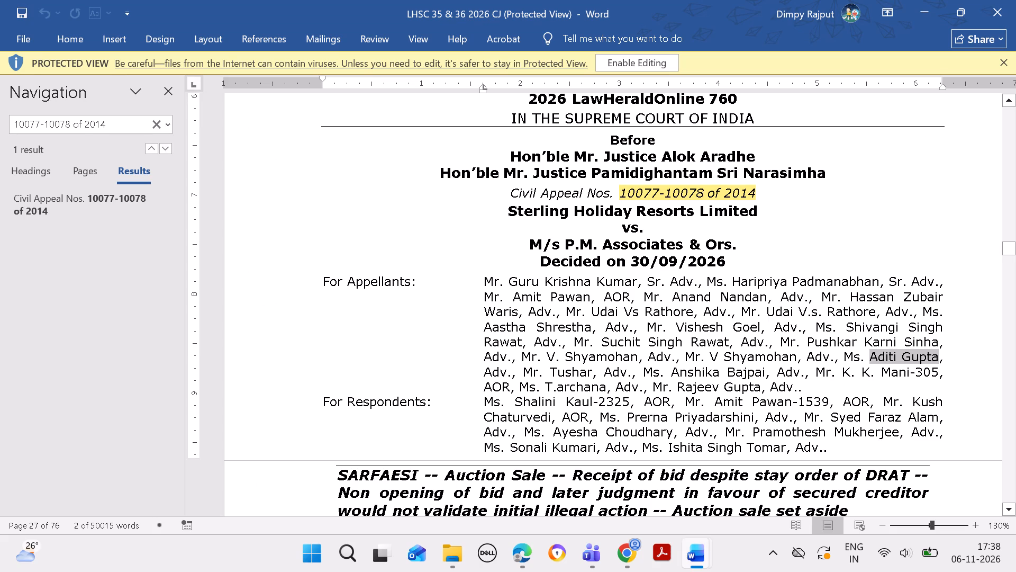
{"action": "left_click_drag", "start_coordinate": [551, 373], "coordinate": [585, 369]}
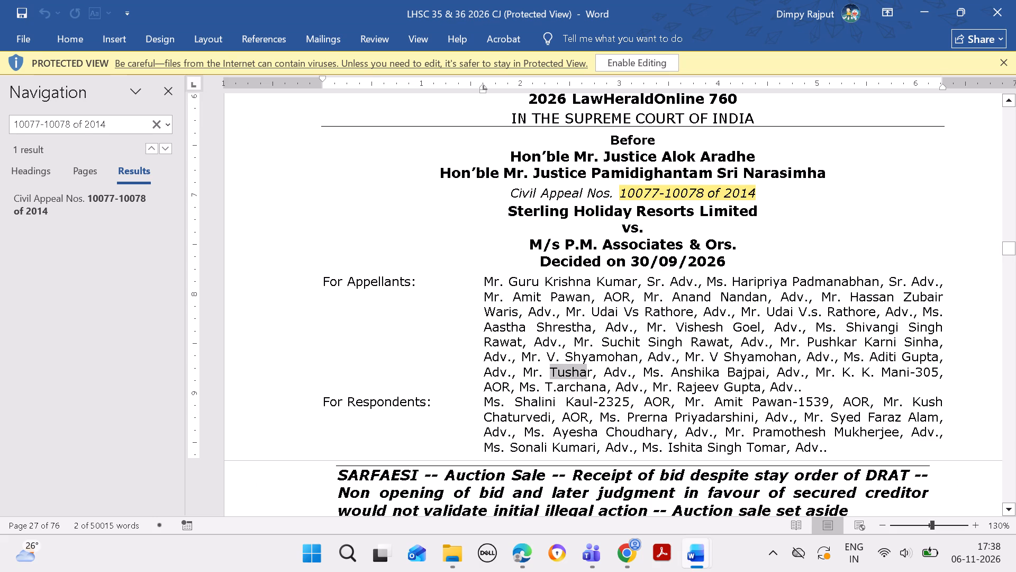
{"action": "left_click_drag", "start_coordinate": [585, 369], "coordinate": [590, 369]}
{"action": "left_click_drag", "start_coordinate": [590, 369], "coordinate": [591, 369]}
{"action": "key", "text": "ctrl+c"}
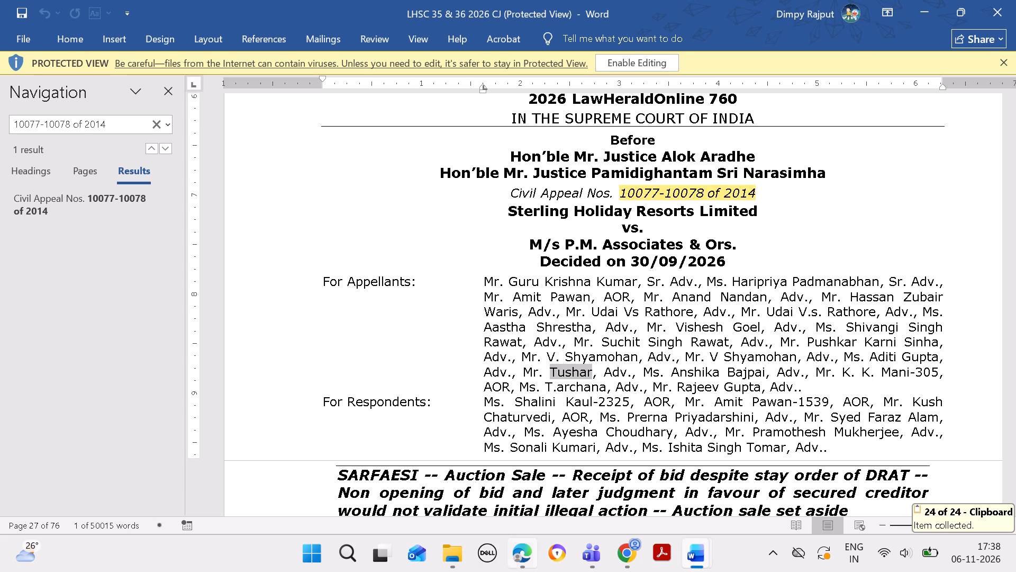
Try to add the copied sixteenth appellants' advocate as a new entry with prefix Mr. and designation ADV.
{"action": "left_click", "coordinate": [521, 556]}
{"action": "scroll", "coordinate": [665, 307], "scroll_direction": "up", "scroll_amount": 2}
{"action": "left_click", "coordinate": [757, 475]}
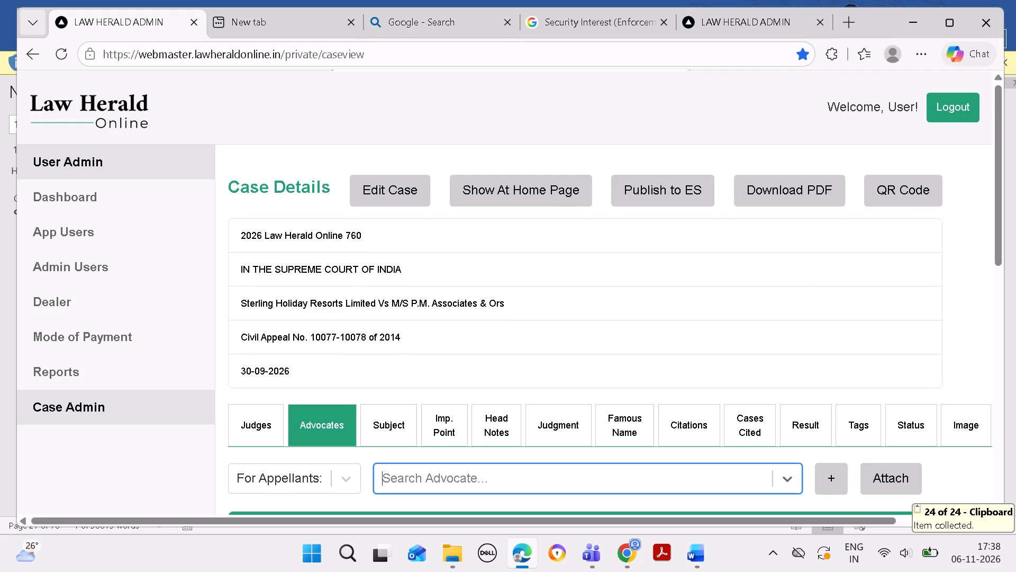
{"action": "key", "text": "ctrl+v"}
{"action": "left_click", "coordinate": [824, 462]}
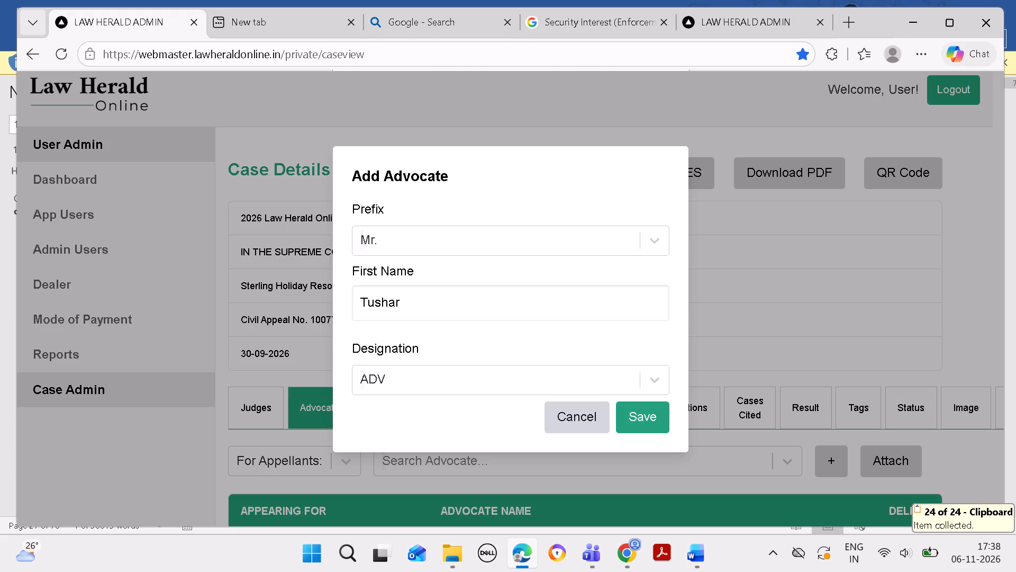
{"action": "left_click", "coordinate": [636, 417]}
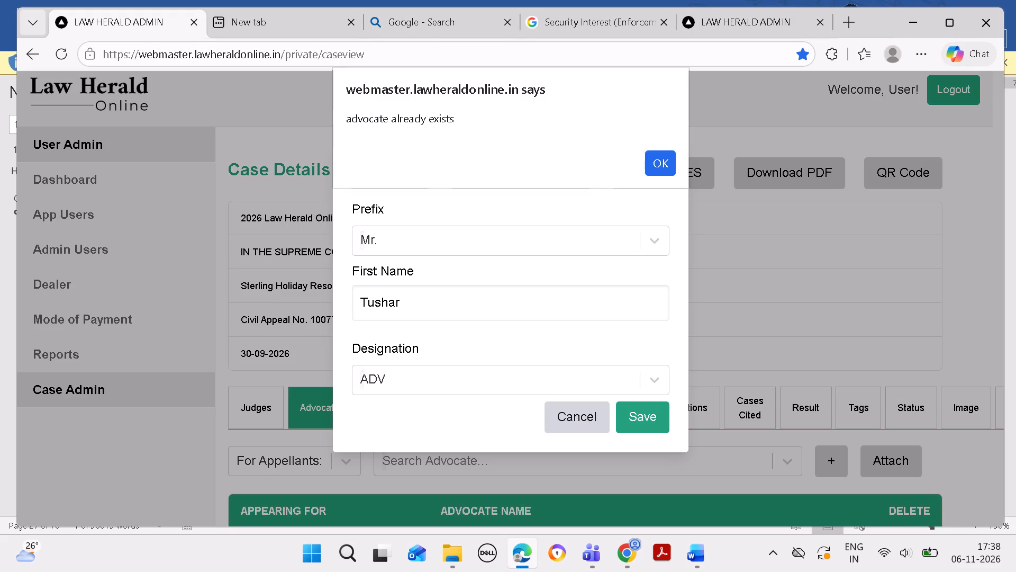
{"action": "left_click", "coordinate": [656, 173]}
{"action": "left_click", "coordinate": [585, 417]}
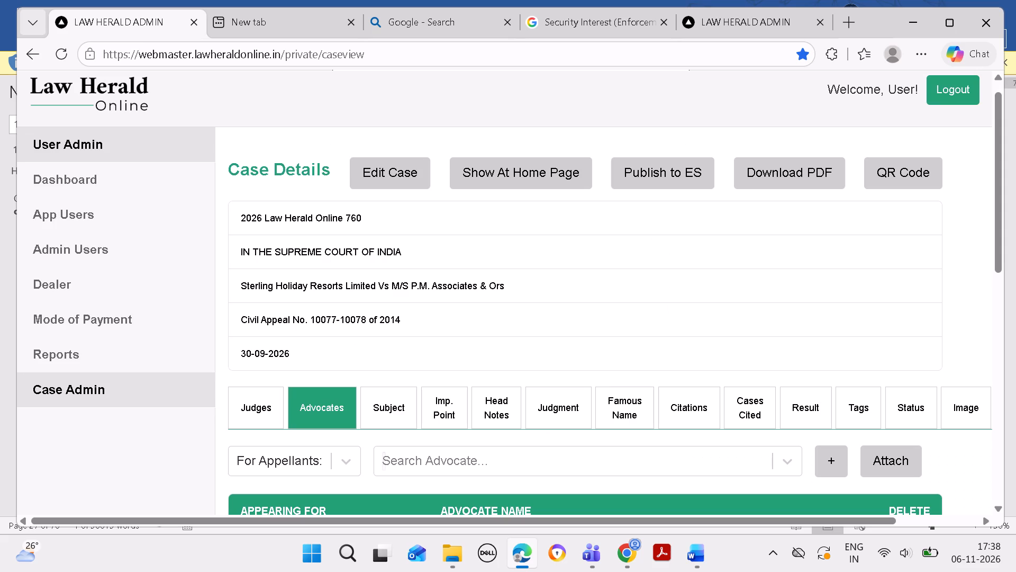
Find the existing Mr. and Adv. entry that exactly matches the copied sixteenth advocate's name and attach it for the appellants.
{"action": "left_click_drag", "start_coordinate": [1004, 246], "coordinate": [1005, 298]}
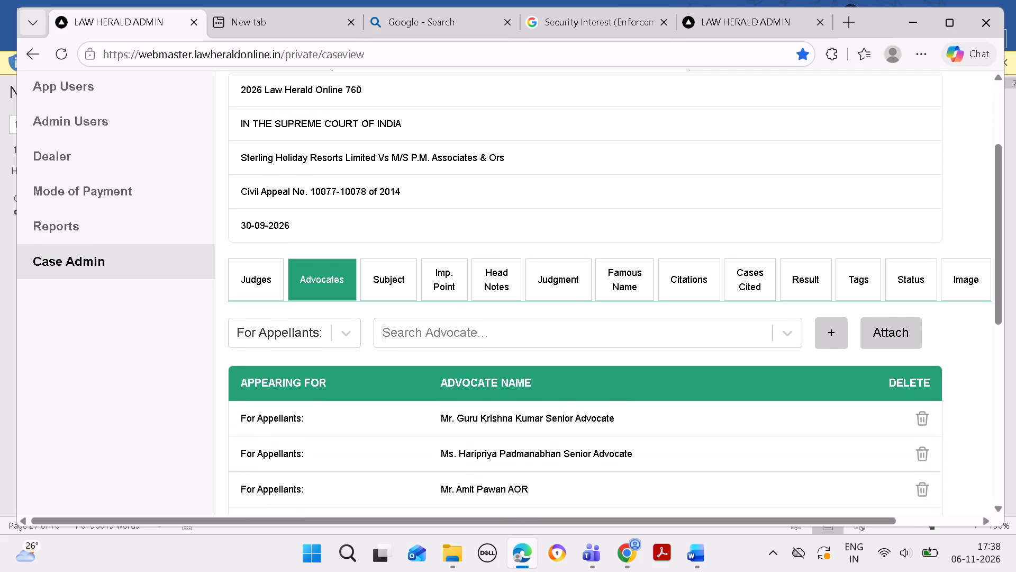
{"action": "left_click", "coordinate": [684, 333]}
{"action": "key", "text": "ctrl+v"}
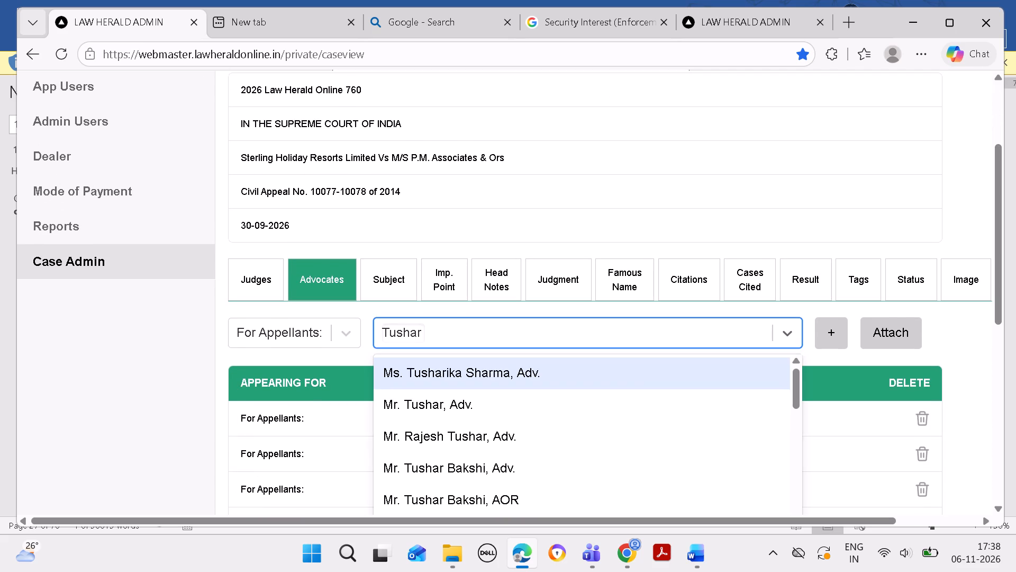
{"action": "left_click", "coordinate": [630, 398]}
{"action": "left_click", "coordinate": [894, 333]}
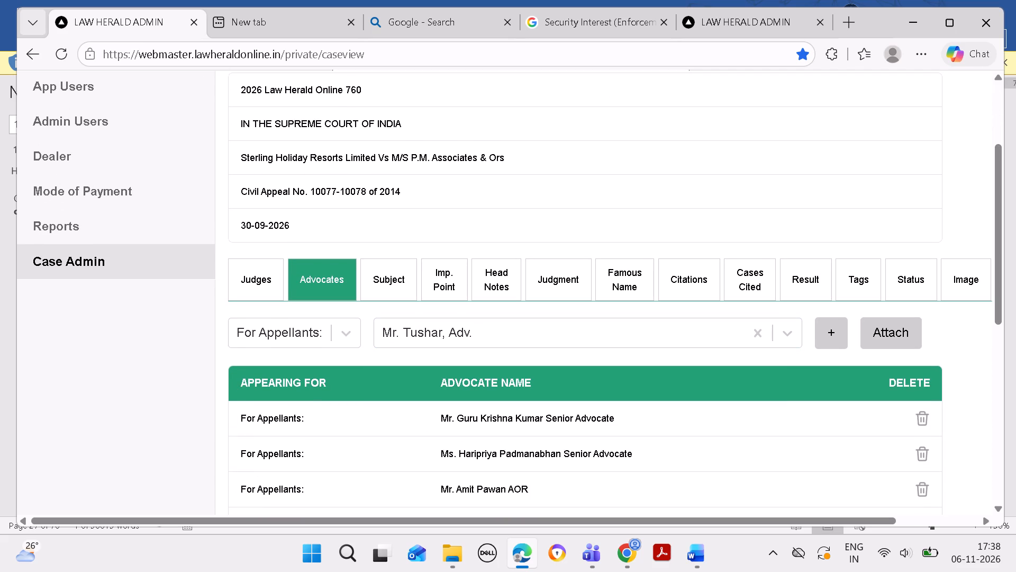
{"action": "left_click", "coordinate": [660, 160]}
{"action": "scroll", "coordinate": [656, 389], "scroll_direction": "down", "scroll_amount": 4}
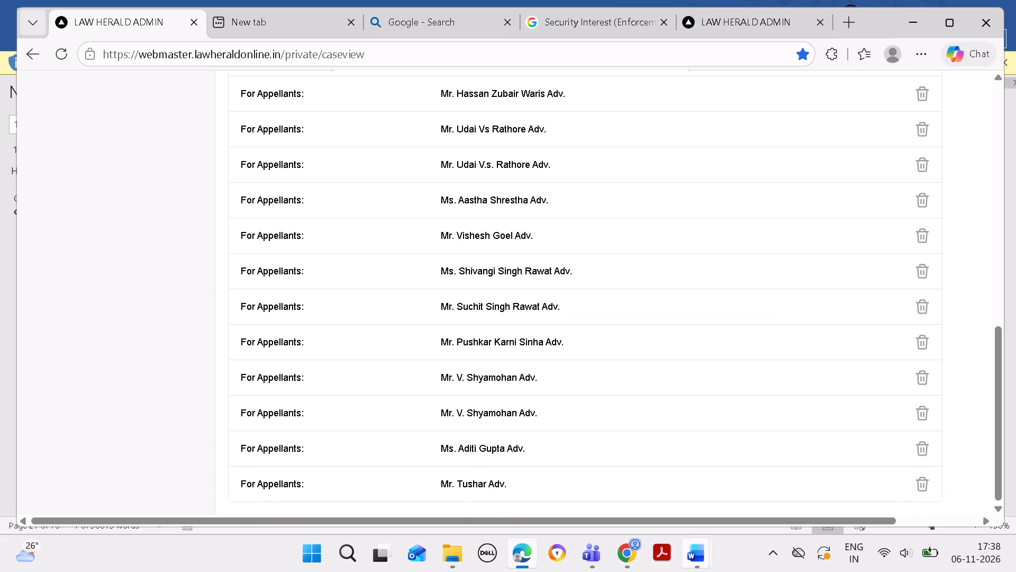
Copy the seventeenth appellants' advocate's name from LHSC 35 & 36 2026 CJ and attach the matching existing advocate entry for the appellants.
{"action": "left_click", "coordinate": [687, 566]}
{"action": "left_click", "coordinate": [428, 496]}
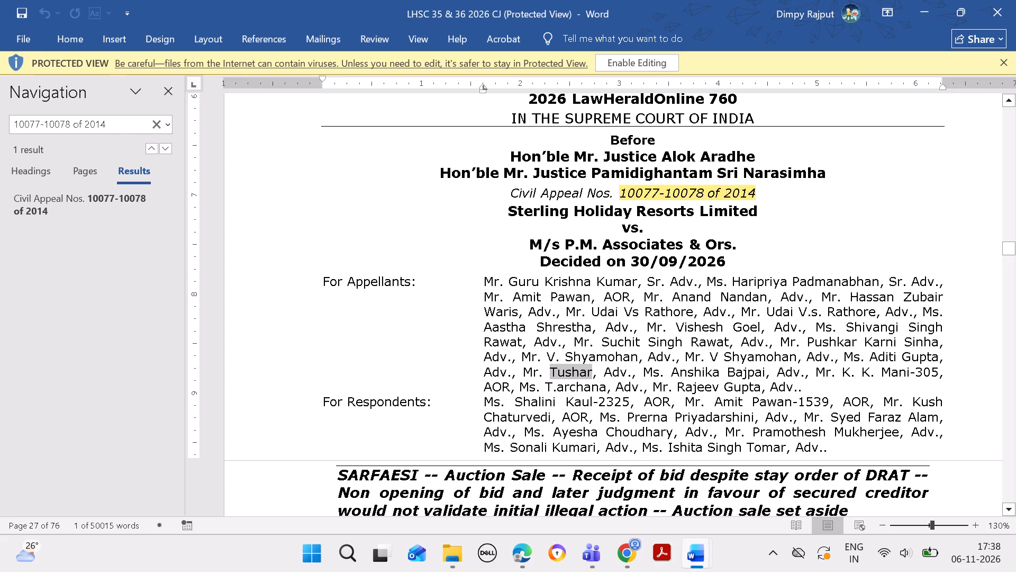
{"action": "left_click_drag", "start_coordinate": [670, 375], "coordinate": [752, 373]}
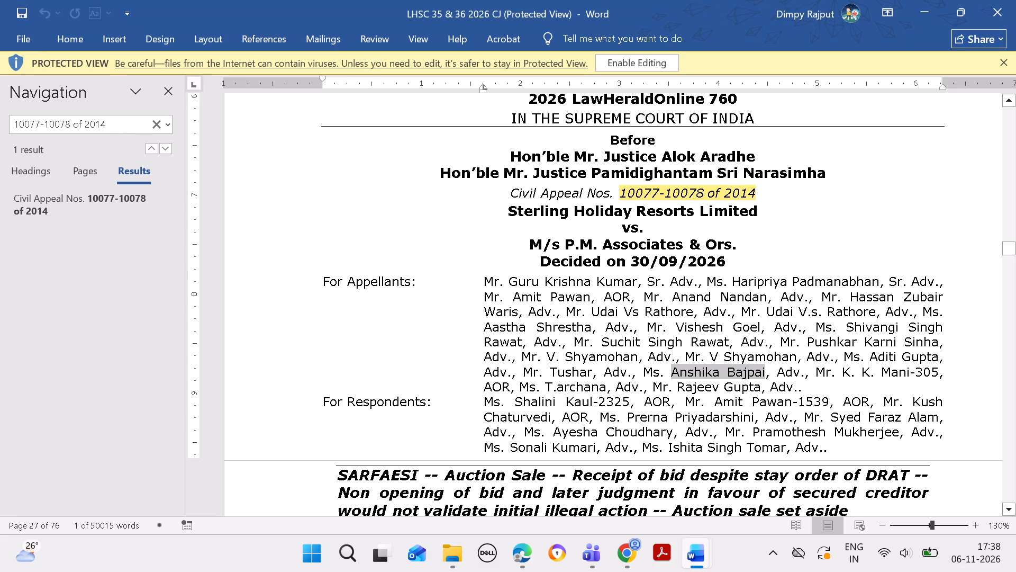
{"action": "key", "text": "ctrl+c"}
{"action": "left_click", "coordinate": [520, 562]}
{"action": "scroll", "coordinate": [541, 457], "scroll_direction": "up", "scroll_amount": 1}
{"action": "left_click", "coordinate": [746, 481]}
{"action": "key", "text": "ctrl+v"}
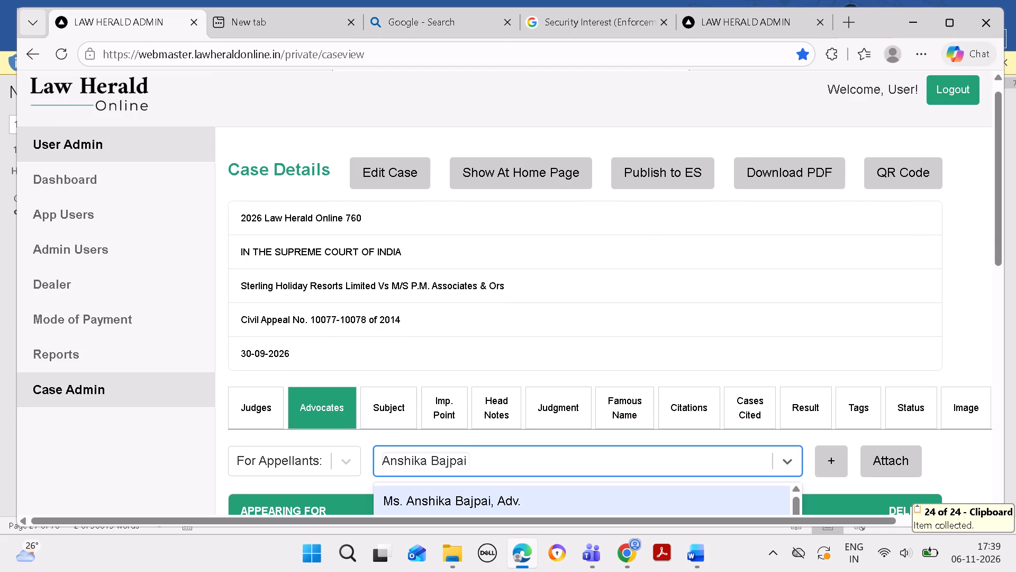
{"action": "left_click", "coordinate": [647, 495]}
{"action": "left_click", "coordinate": [895, 457]}
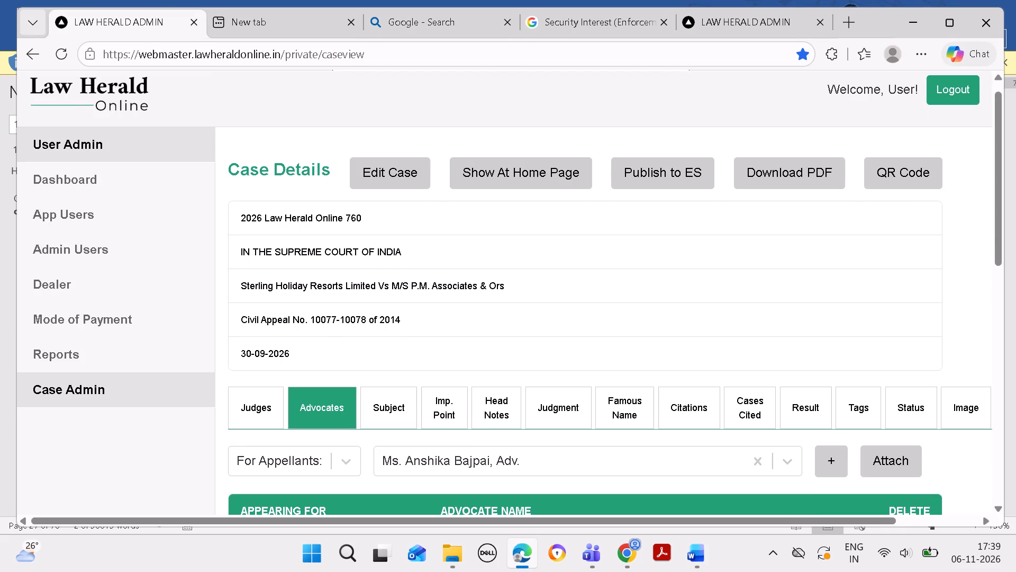
{"action": "left_click", "coordinate": [663, 155]}
{"action": "scroll", "coordinate": [700, 371], "scroll_direction": "down", "scroll_amount": 4}
Copy the eighteenth appellants' advocate's name, including the suffix -305, from LHSC 35 & 36 2026 CJ.
{"action": "left_click", "coordinate": [699, 564]}
{"action": "left_click", "coordinate": [449, 490]}
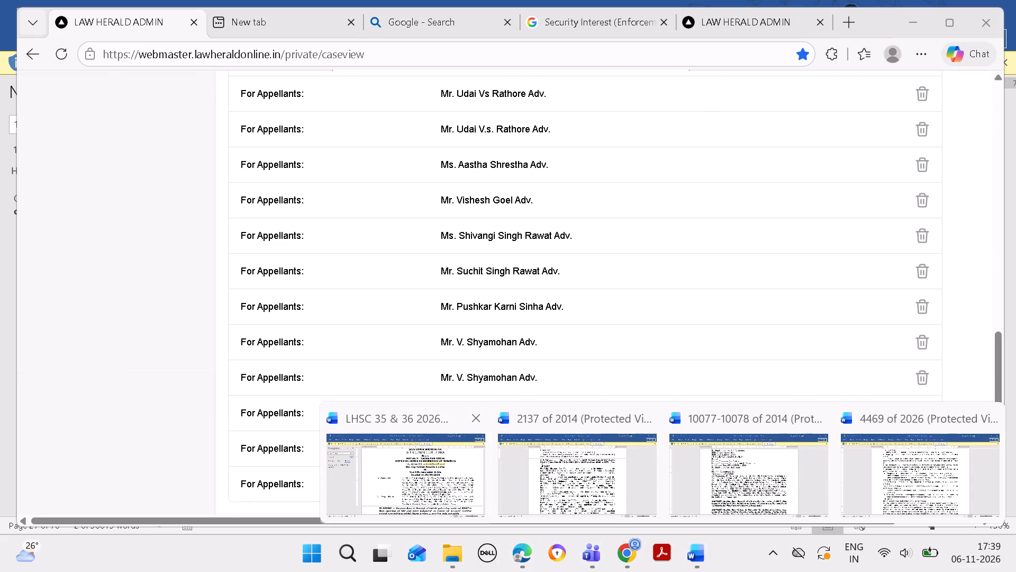
{"action": "left_click_drag", "start_coordinate": [841, 372], "coordinate": [857, 372]}
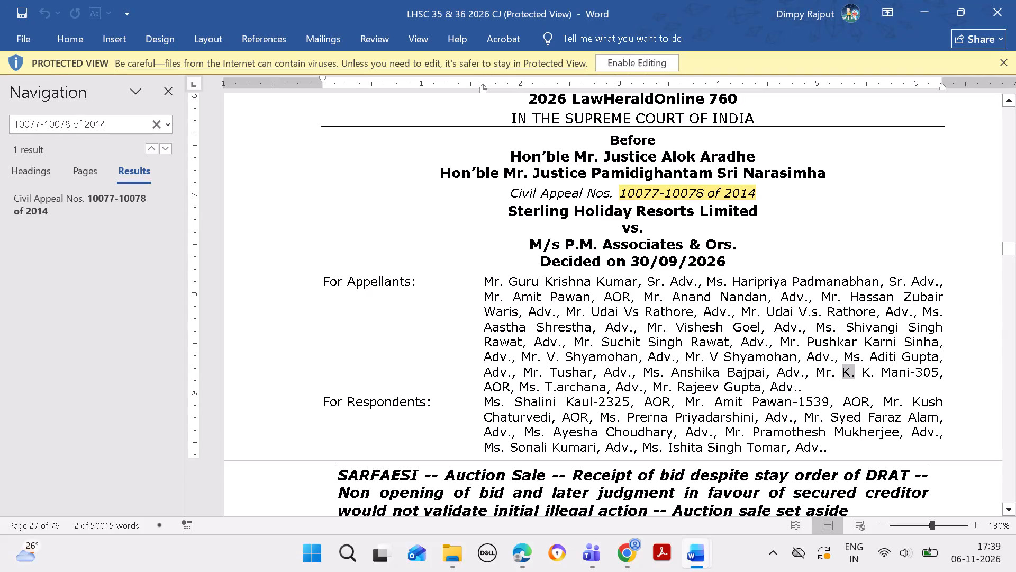
{"action": "left_click_drag", "start_coordinate": [857, 372], "coordinate": [926, 374]}
{"action": "key", "text": "ctrl+c"}
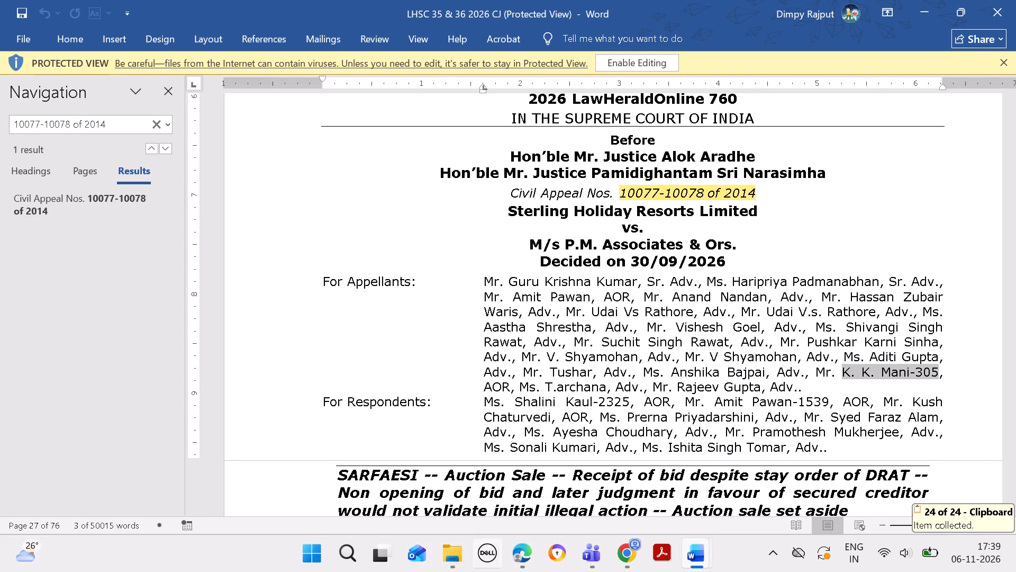
Add the copied eighteenth advocate with prefix Mr. and designation ADV, checking the source document before saving, and attach the entry for the appellants.
{"action": "left_click", "coordinate": [520, 561]}
{"action": "scroll", "coordinate": [520, 551], "scroll_direction": "up", "scroll_amount": 3}
{"action": "scroll", "coordinate": [684, 485], "scroll_direction": "up", "scroll_amount": 2}
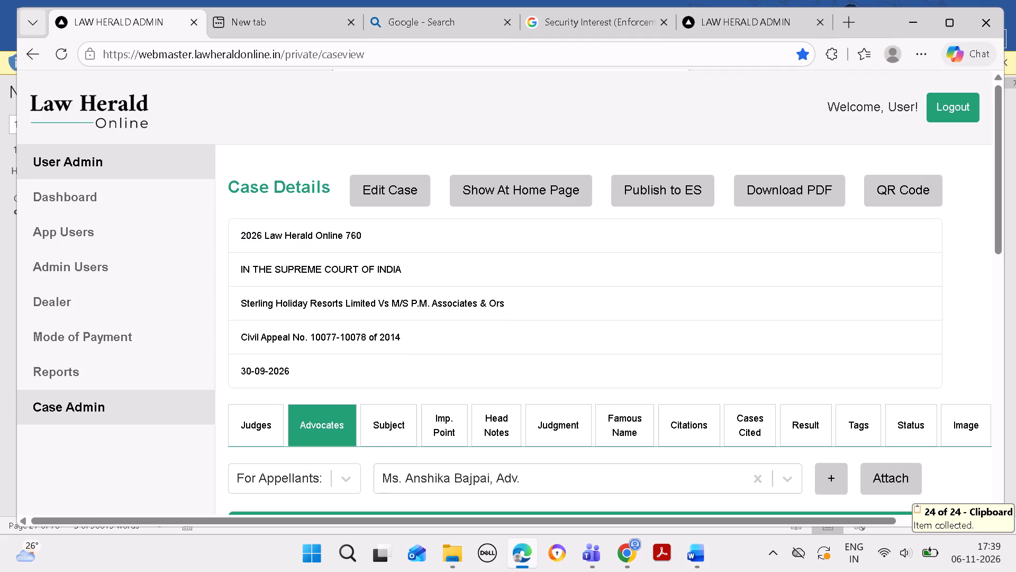
{"action": "left_click", "coordinate": [751, 482]}
{"action": "key", "text": "ctrl+v"}
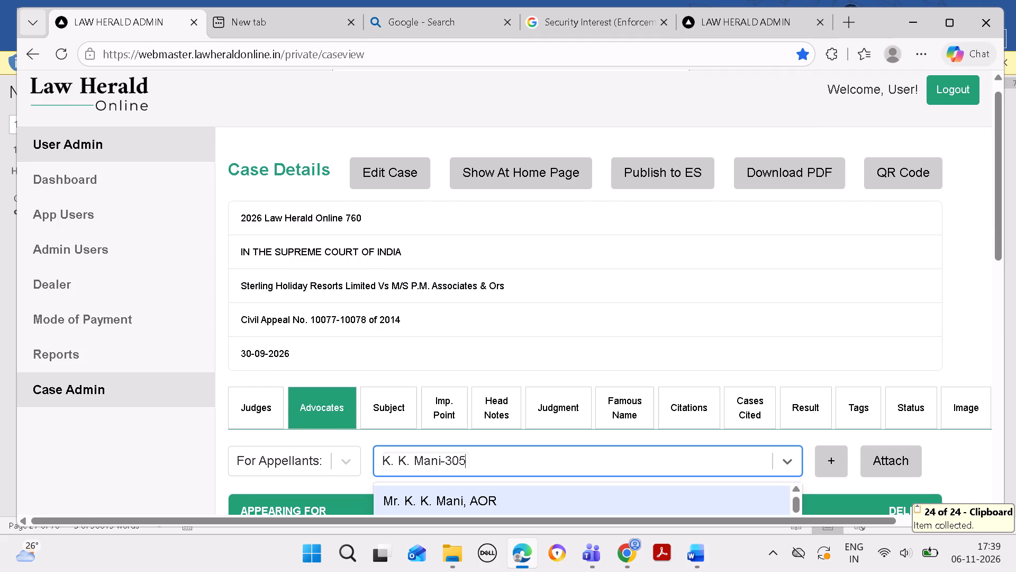
{"action": "left_click", "coordinate": [832, 461]}
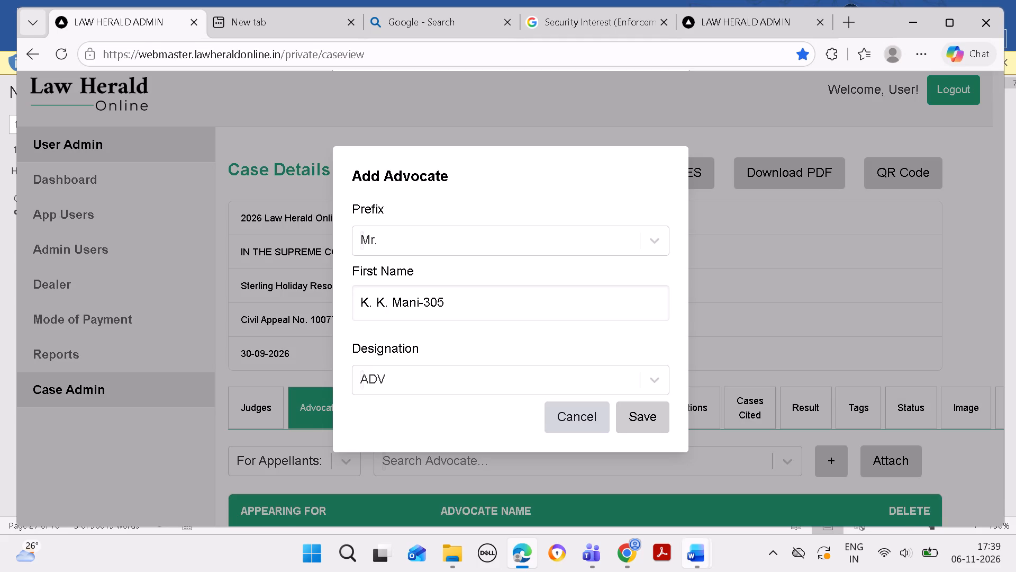
{"action": "left_click", "coordinate": [701, 548]}
{"action": "left_click", "coordinate": [467, 477]}
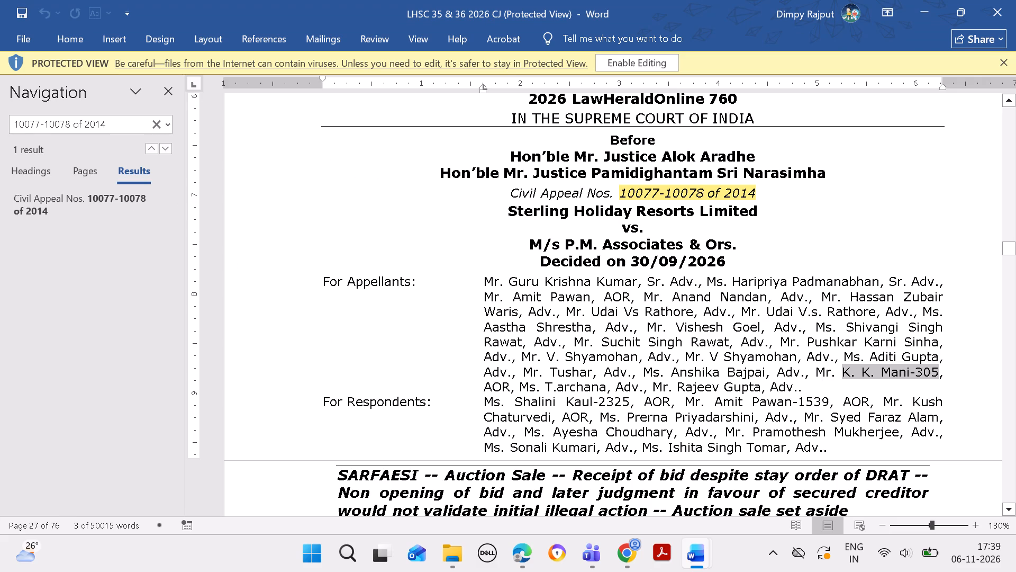
{"action": "left_click", "coordinate": [515, 561]}
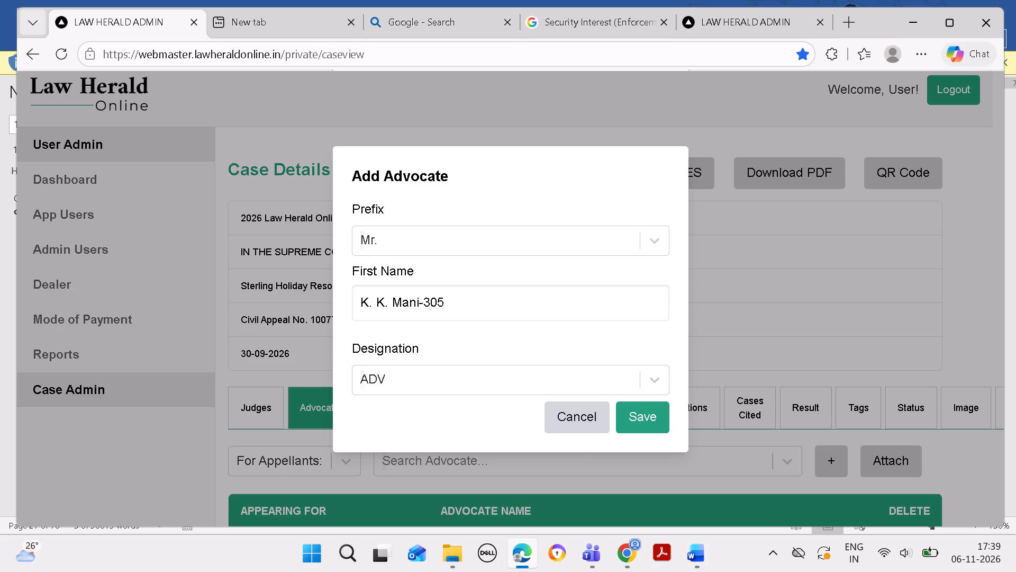
{"action": "left_click", "coordinate": [646, 415]}
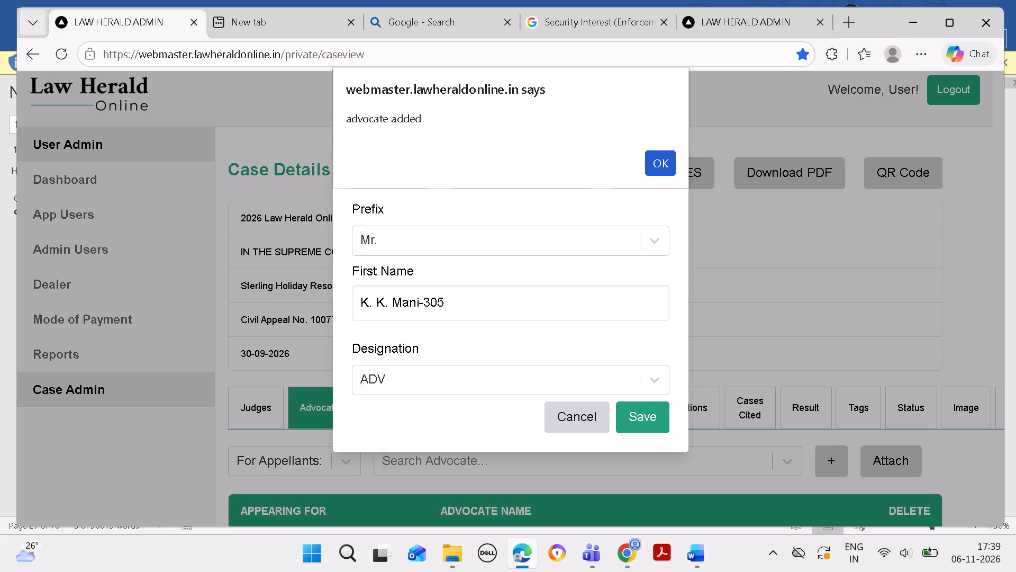
{"action": "left_click", "coordinate": [655, 159]}
{"action": "scroll", "coordinate": [654, 353], "scroll_direction": "down", "scroll_amount": 6}
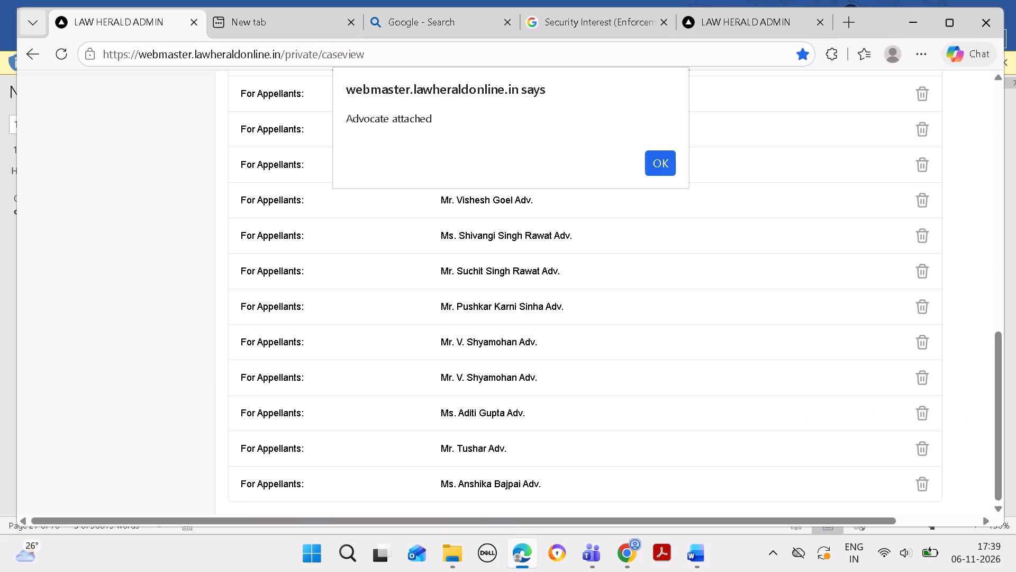
{"action": "scroll", "coordinate": [651, 376], "scroll_direction": "down", "scroll_amount": 2}
{"action": "left_click", "coordinate": [670, 161]}
{"action": "scroll", "coordinate": [670, 315], "scroll_direction": "down", "scroll_amount": 5}
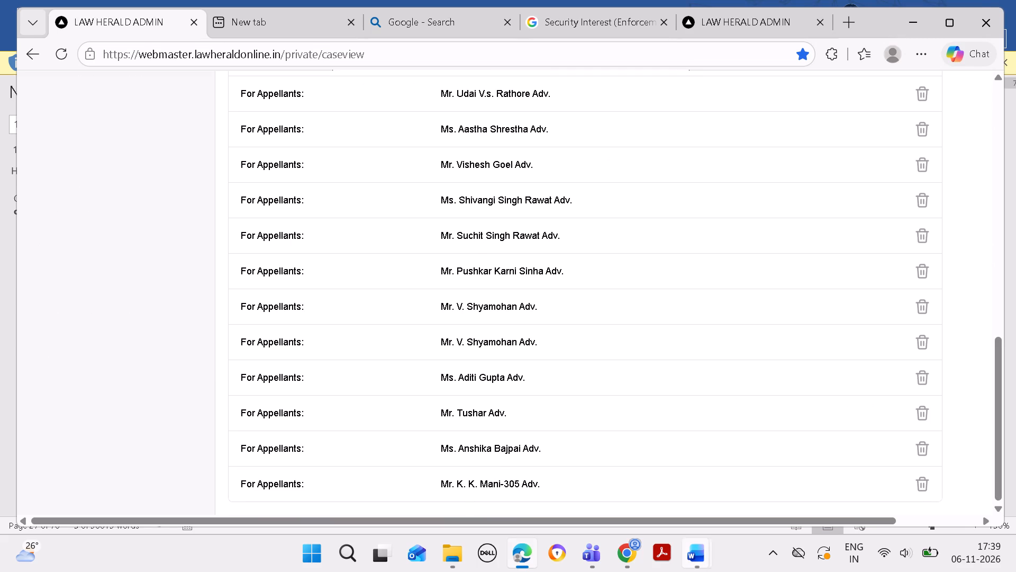
Check the eighteenth appellants' advocate's listing in LHSC 35 & 36 2026 CJ against the case record's advocate list.
{"action": "left_click", "coordinate": [692, 546]}
{"action": "left_click", "coordinate": [427, 469]}
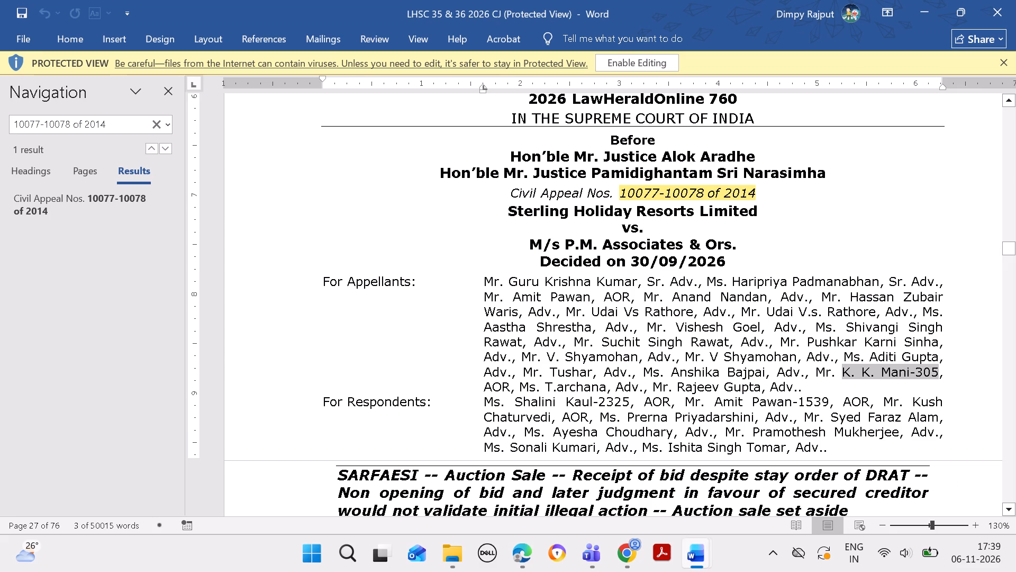
{"action": "left_click", "coordinate": [529, 549]}
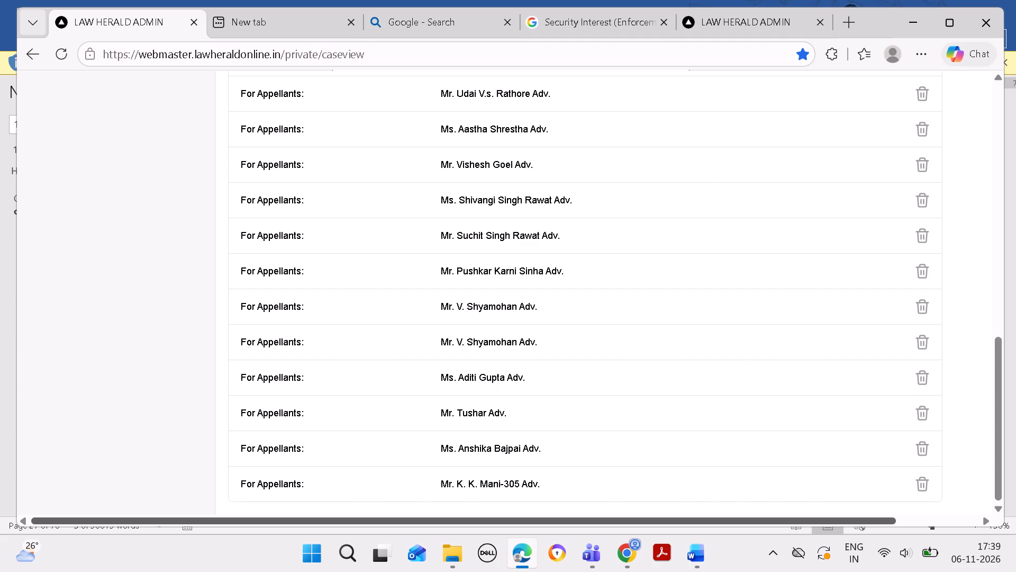
Remove the eighteenth appellants' advocate, attached with designation Adv., from the case's advocate list.
{"action": "scroll", "coordinate": [813, 522], "scroll_direction": "down", "scroll_amount": 2}
{"action": "left_click", "coordinate": [928, 487]}
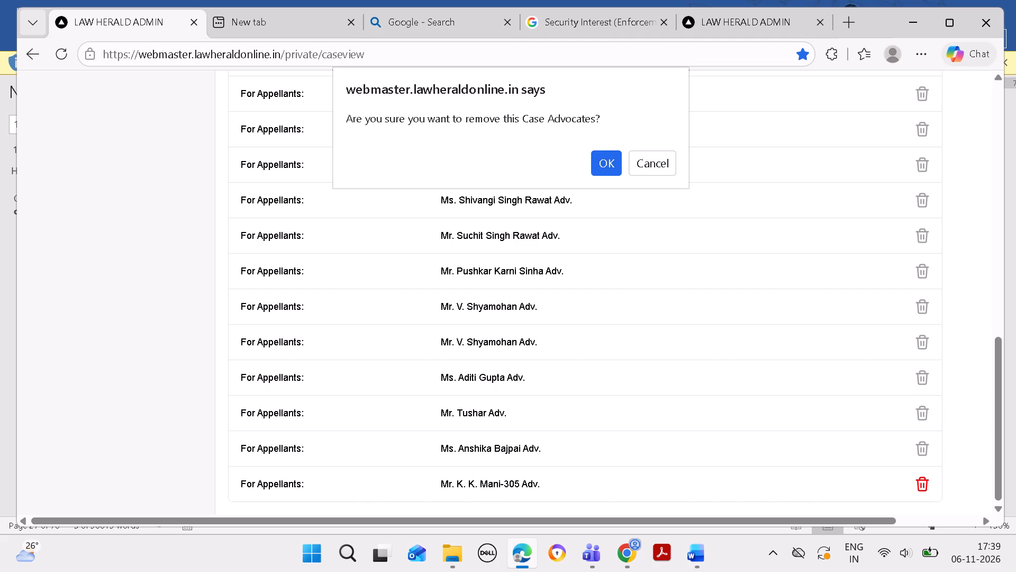
{"action": "left_click", "coordinate": [607, 171]}
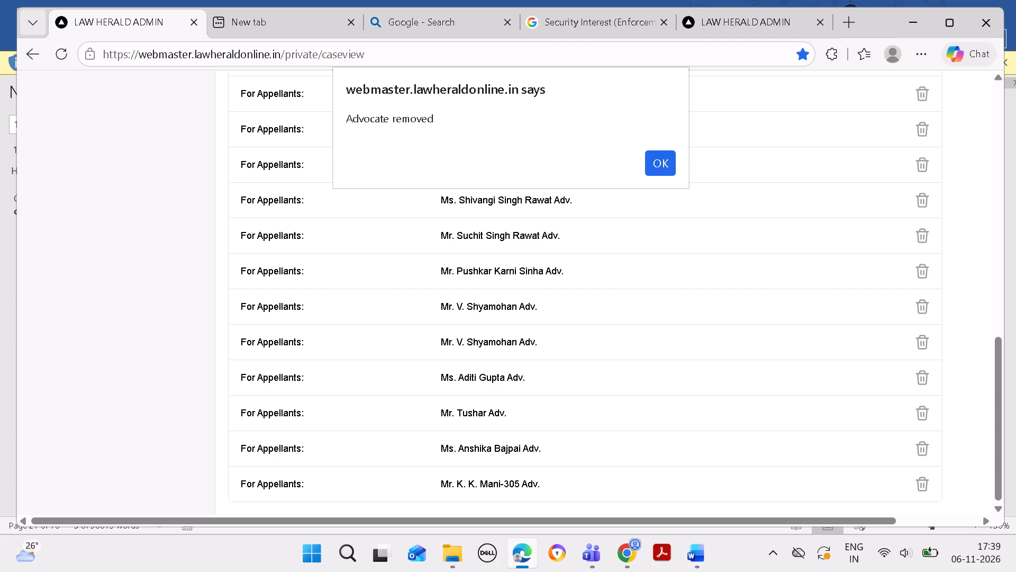
{"action": "left_click", "coordinate": [657, 165]}
{"action": "scroll", "coordinate": [718, 364], "scroll_direction": "down", "scroll_amount": 6}
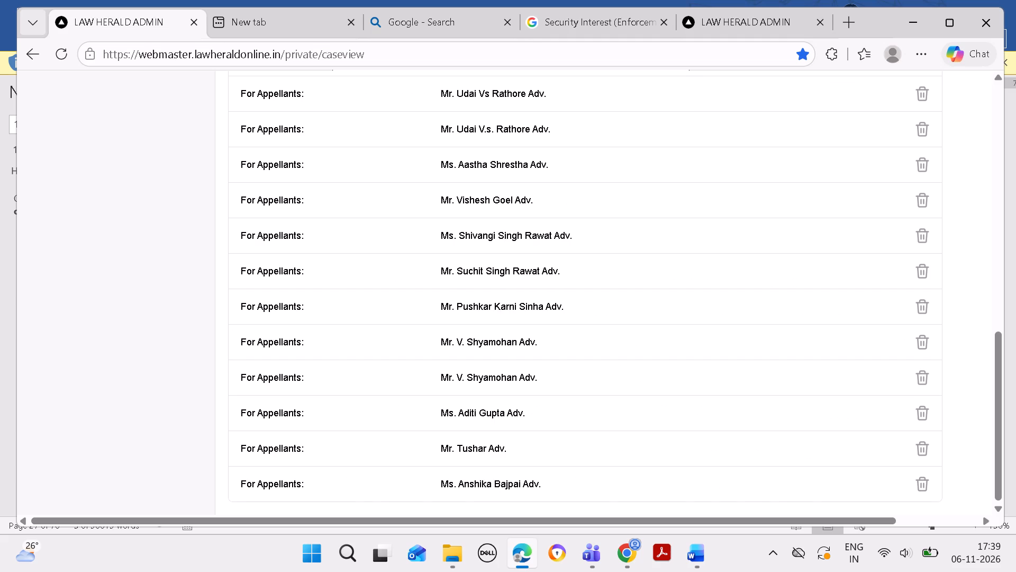
Check the eighteenth appellants' advocate in LHSC 35 & 36 2026 CJ, then add and attach that advocate with prefix Mr. and designation AOR.
{"action": "left_click", "coordinate": [687, 553]}
{"action": "left_click", "coordinate": [473, 475]}
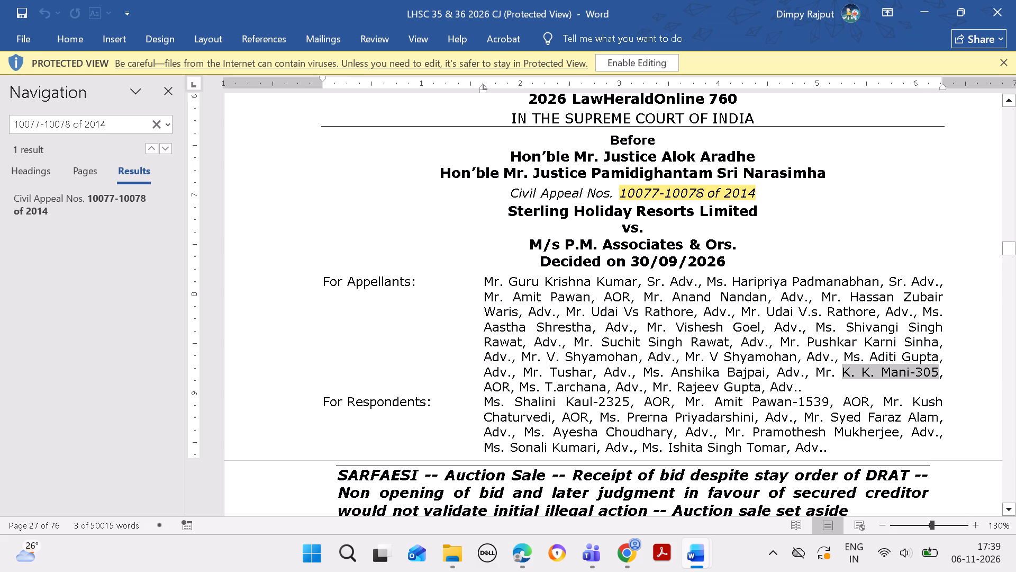
{"action": "left_click", "coordinate": [525, 549]}
{"action": "scroll", "coordinate": [573, 479], "scroll_direction": "up", "scroll_amount": 2}
{"action": "left_click", "coordinate": [823, 480]}
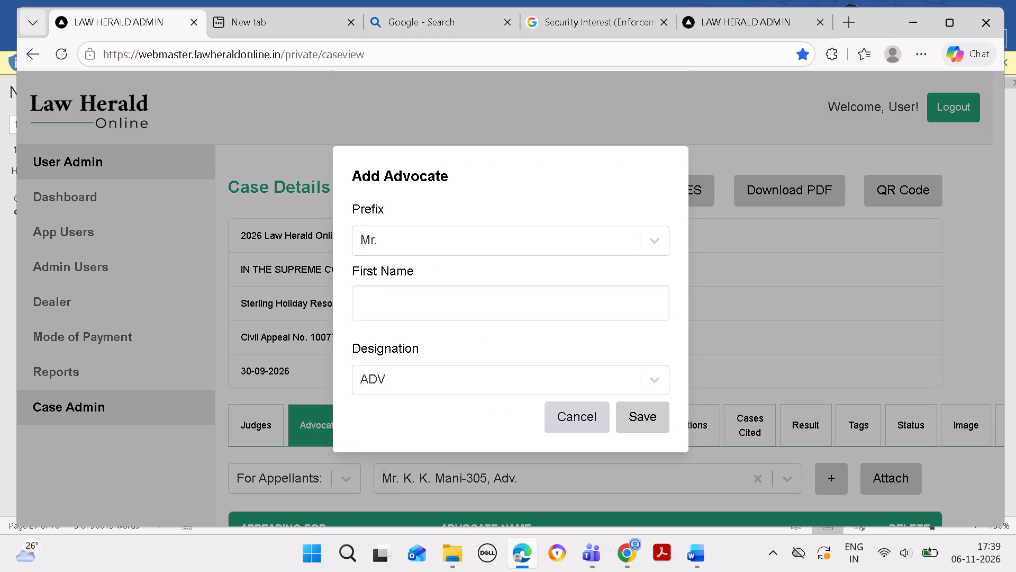
{"action": "left_click", "coordinate": [576, 303]}
{"action": "key", "text": "ctrl+v"}
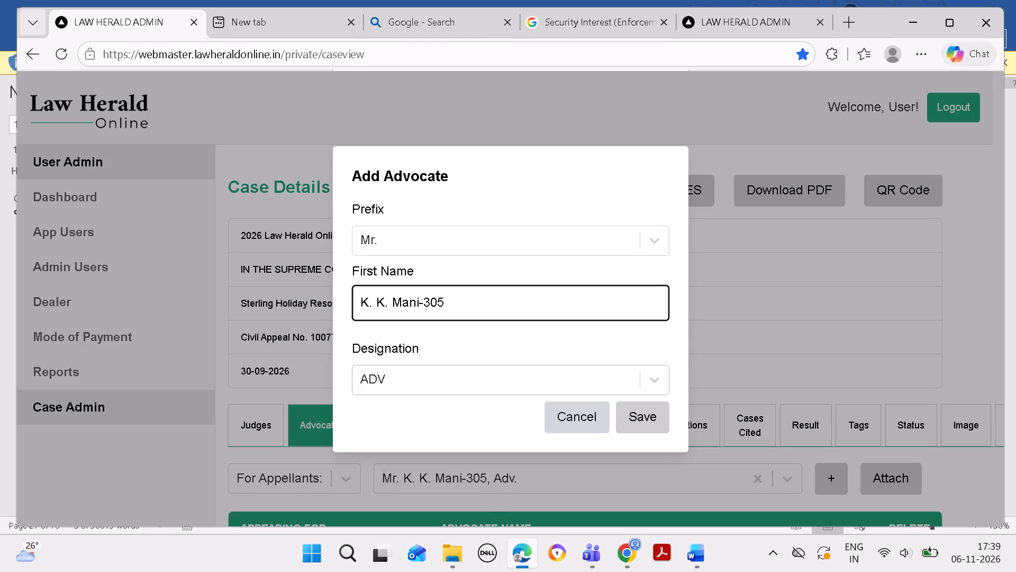
{"action": "left_click", "coordinate": [466, 390]}
{"action": "type", "text": "aor"}
{"action": "left_click", "coordinate": [433, 479]}
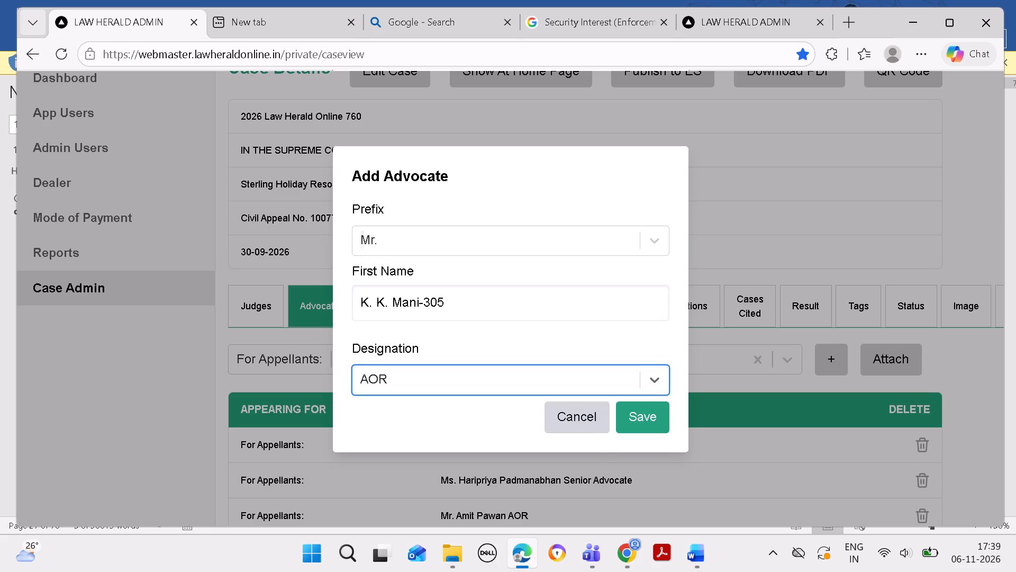
{"action": "left_click", "coordinate": [639, 419]}
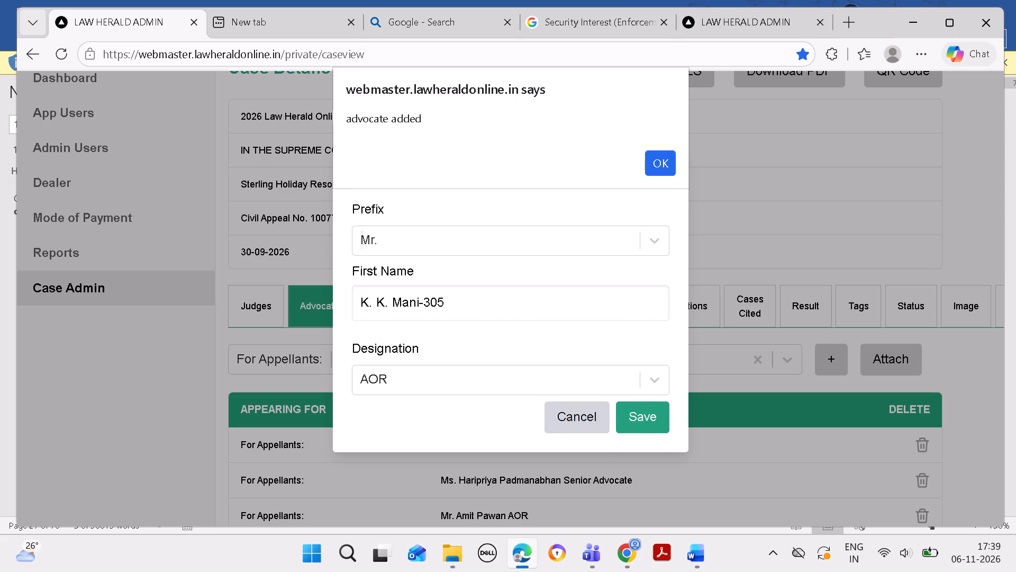
{"action": "left_click", "coordinate": [665, 168]}
{"action": "left_click", "coordinate": [666, 172]}
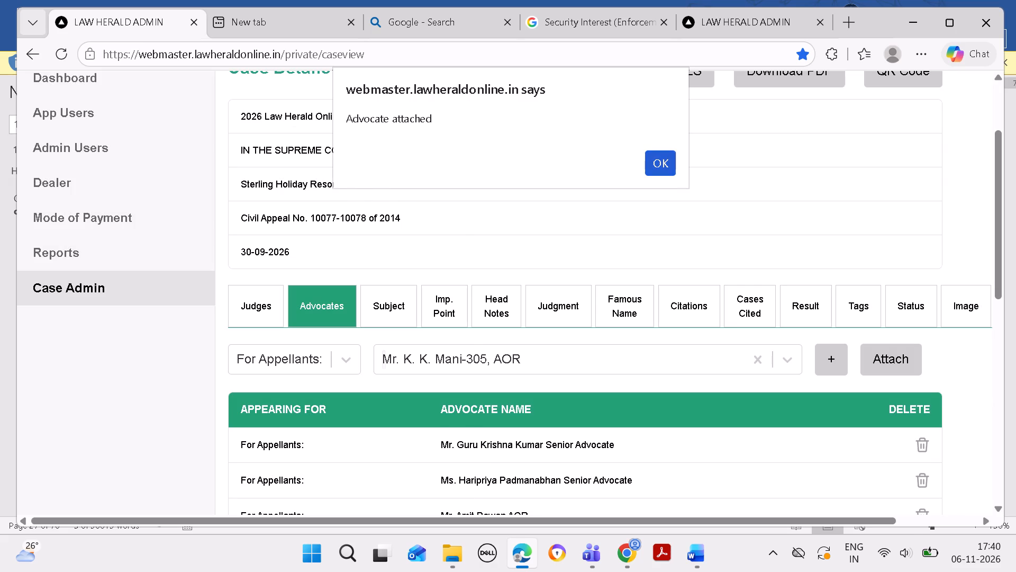
{"action": "scroll", "coordinate": [633, 265], "scroll_direction": "down", "scroll_amount": 11}
Copy the nineteenth appellants' advocate's name, without the prefix, from LHSC 35 & 36 2026 CJ.
{"action": "left_click", "coordinate": [698, 548]}
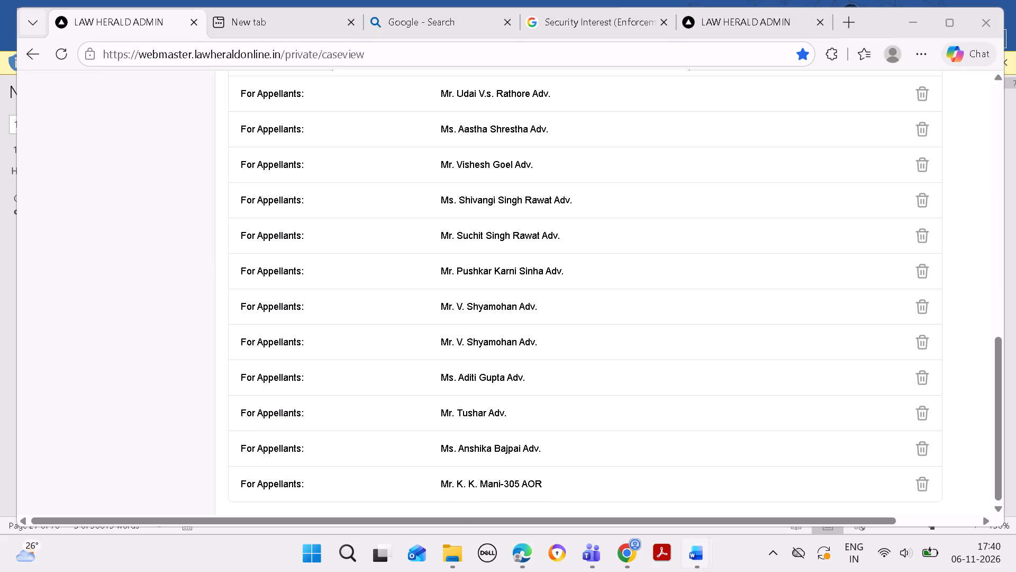
{"action": "left_click", "coordinate": [447, 492]}
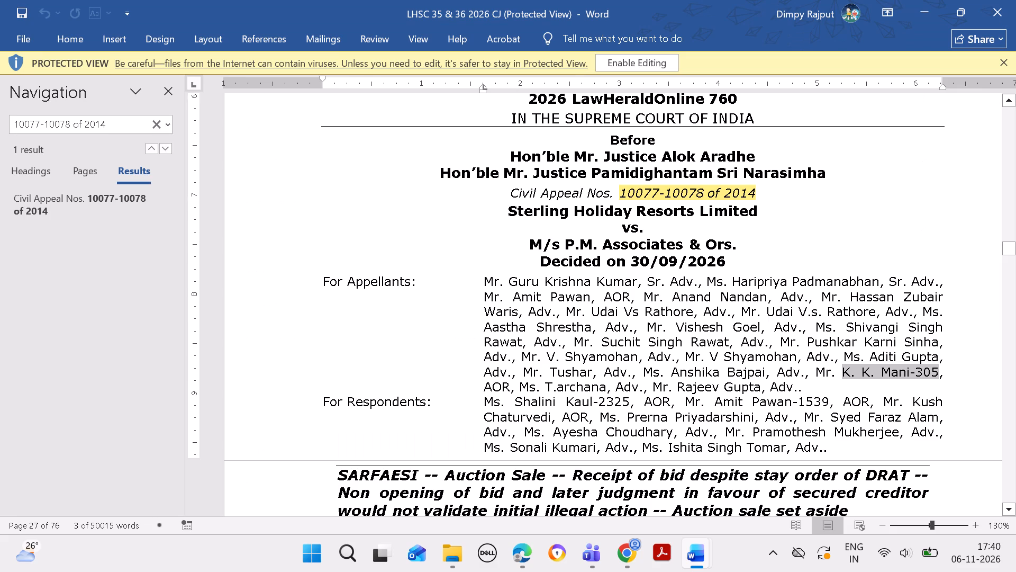
{"action": "left_click_drag", "start_coordinate": [546, 387], "coordinate": [551, 387]}
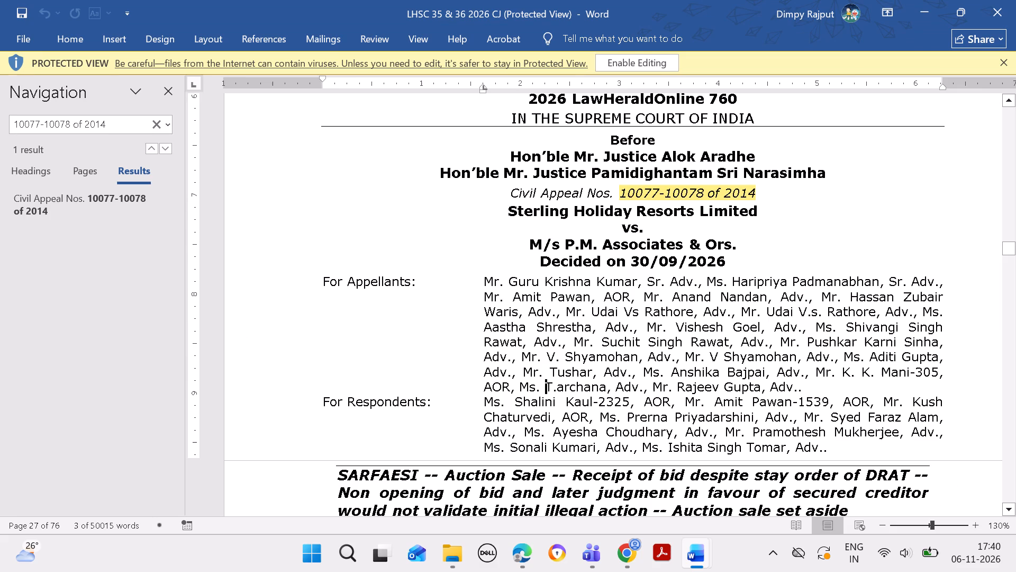
{"action": "left_click_drag", "start_coordinate": [551, 387], "coordinate": [585, 389]}
{"action": "key", "text": "ctrl+c"}
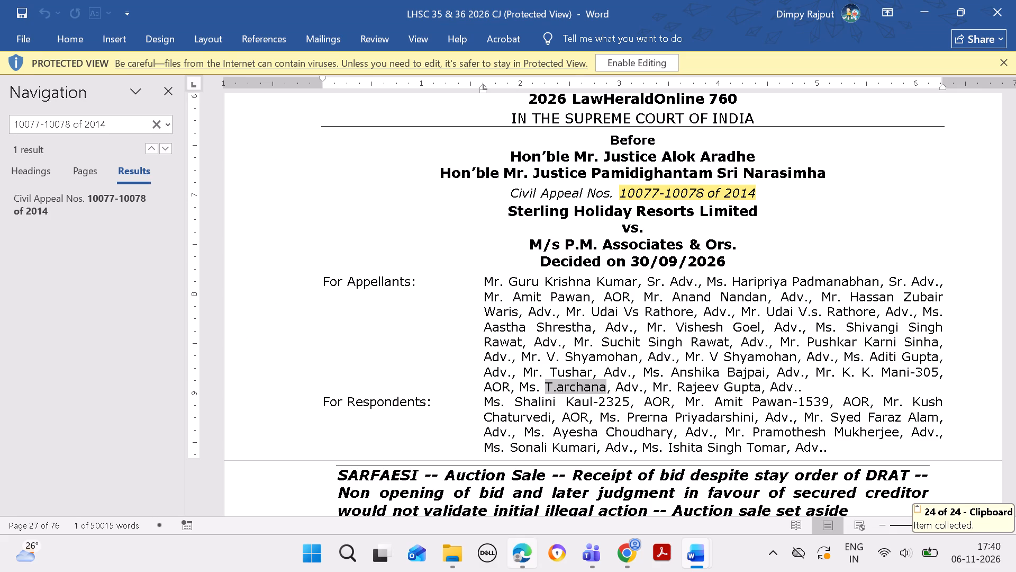
Add the copied nineteenth appellants' advocate with prefix Ms. and designation ADV, and attach the entry for the appellants.
{"action": "left_click", "coordinate": [520, 556]}
{"action": "scroll", "coordinate": [523, 494], "scroll_direction": "up", "scroll_amount": 3}
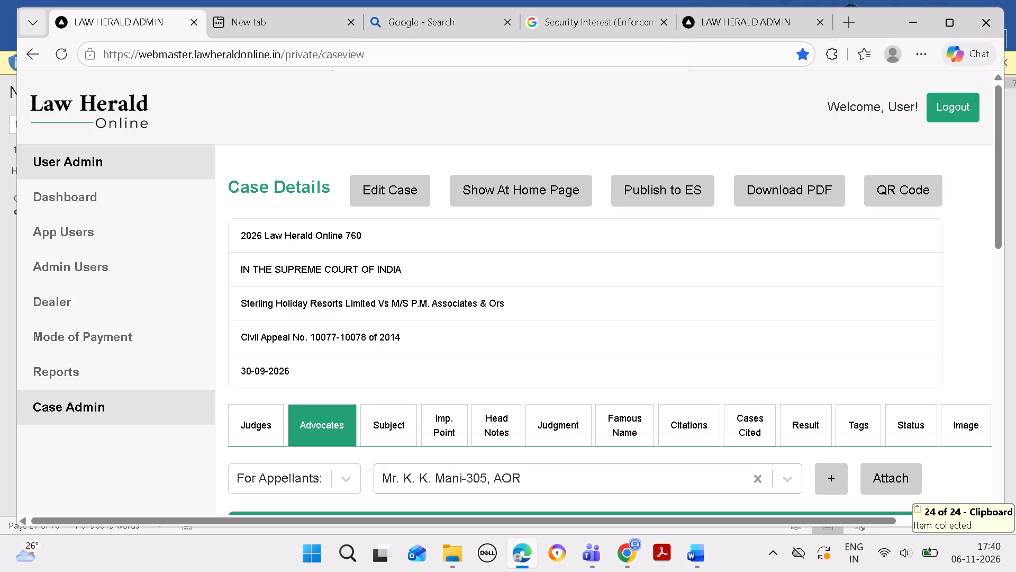
{"action": "left_click", "coordinate": [759, 473]}
{"action": "key", "text": "ctrl+v"}
{"action": "left_click", "coordinate": [824, 468]}
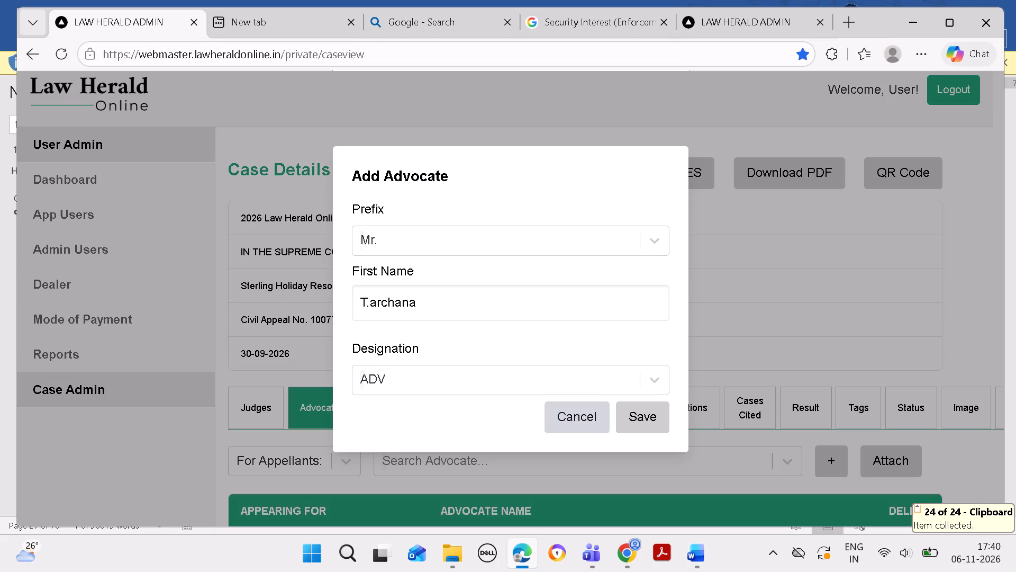
{"action": "left_click", "coordinate": [649, 240]}
{"action": "scroll", "coordinate": [557, 307], "scroll_direction": "down", "scroll_amount": 3}
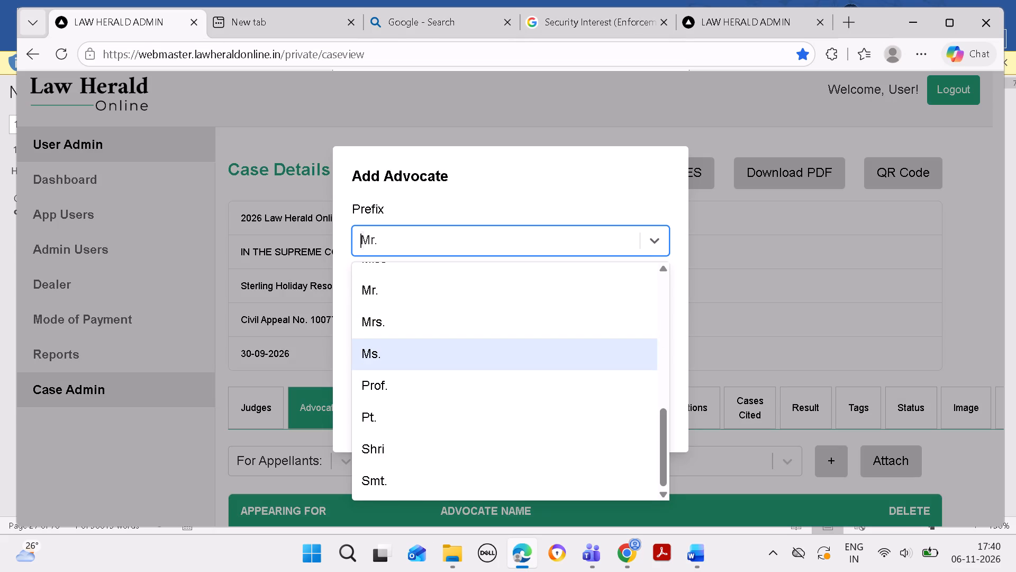
{"action": "left_click", "coordinate": [538, 350]}
{"action": "left_click", "coordinate": [643, 422]}
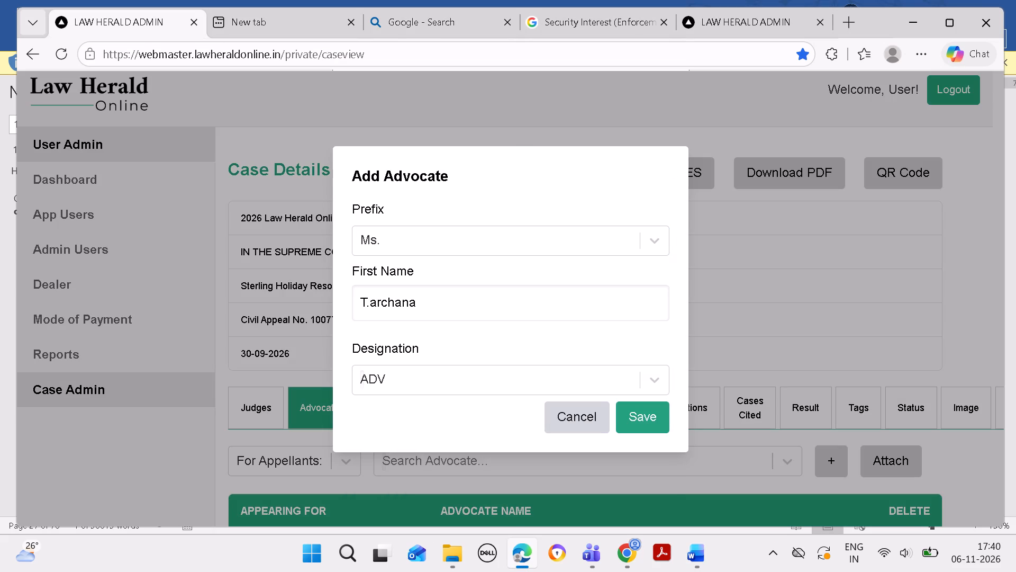
{"action": "left_click_drag", "start_coordinate": [661, 160], "coordinate": [661, 151]}
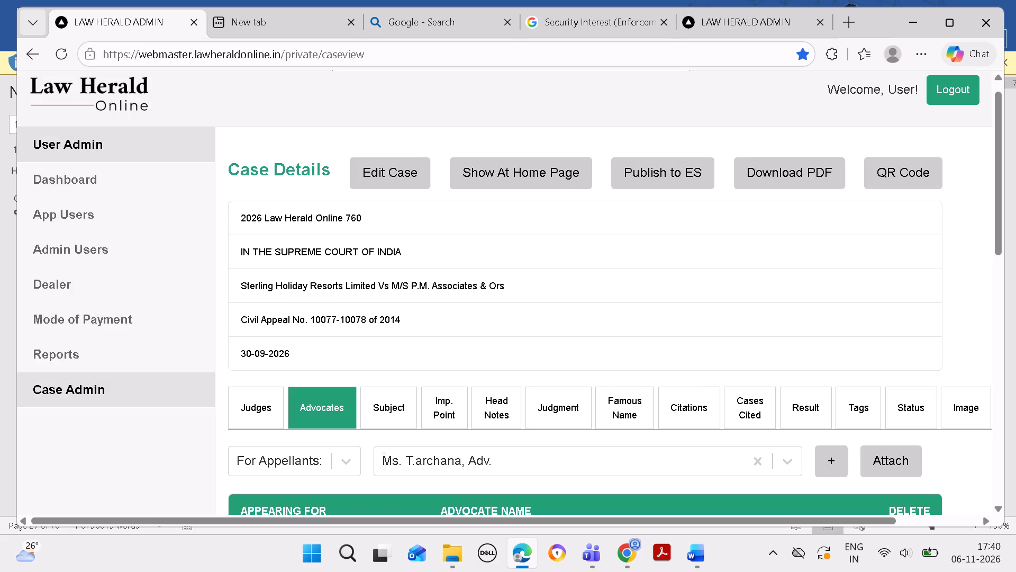
{"action": "scroll", "coordinate": [660, 325], "scroll_direction": "down", "scroll_amount": 10}
{"action": "left_click", "coordinate": [658, 165]}
{"action": "scroll", "coordinate": [654, 358], "scroll_direction": "down", "scroll_amount": 2}
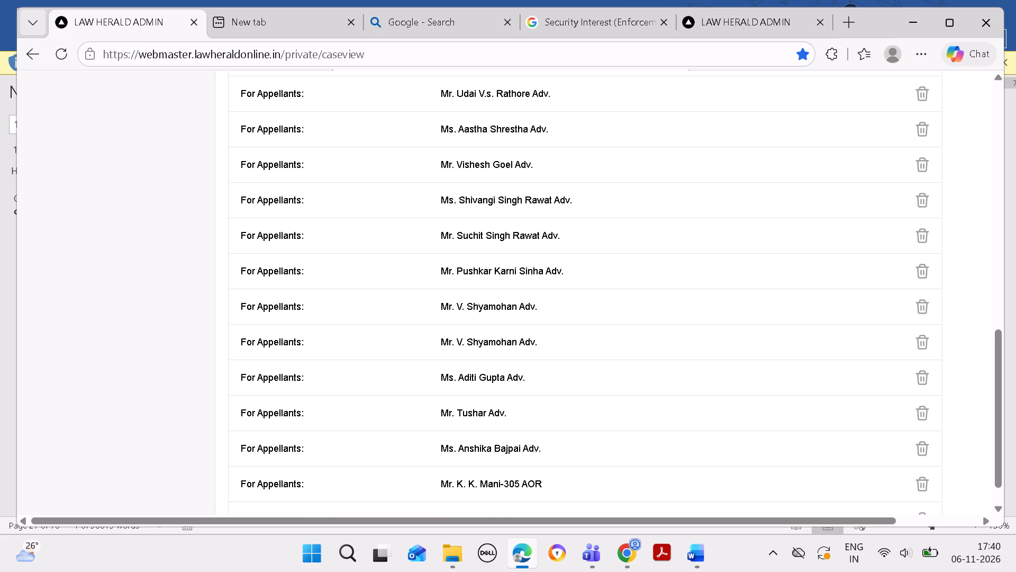
{"action": "scroll", "coordinate": [658, 370], "scroll_direction": "down", "scroll_amount": 5}
Copy the twentieth appellants' advocate's name from LHSC 35 & 36 2026 CJ and attach the matching existing Mr., Adv. entry for the appellants.
{"action": "left_click", "coordinate": [698, 547]}
{"action": "left_click", "coordinate": [434, 474]}
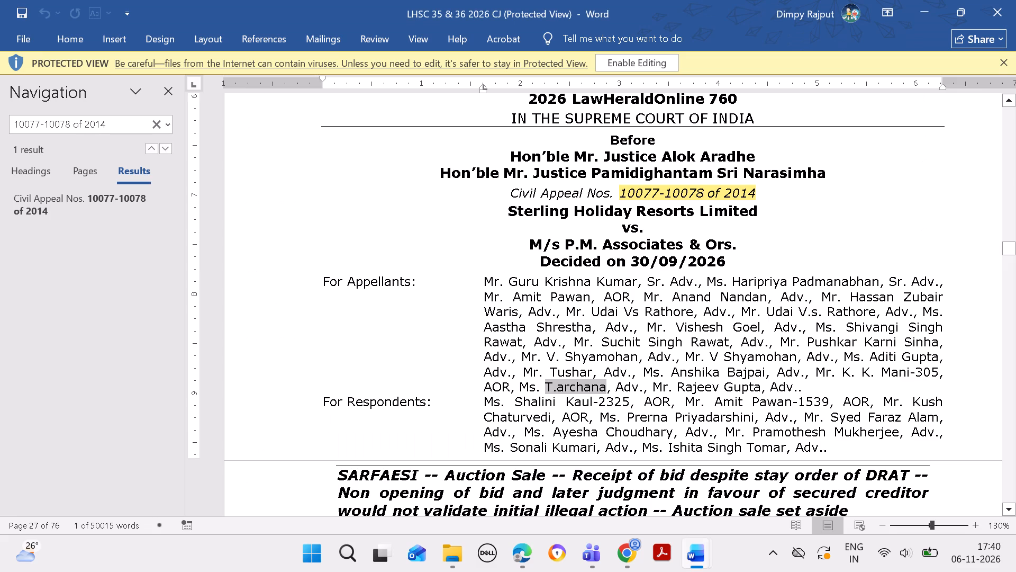
{"action": "left_click_drag", "start_coordinate": [677, 383], "coordinate": [741, 382]}
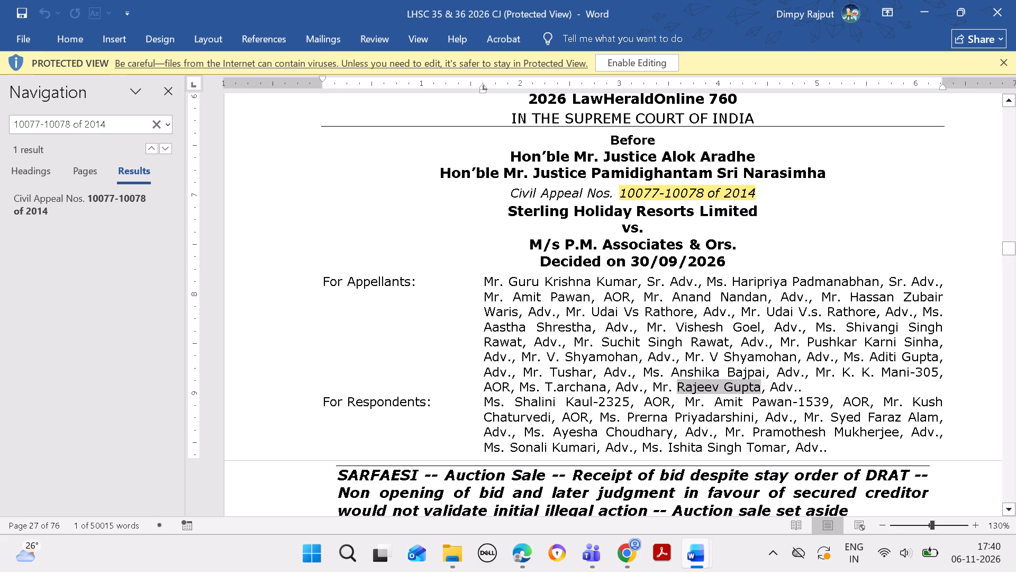
{"action": "left_click_drag", "start_coordinate": [741, 382], "coordinate": [745, 382]}
{"action": "key", "text": "ctrl+c"}
{"action": "left_click", "coordinate": [530, 542]}
{"action": "scroll", "coordinate": [532, 504], "scroll_direction": "up", "scroll_amount": 3}
{"action": "left_click", "coordinate": [758, 477]}
{"action": "key", "text": "ctrl+v"}
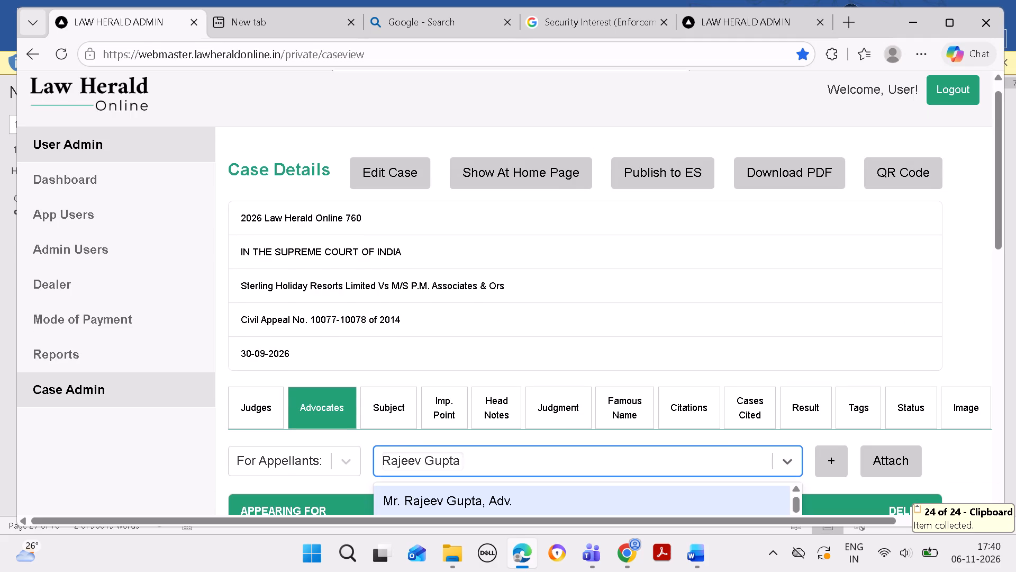
{"action": "left_click", "coordinate": [625, 491]}
{"action": "left_click", "coordinate": [885, 457]}
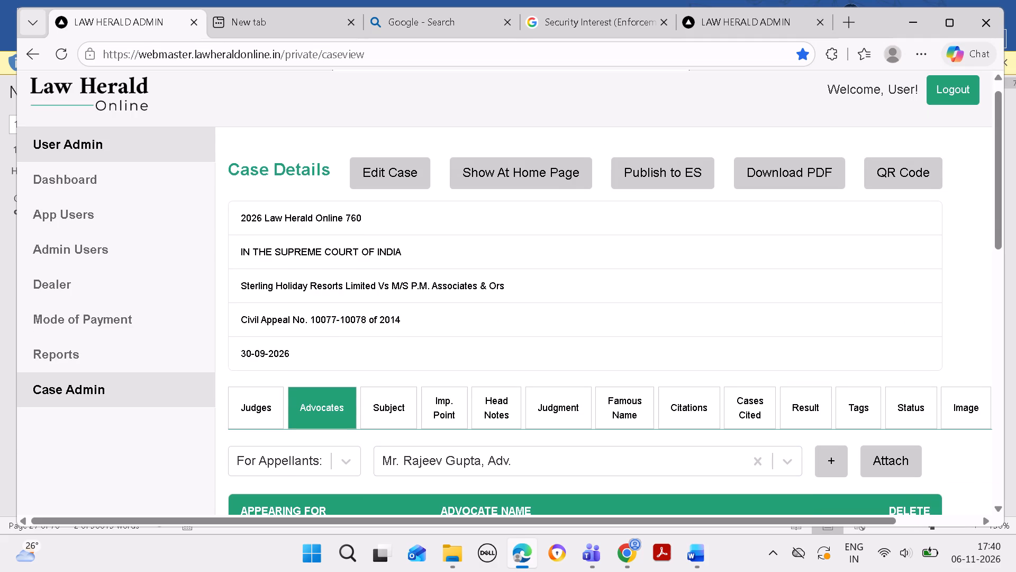
{"action": "left_click", "coordinate": [672, 162]}
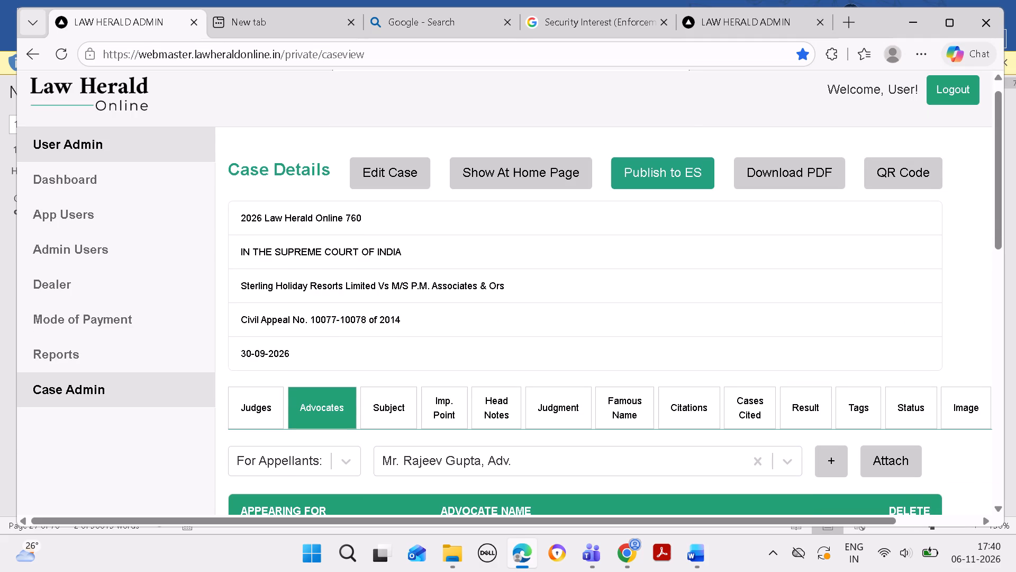
{"action": "scroll", "coordinate": [681, 324], "scroll_direction": "down", "scroll_amount": 12}
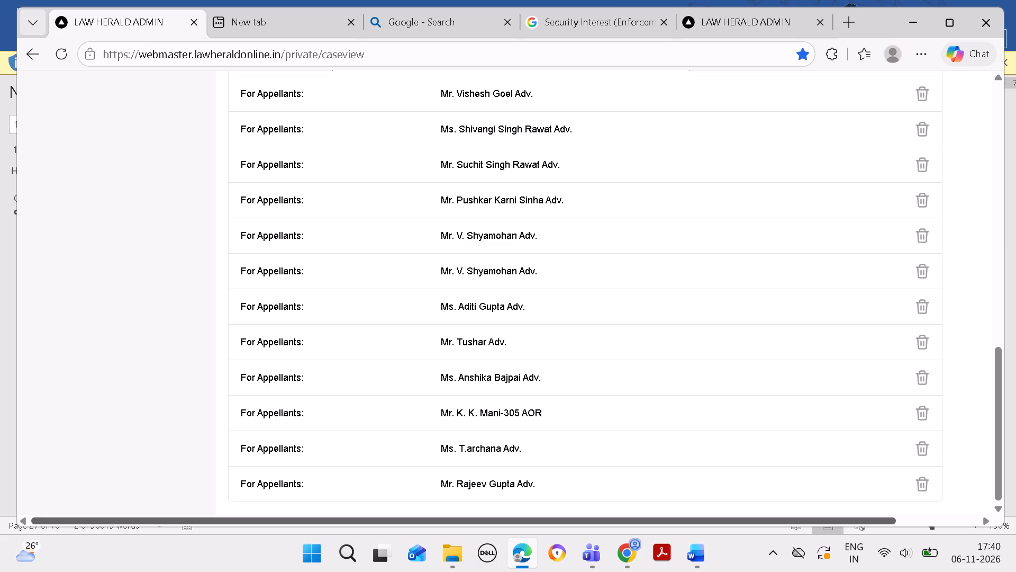
Copy the first respondents' advocate's name with its number suffix, without the prefix, from LHSC 35 & 36 2026 CJ.
{"action": "left_click", "coordinate": [693, 554]}
{"action": "left_click", "coordinate": [403, 487]}
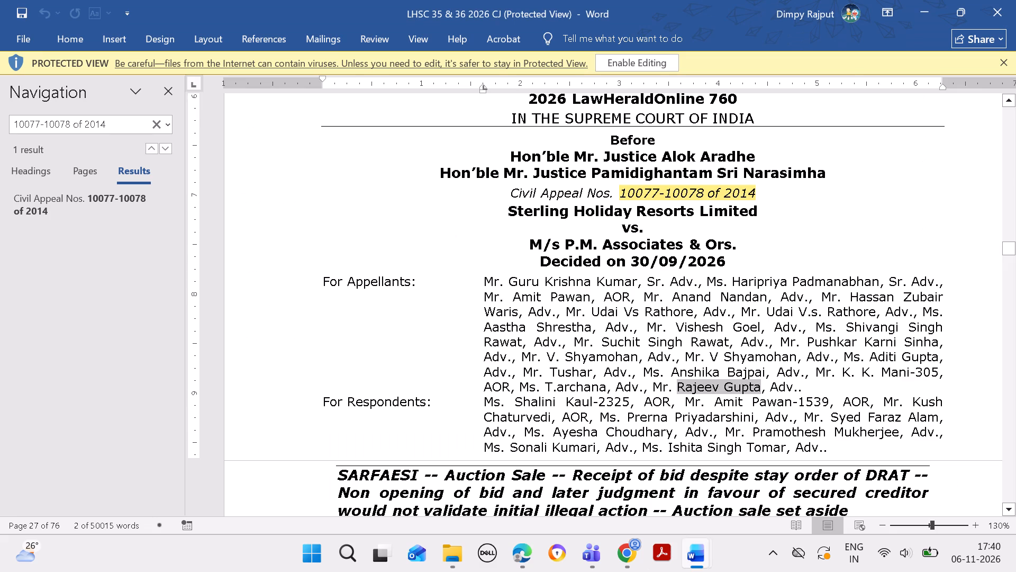
{"action": "left_click_drag", "start_coordinate": [512, 396], "coordinate": [606, 396]}
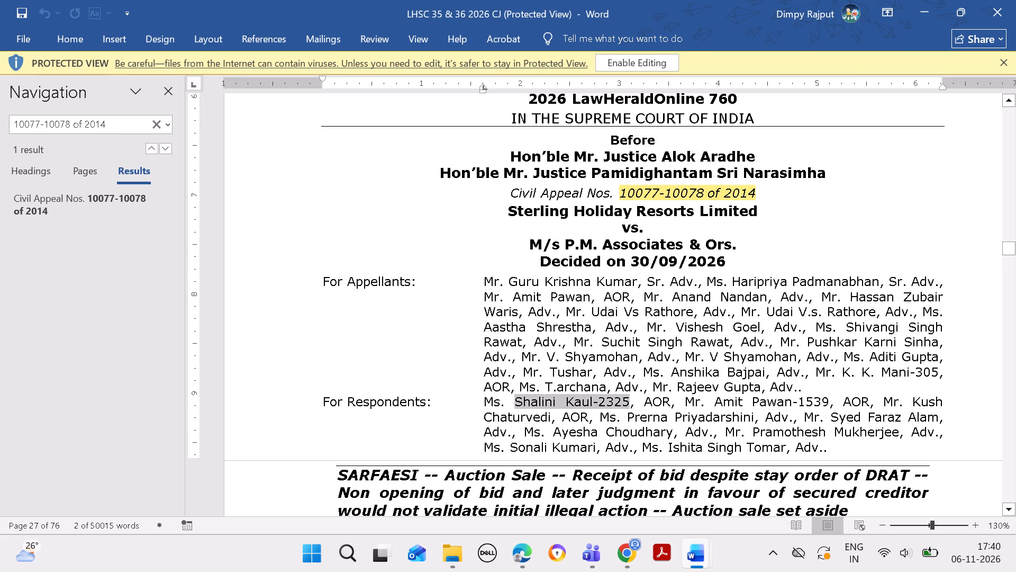
{"action": "left_click_drag", "start_coordinate": [606, 396], "coordinate": [616, 397]}
{"action": "key", "text": "ctrl+c"}
In the Law Herald admin case record in Edge, set the appearing party for new advocates to For Respondents.
{"action": "left_click", "coordinate": [528, 547]}
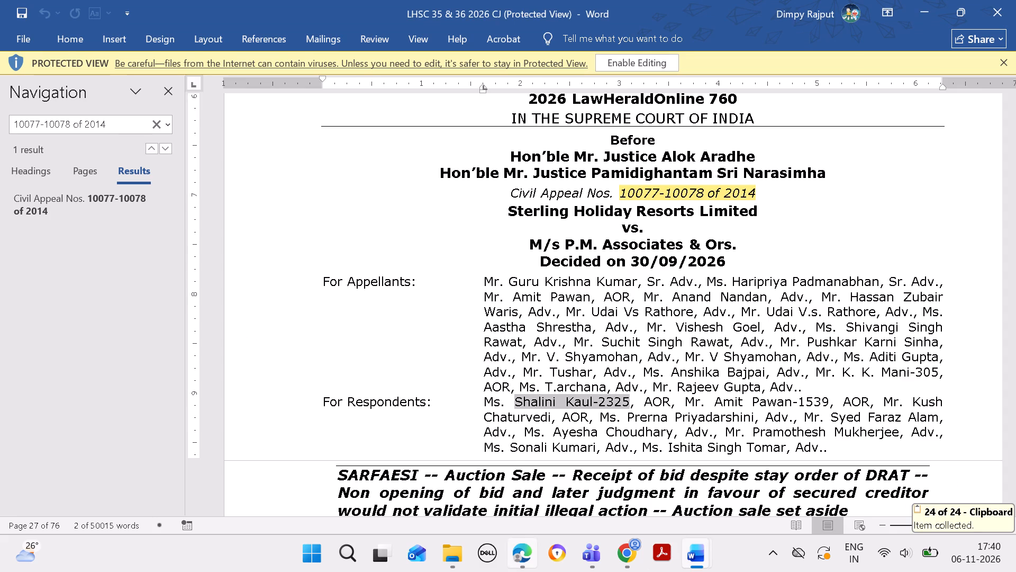
{"action": "scroll", "coordinate": [527, 480], "scroll_direction": "up", "scroll_amount": 3}
{"action": "left_click", "coordinate": [336, 470]}
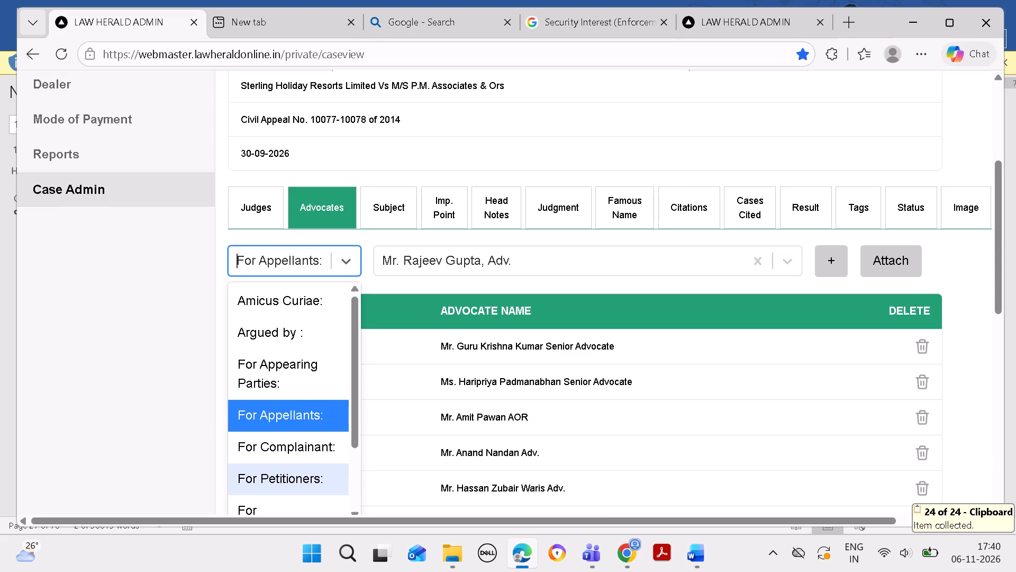
{"action": "scroll", "coordinate": [330, 495], "scroll_direction": "down", "scroll_amount": 3}
{"action": "left_click", "coordinate": [322, 440]}
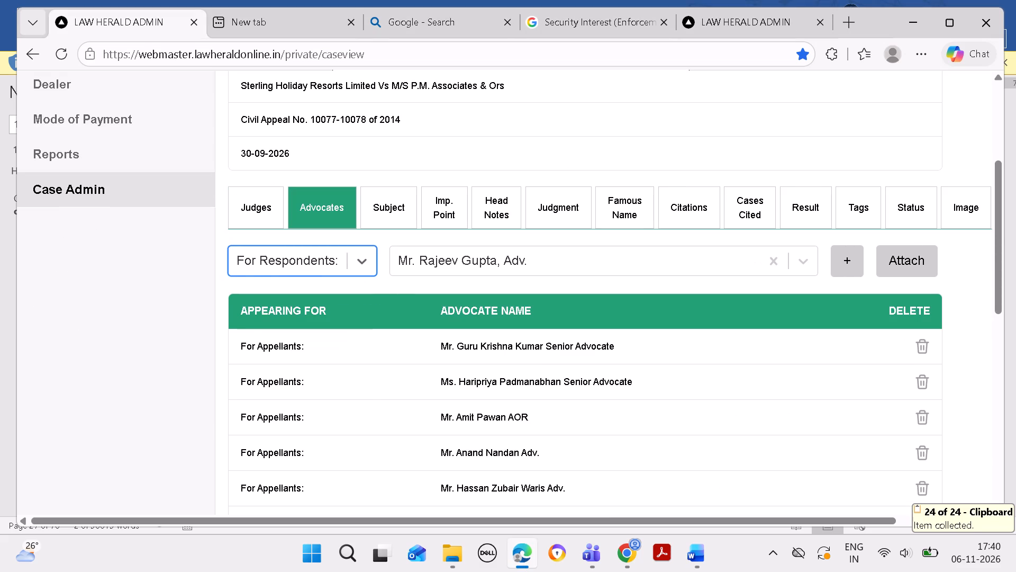
Start a new advocate entry from the copied first respondents' advocate's name and set its prefix to Ms.
{"action": "left_click_drag", "start_coordinate": [768, 262], "coordinate": [768, 257]}
{"action": "key", "text": "ctrl+v"}
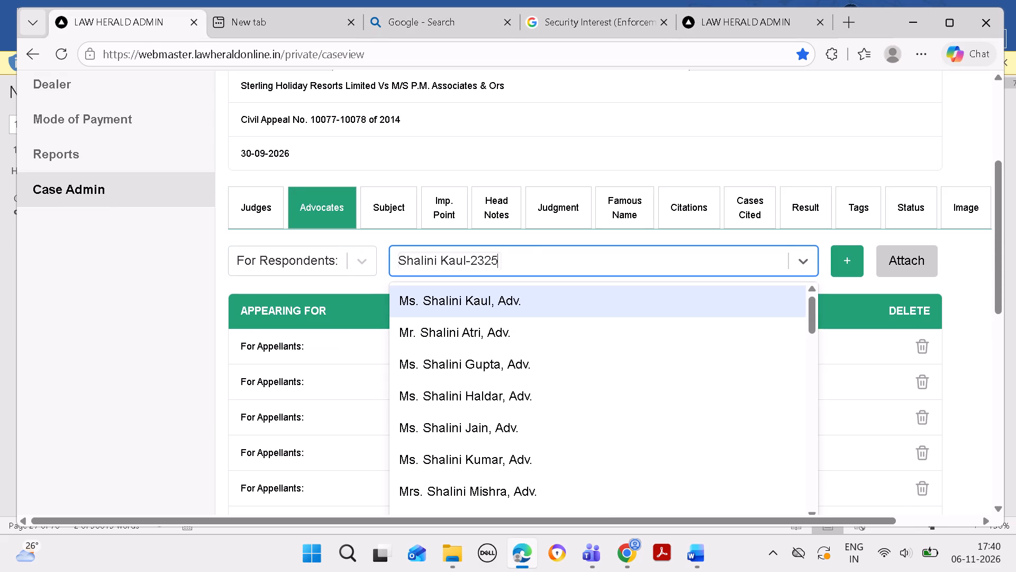
{"action": "left_click", "coordinate": [847, 267]}
{"action": "left_click", "coordinate": [656, 235]}
{"action": "scroll", "coordinate": [568, 300], "scroll_direction": "down", "scroll_amount": 3}
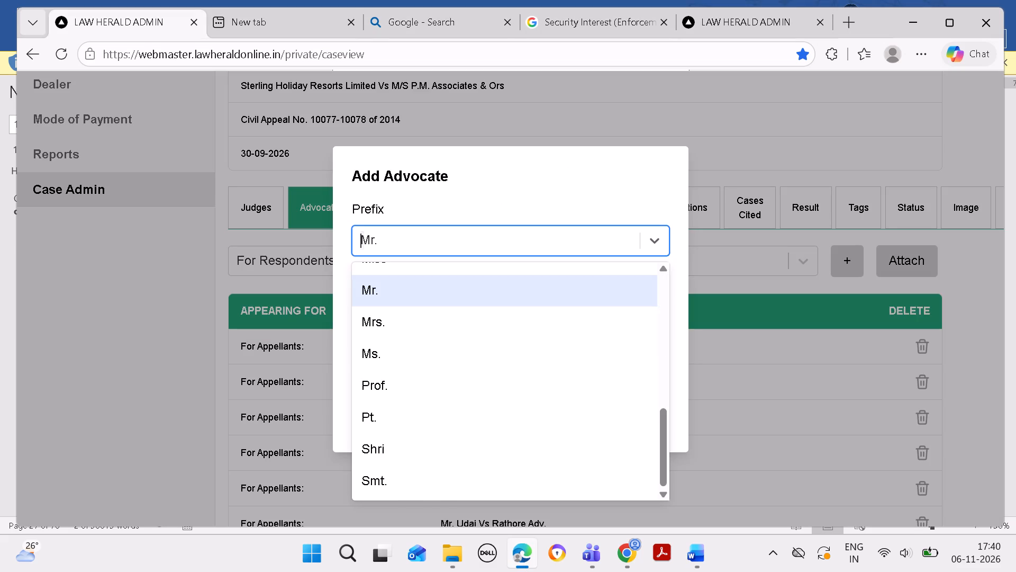
{"action": "scroll", "coordinate": [567, 308], "scroll_direction": "down", "scroll_amount": 1}
{"action": "left_click", "coordinate": [539, 351]}
Check the first respondents' advocate's designation in LHSC 35 & 36 2026 CJ, set it to AOR, and save and attach the entry for the respondents.
{"action": "left_click", "coordinate": [692, 554]}
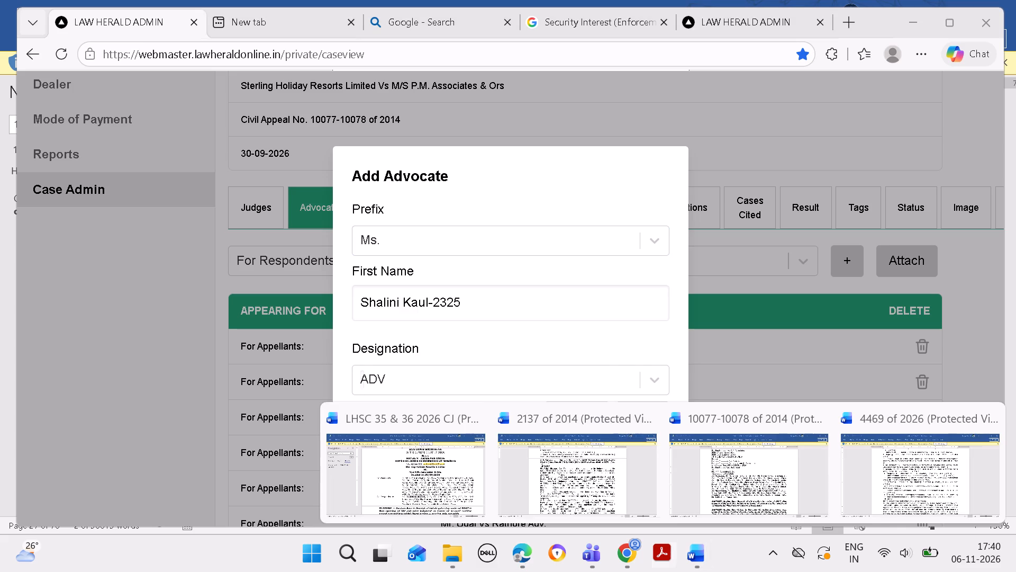
{"action": "left_click", "coordinate": [479, 492]}
{"action": "left_click", "coordinate": [519, 553]}
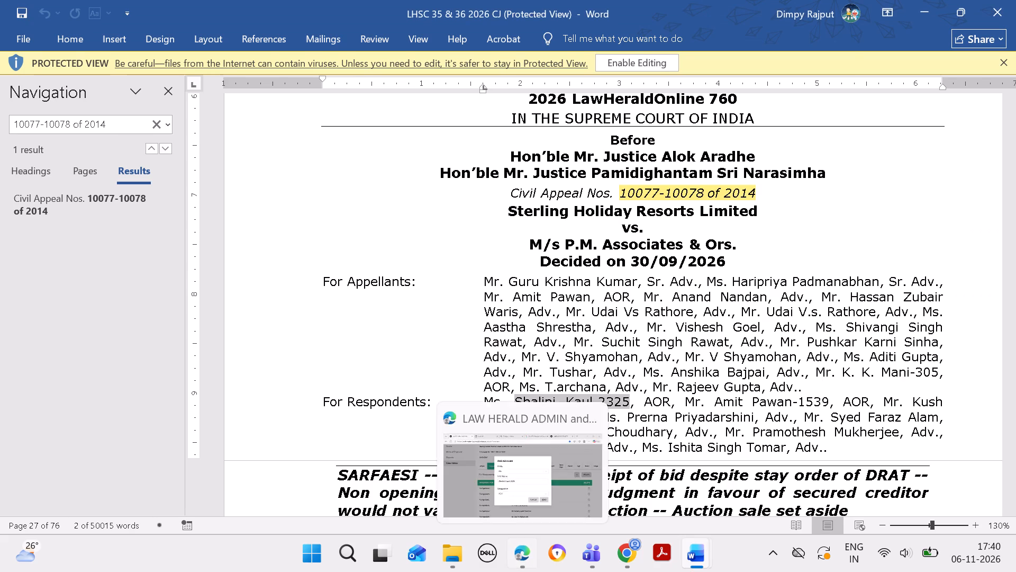
{"action": "left_click", "coordinate": [551, 371]}
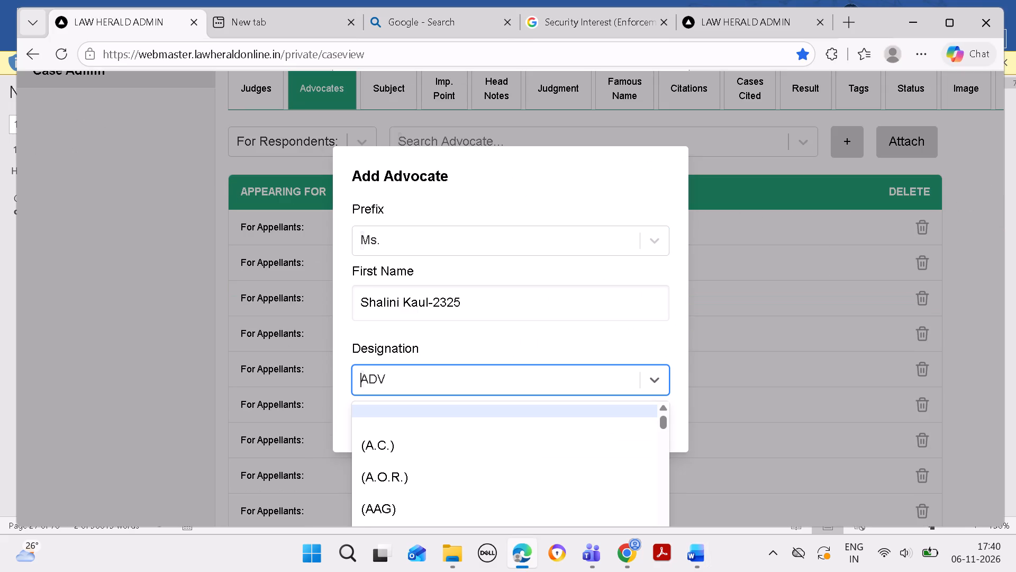
{"action": "type", "text": "aor"}
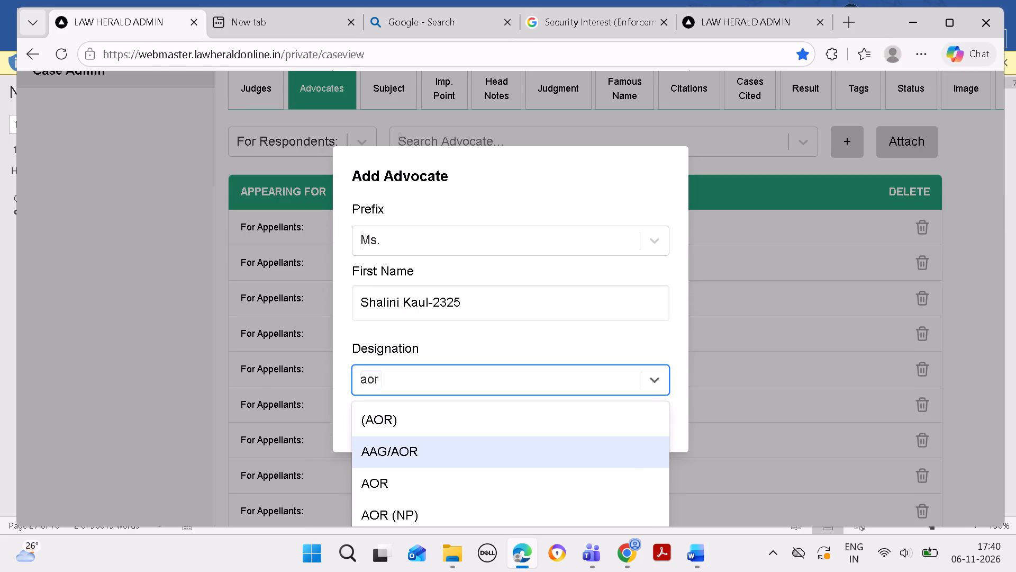
{"action": "left_click", "coordinate": [546, 481]}
{"action": "left_click", "coordinate": [648, 422]}
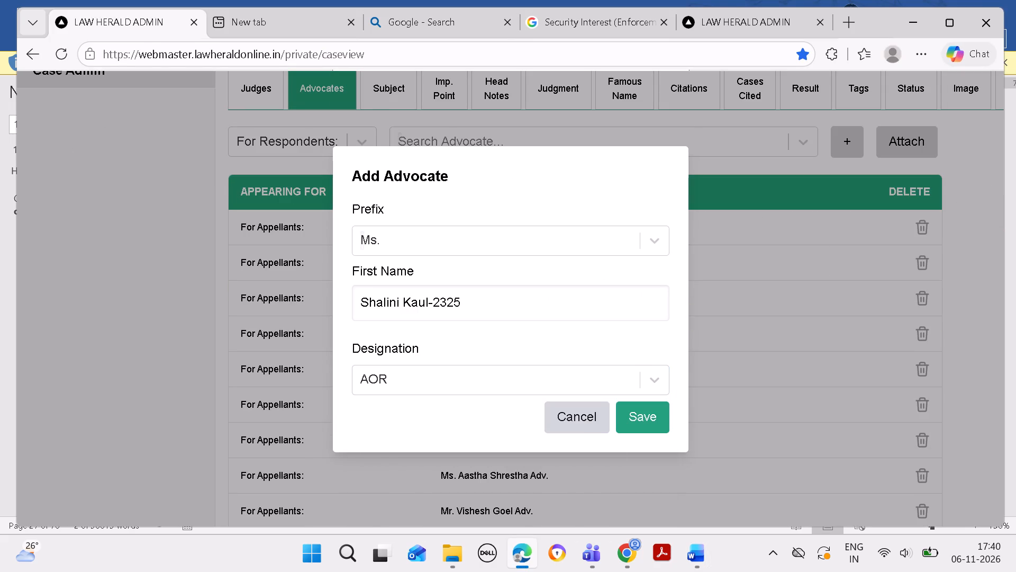
{"action": "left_click", "coordinate": [665, 183]}
{"action": "left_click", "coordinate": [665, 166]}
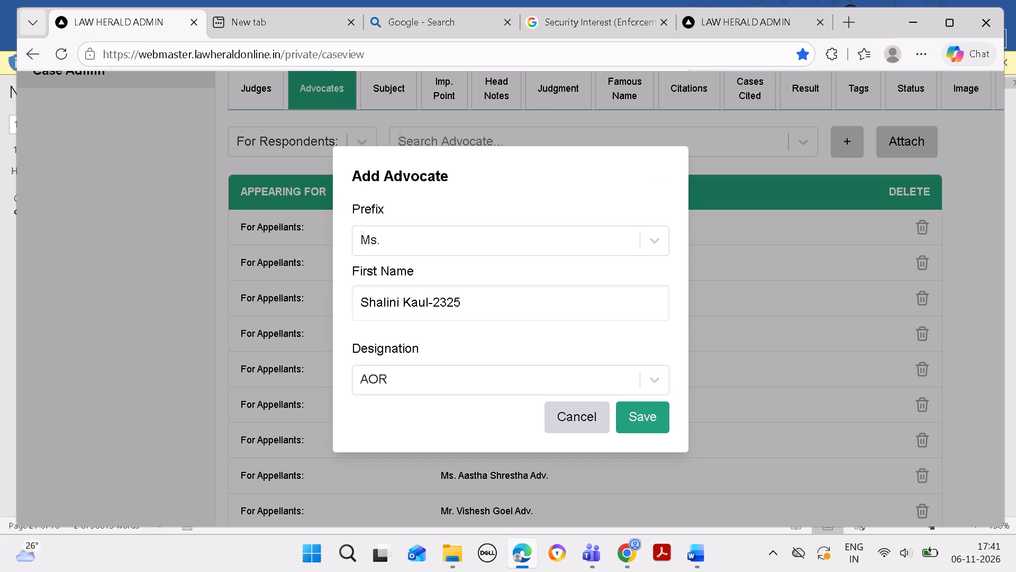
{"action": "left_click", "coordinate": [657, 166]}
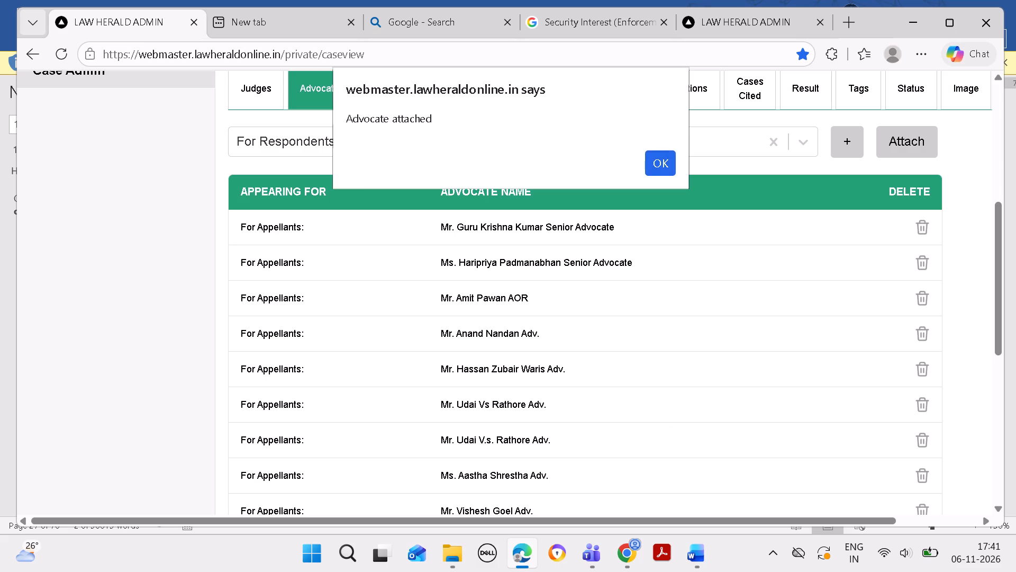
{"action": "left_click", "coordinate": [660, 160]}
{"action": "scroll", "coordinate": [654, 350], "scroll_direction": "down", "scroll_amount": 6}
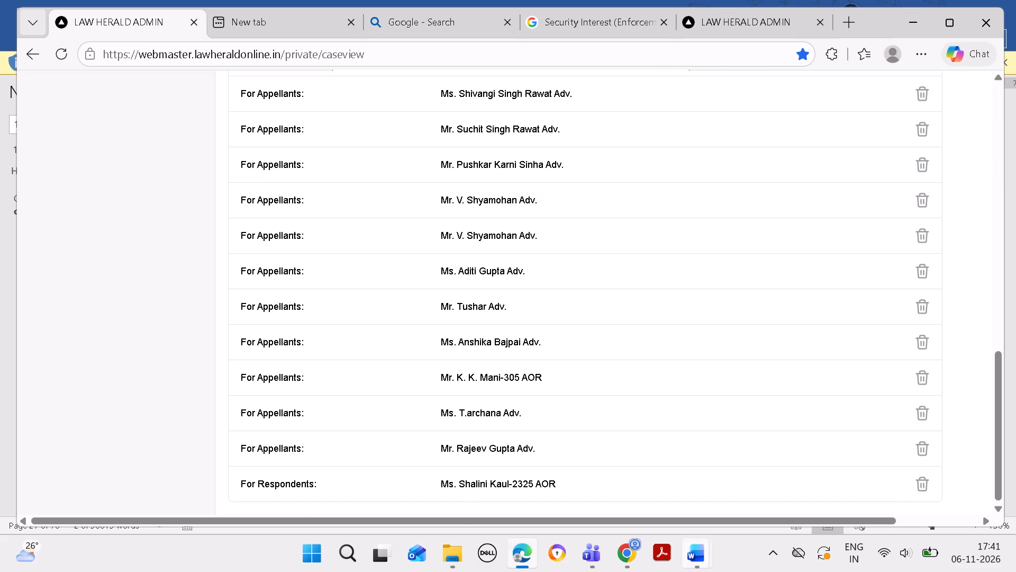
Start a new advocate entry in the case record with the second respondents' advocate's name and number suffix, copied from LHSC 35 & 36 2026 CJ in Word.
{"action": "left_click", "coordinate": [688, 556]}
{"action": "left_click", "coordinate": [446, 482]}
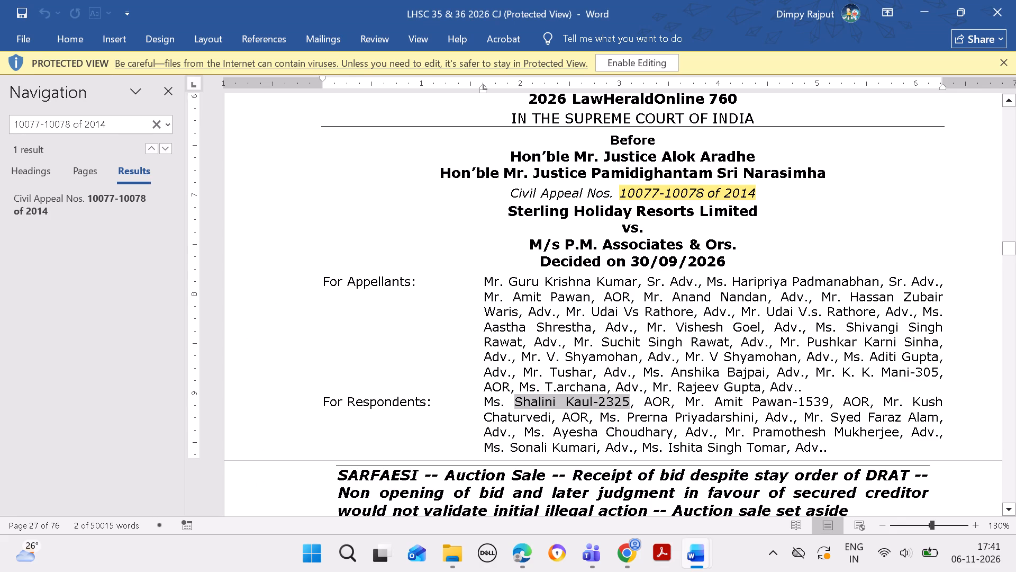
{"action": "left_click_drag", "start_coordinate": [712, 401], "coordinate": [816, 404]}
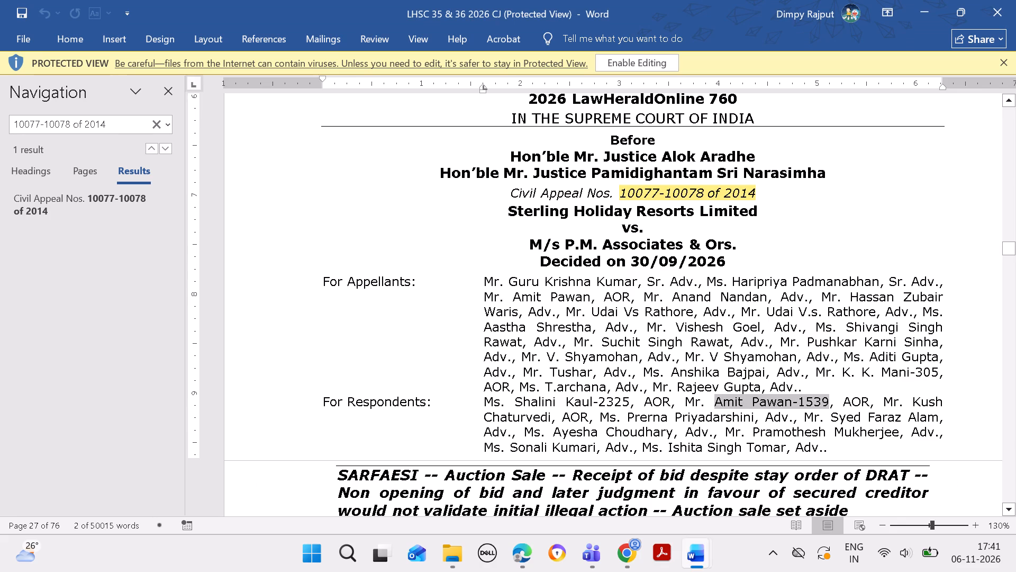
{"action": "key", "text": "ctrl+c"}
{"action": "left_click", "coordinate": [516, 553]}
{"action": "scroll", "coordinate": [542, 491], "scroll_direction": "up", "scroll_amount": 3}
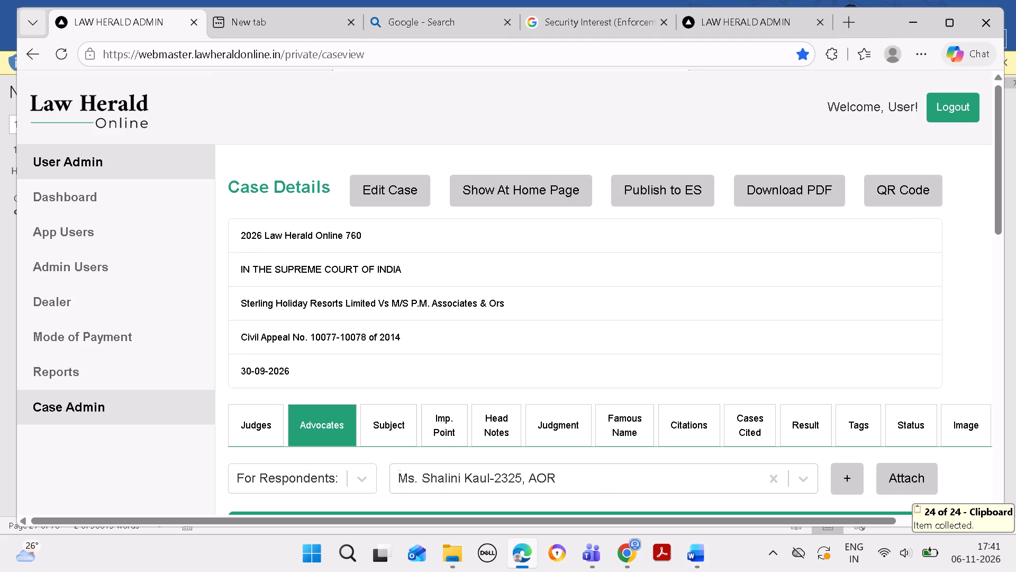
{"action": "left_click", "coordinate": [770, 481]}
{"action": "key", "text": "ctrl+v"}
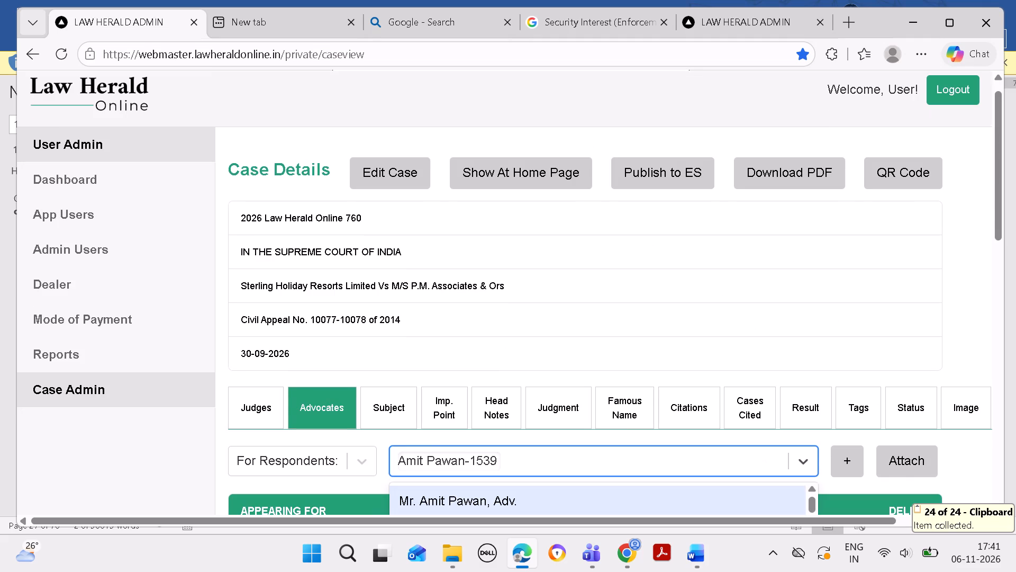
{"action": "left_click", "coordinate": [842, 466]}
Check the second respondents' advocate's designation in LHSC 35 & 36 2026 CJ, set it to AOR, and save and attach the entry for the respondents.
{"action": "left_click", "coordinate": [697, 555]}
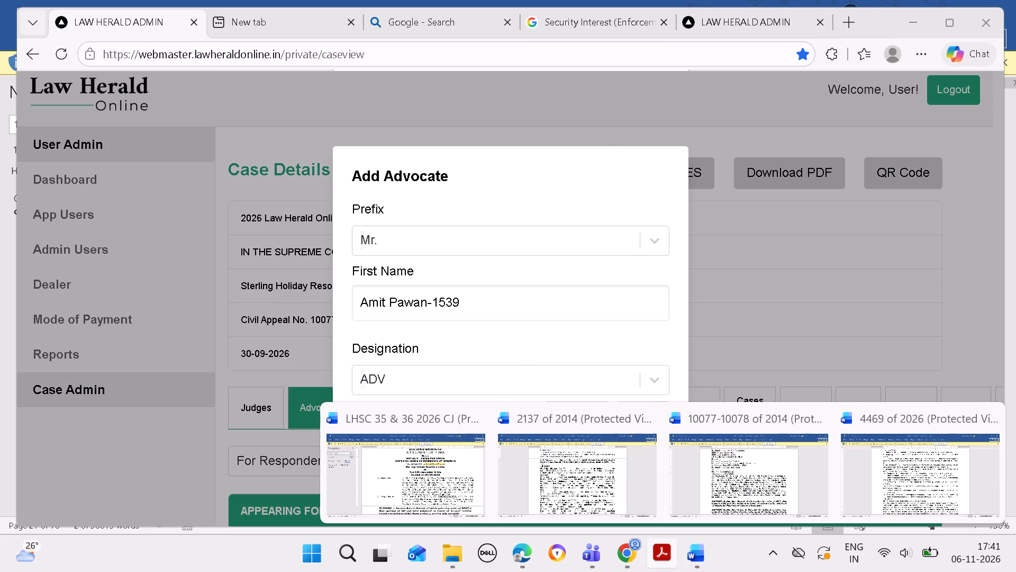
{"action": "left_click", "coordinate": [466, 485]}
{"action": "left_click", "coordinate": [516, 553]}
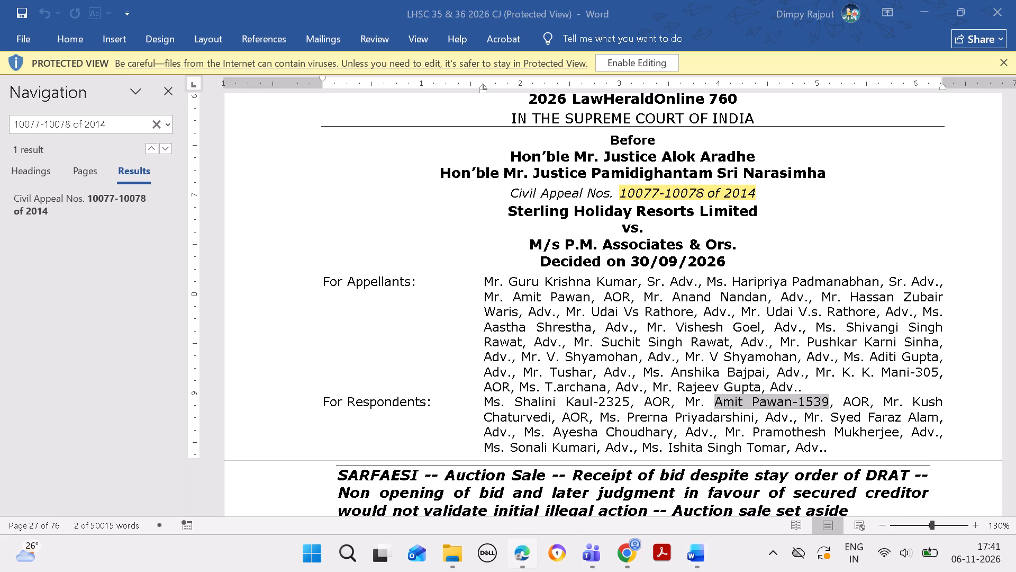
{"action": "left_click", "coordinate": [510, 367]}
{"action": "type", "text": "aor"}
{"action": "left_click", "coordinate": [485, 479]}
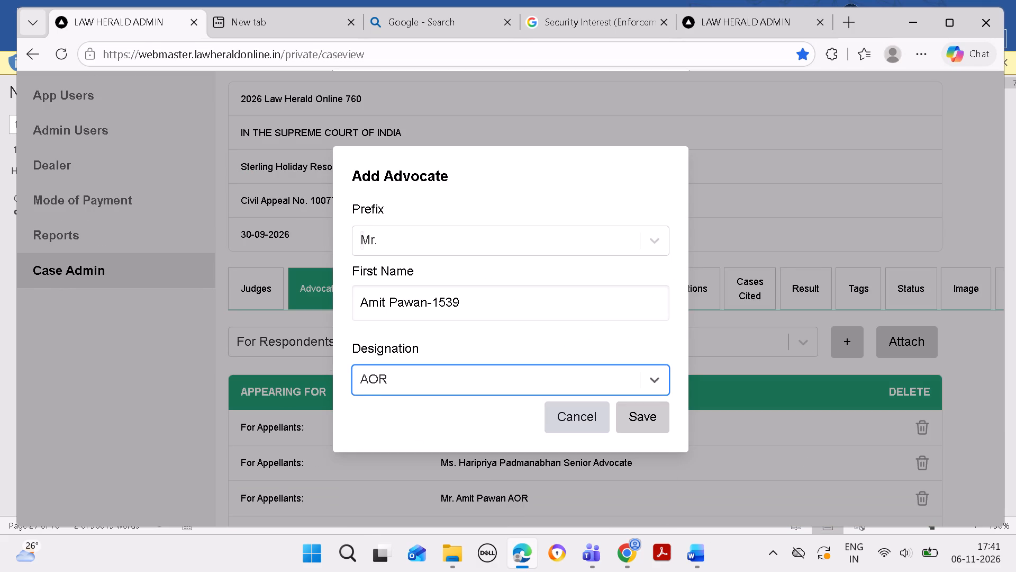
{"action": "left_click", "coordinate": [651, 424]}
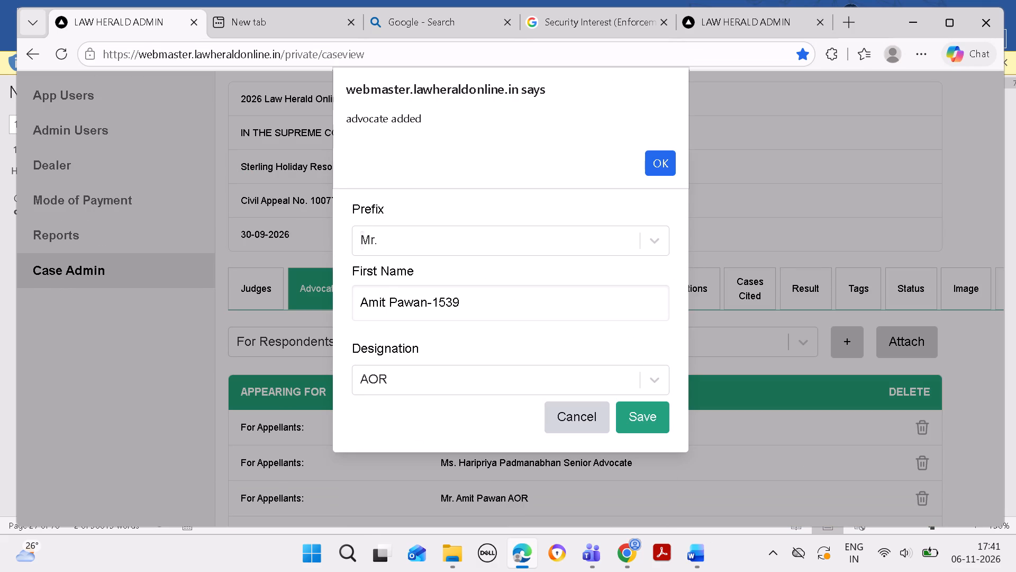
{"action": "left_click", "coordinate": [660, 167]}
{"action": "left_click", "coordinate": [668, 169]}
{"action": "scroll", "coordinate": [683, 238], "scroll_direction": "down", "scroll_amount": 3}
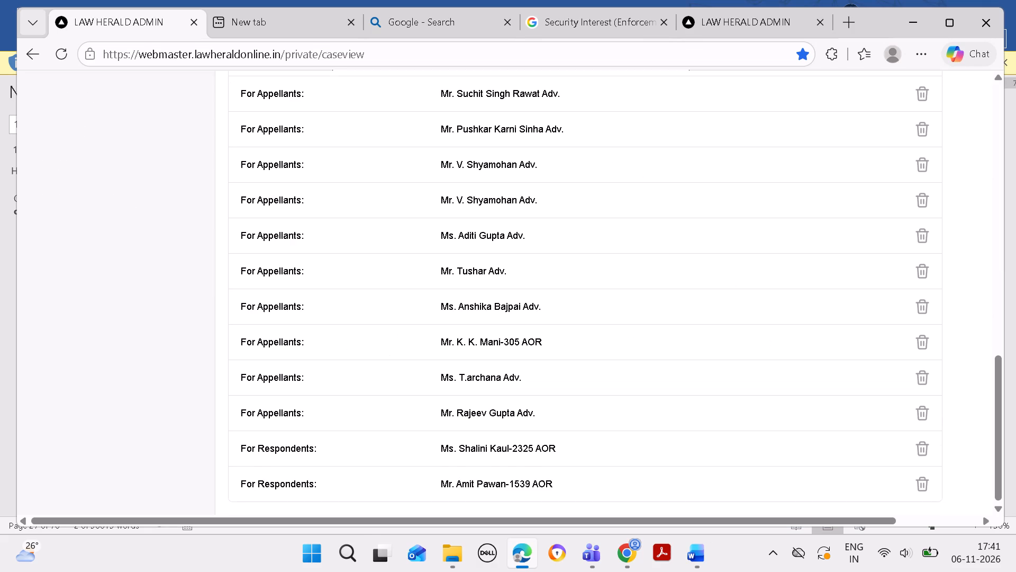
{"action": "scroll", "coordinate": [683, 273], "scroll_direction": "down", "scroll_amount": 8}
Copy the third respondents' advocate's name from LHSC 35 & 36 2026 CJ and attach the matching Mr., AOR entry to the case record in Edge.
{"action": "left_click", "coordinate": [697, 560]}
{"action": "left_click", "coordinate": [451, 481]}
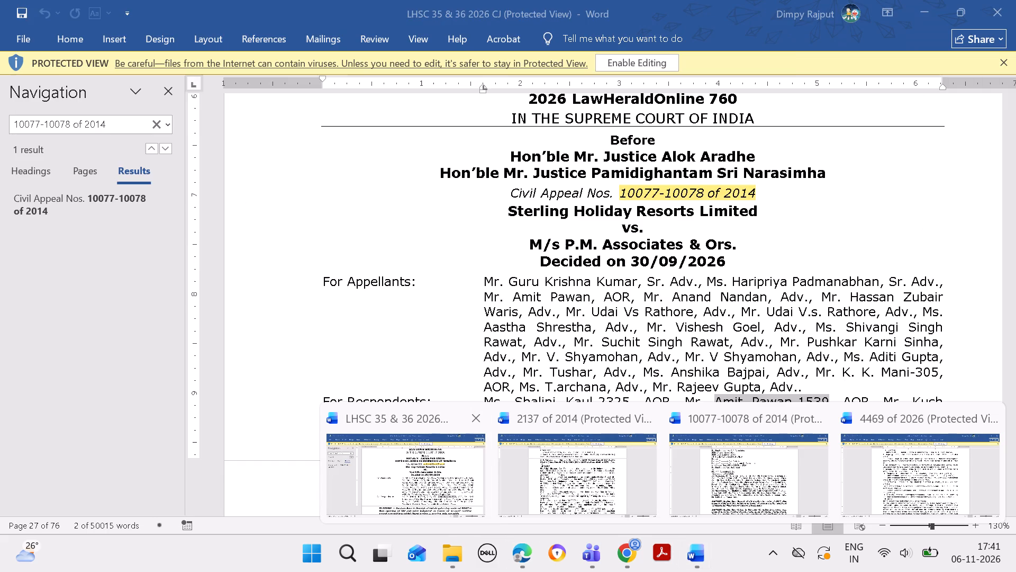
{"action": "left_click_drag", "start_coordinate": [907, 401], "coordinate": [935, 401]}
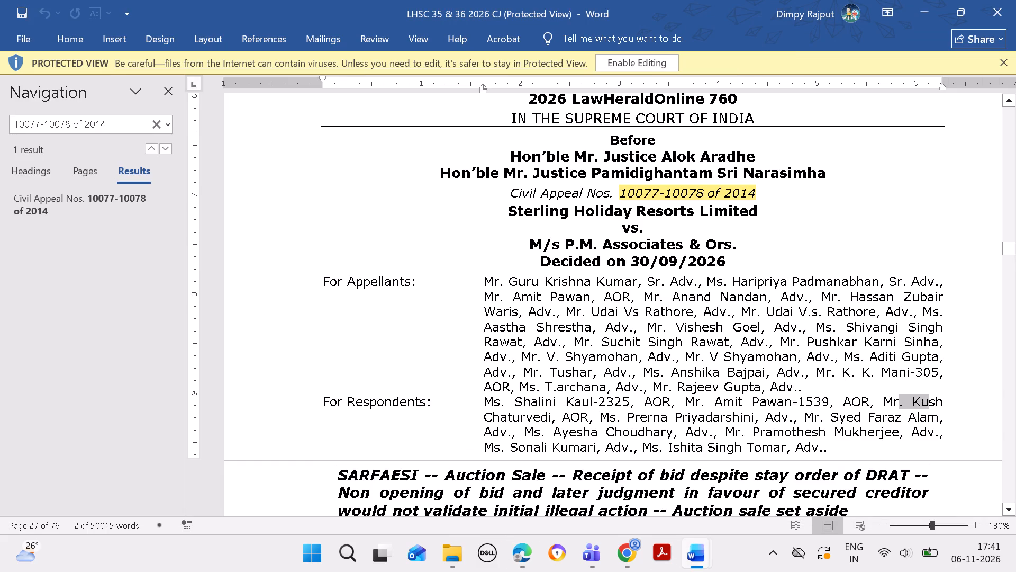
{"action": "left_click_drag", "start_coordinate": [935, 401], "coordinate": [551, 410]}
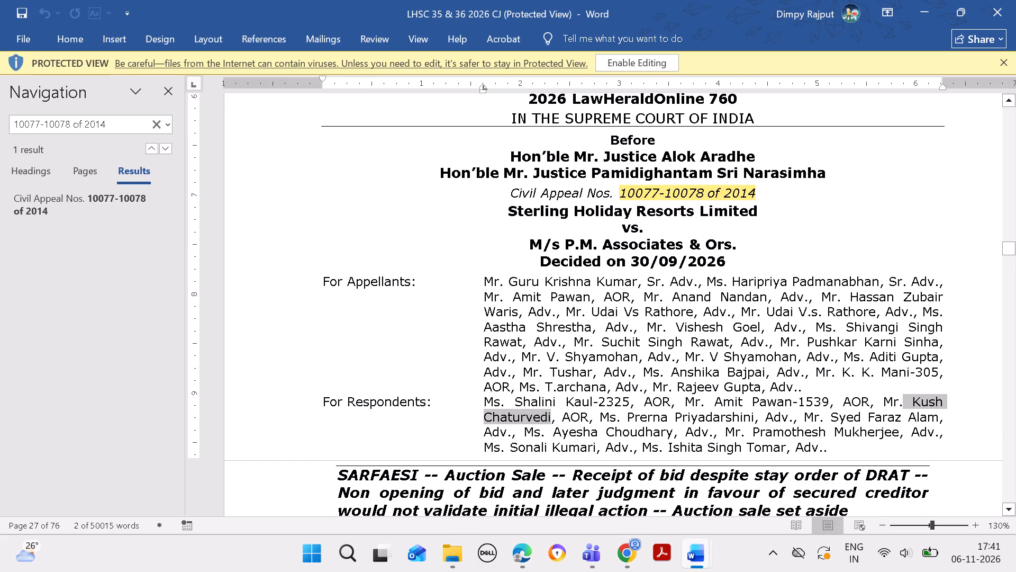
{"action": "key", "text": "ctrl+c"}
{"action": "left_click", "coordinate": [515, 555]}
{"action": "scroll", "coordinate": [596, 448], "scroll_direction": "up", "scroll_amount": 2}
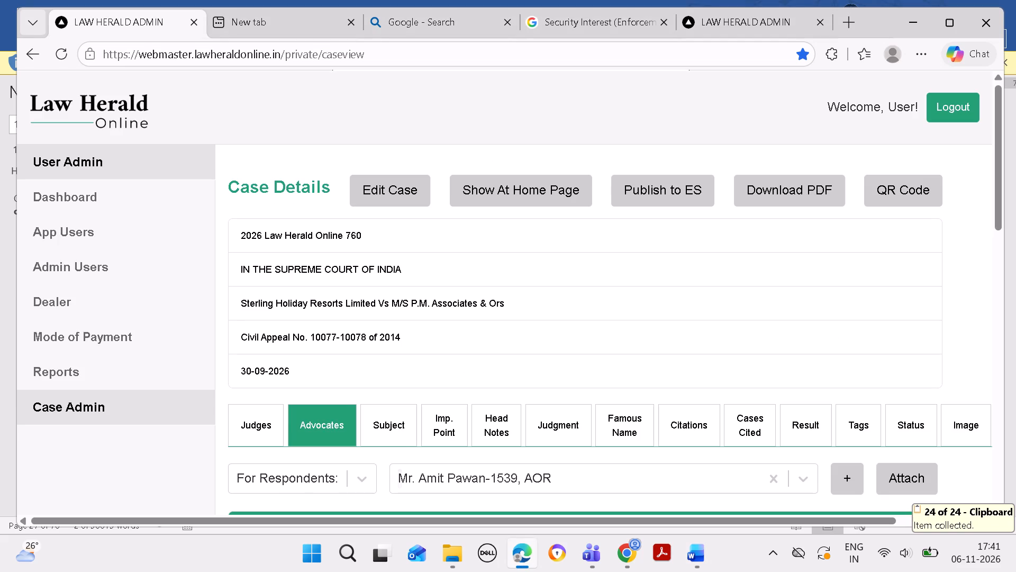
{"action": "left_click", "coordinate": [763, 476]}
{"action": "key", "text": "ctrl+v"}
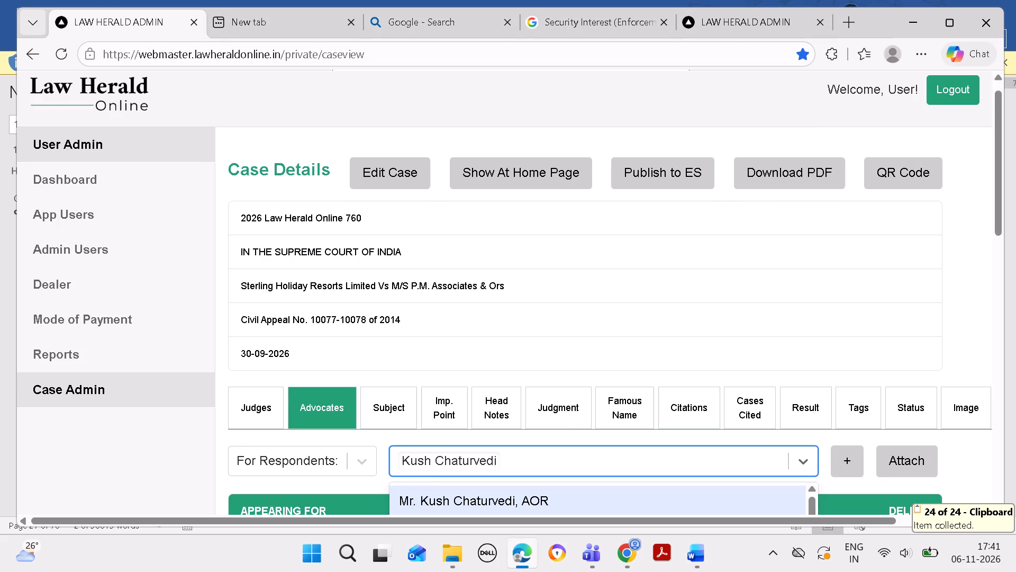
{"action": "left_click", "coordinate": [661, 493]}
{"action": "left_click", "coordinate": [895, 476]}
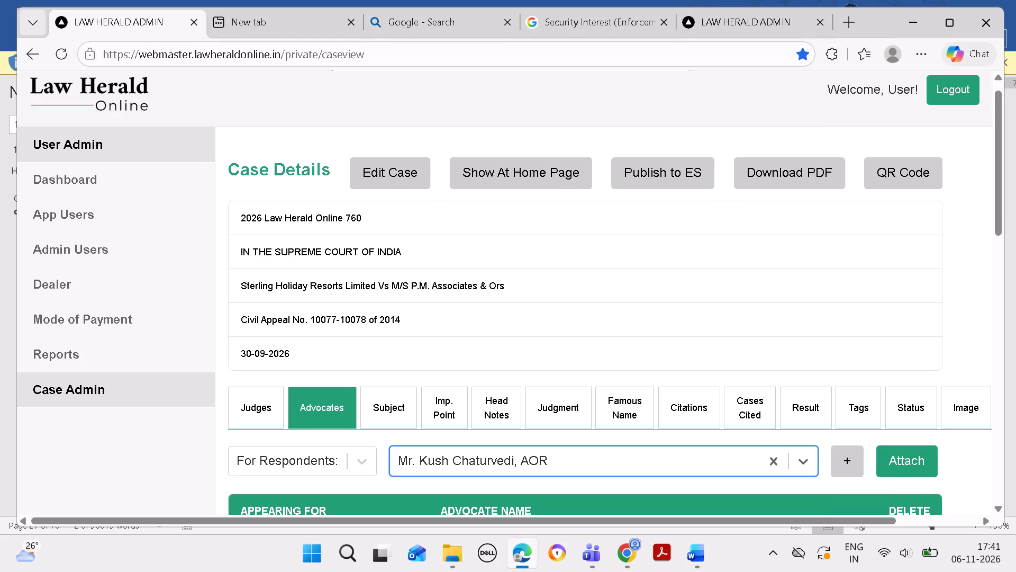
{"action": "left_click", "coordinate": [667, 159]}
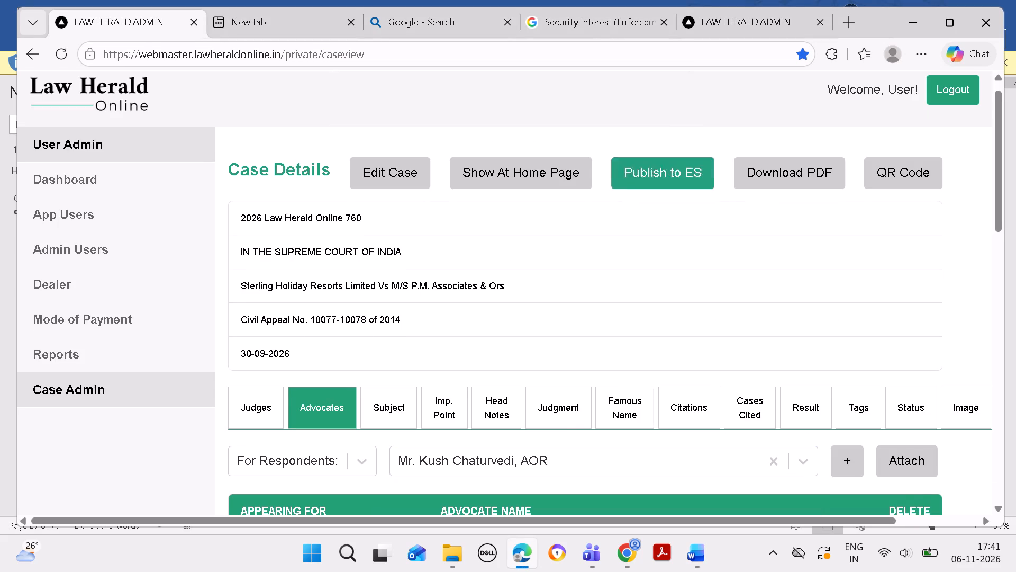
{"action": "scroll", "coordinate": [707, 415], "scroll_direction": "down", "scroll_amount": 10}
Copy the fourth respondents' advocate's name from LHSC 35 & 36 2026 CJ and attach the matching Ms., Adv. entry to the case record in Edge.
{"action": "left_click", "coordinate": [694, 552]}
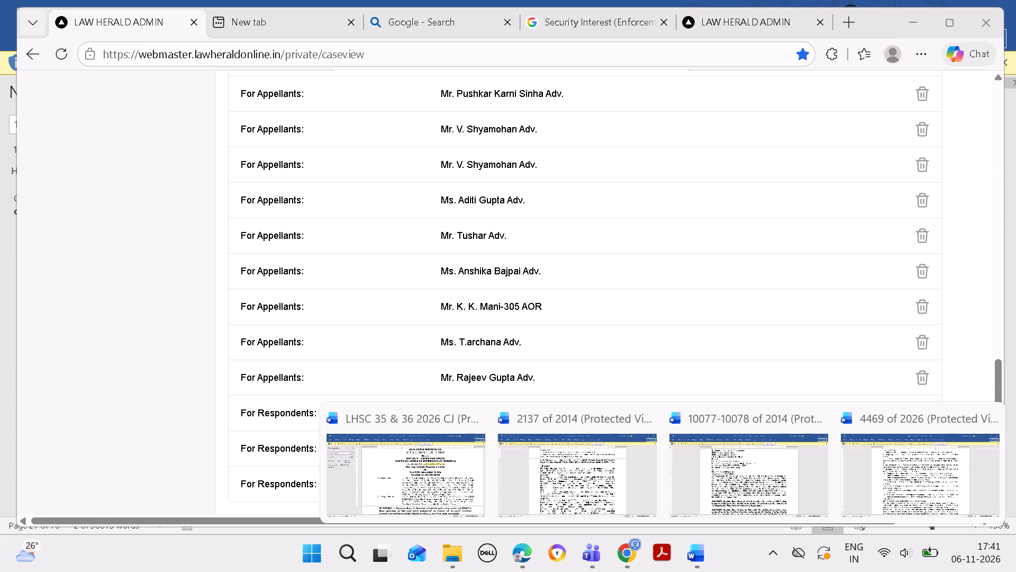
{"action": "left_click", "coordinate": [413, 471]}
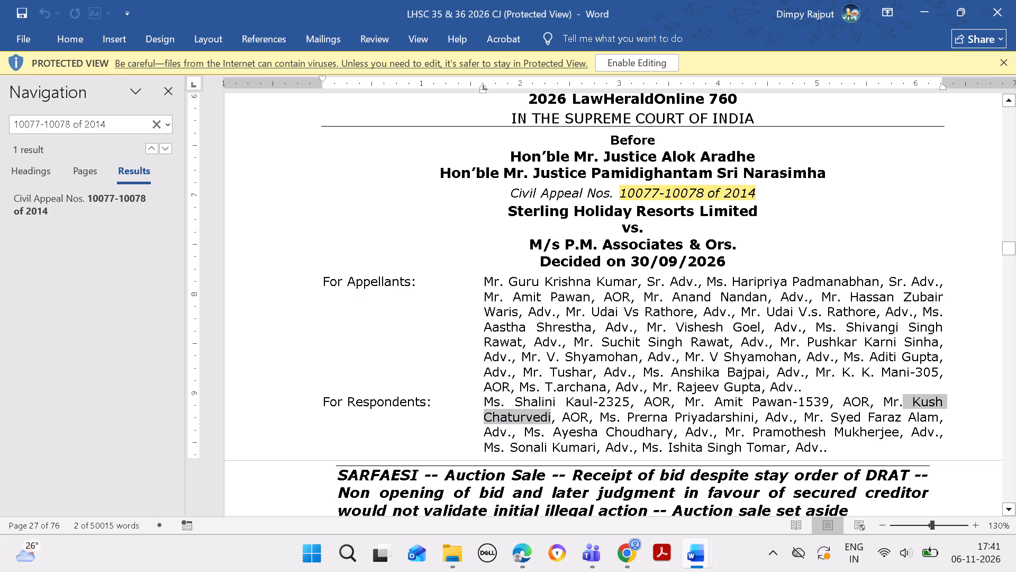
{"action": "left_click_drag", "start_coordinate": [624, 419], "coordinate": [727, 419]}
{"action": "key", "text": "ctrl+c"}
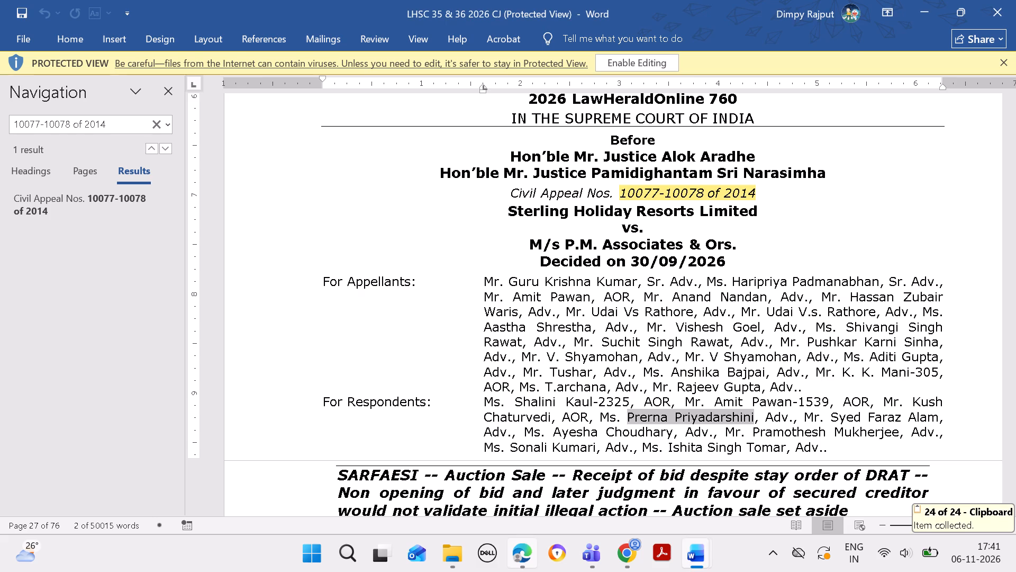
{"action": "left_click", "coordinate": [521, 555]}
{"action": "scroll", "coordinate": [522, 530], "scroll_direction": "up", "scroll_amount": 2}
{"action": "scroll", "coordinate": [655, 470], "scroll_direction": "up", "scroll_amount": 3}
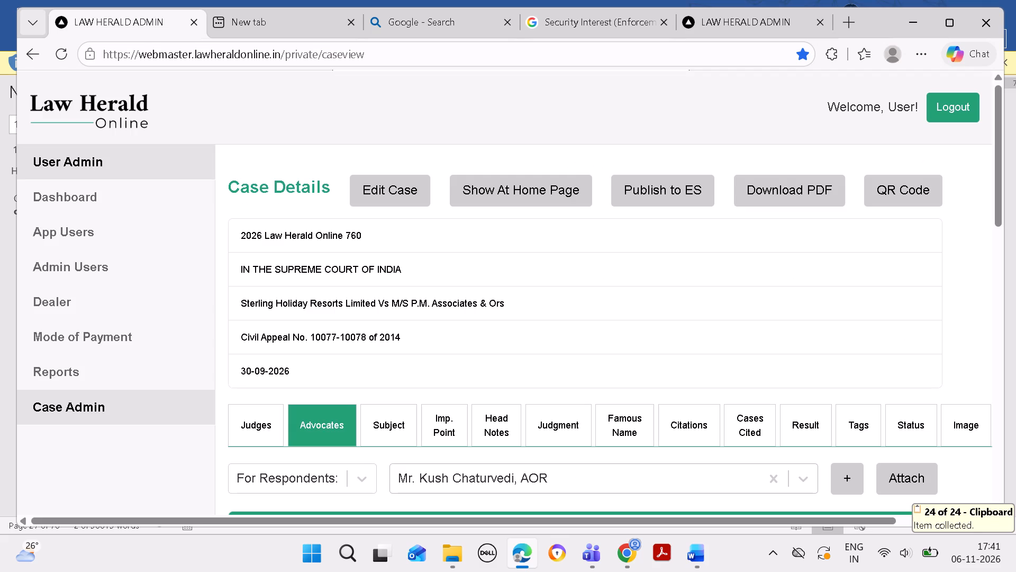
{"action": "left_click", "coordinate": [766, 481]}
{"action": "key", "text": "ctrl+v"}
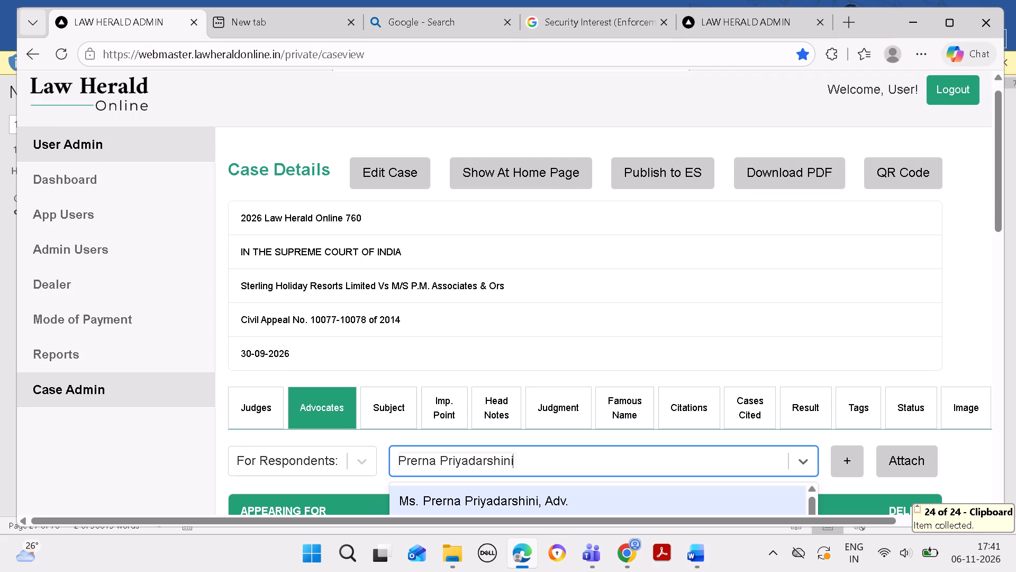
{"action": "left_click", "coordinate": [663, 490]}
{"action": "left_click", "coordinate": [893, 469]}
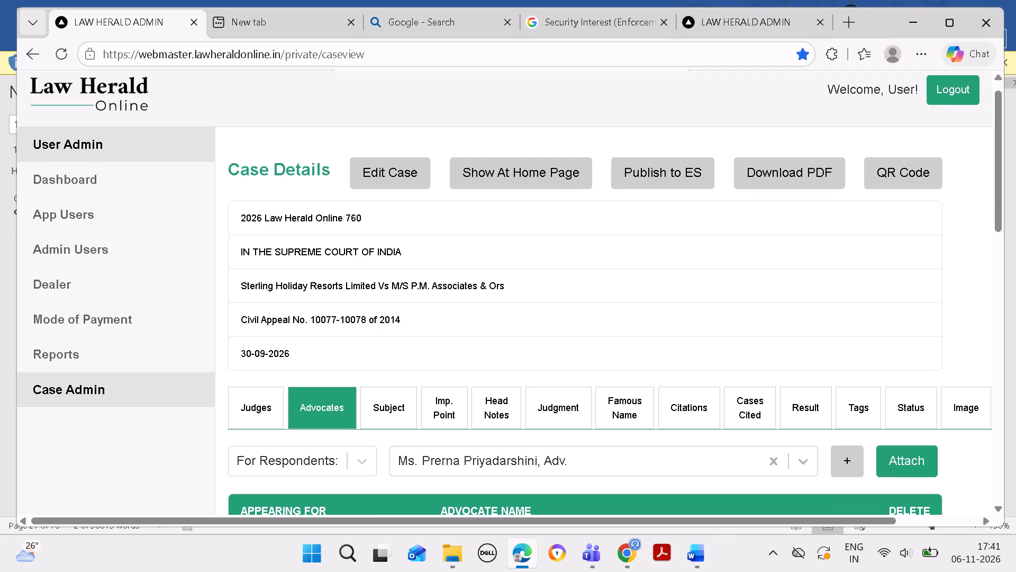
{"action": "left_click", "coordinate": [665, 159]}
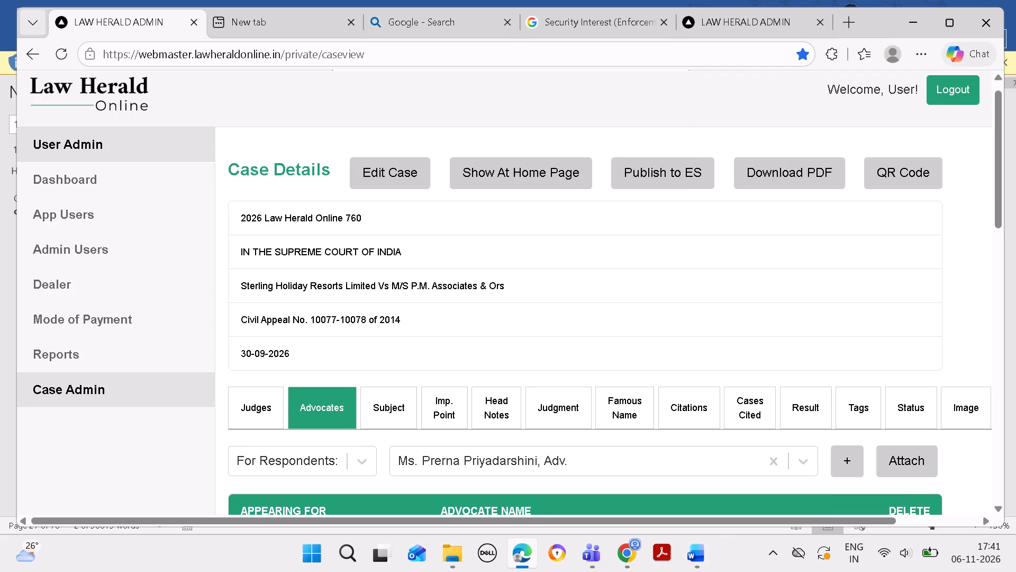
{"action": "scroll", "coordinate": [685, 315], "scroll_direction": "down", "scroll_amount": 9}
Copy the fifth respondents' advocate's name from LHSC 35 & 36 2026 CJ and attach the matching Mr., Adv. entry to the case record in Edge.
{"action": "left_click", "coordinate": [690, 559]}
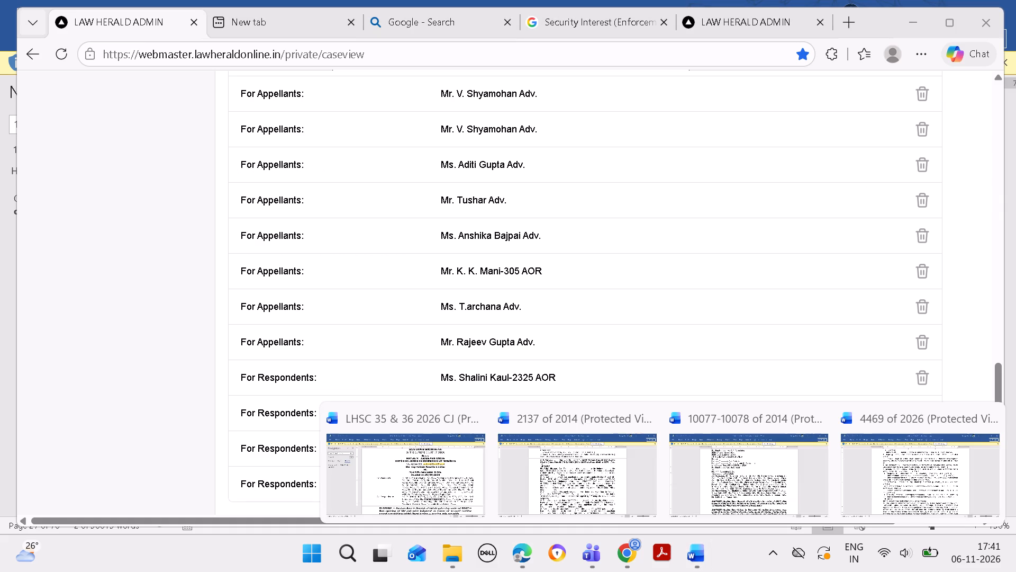
{"action": "left_click", "coordinate": [482, 481]}
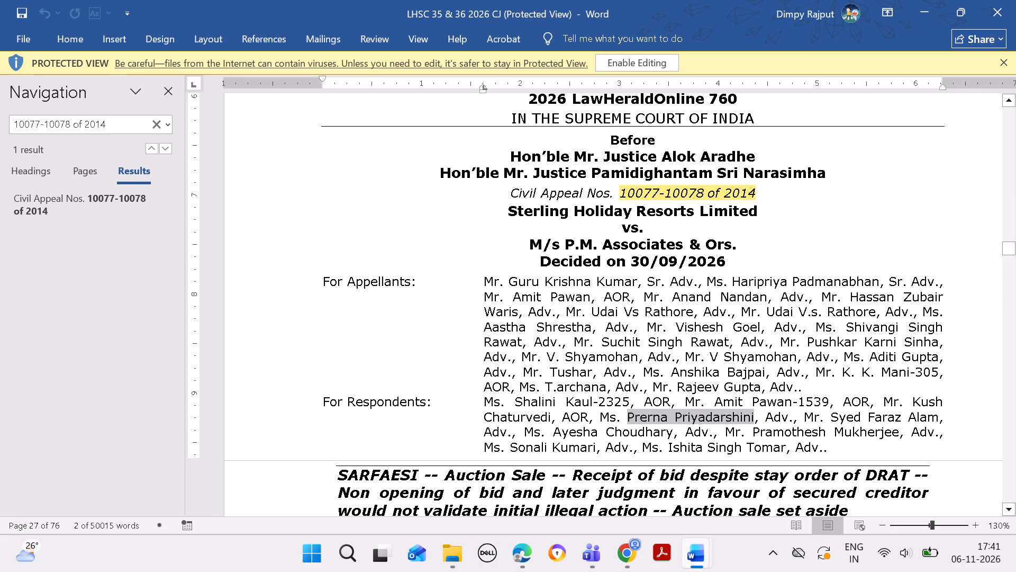
{"action": "left_click_drag", "start_coordinate": [833, 415], "coordinate": [922, 416]}
{"action": "key", "text": "ctrl+c"}
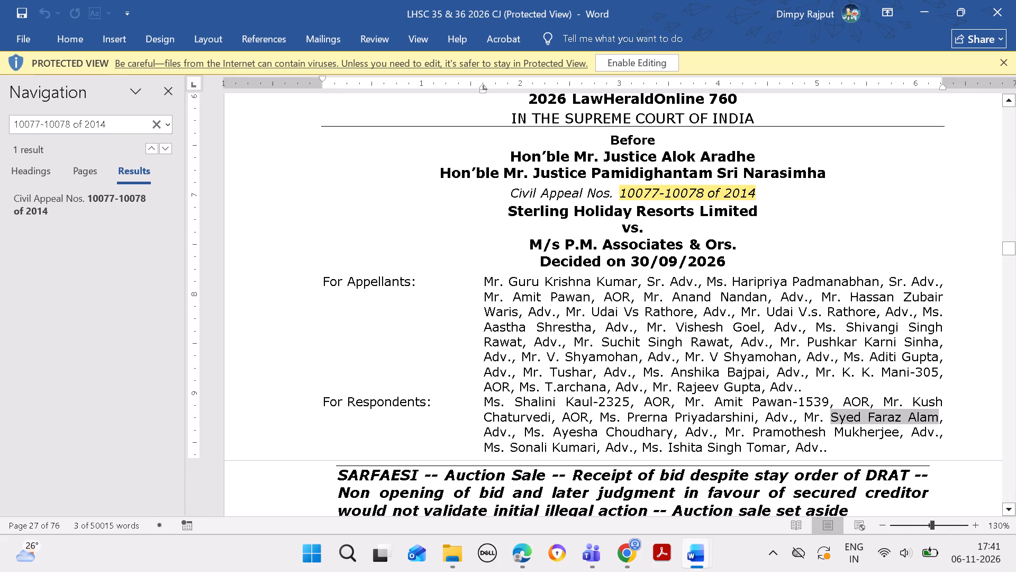
{"action": "left_click", "coordinate": [523, 557]}
{"action": "scroll", "coordinate": [528, 515], "scroll_direction": "up", "scroll_amount": 4}
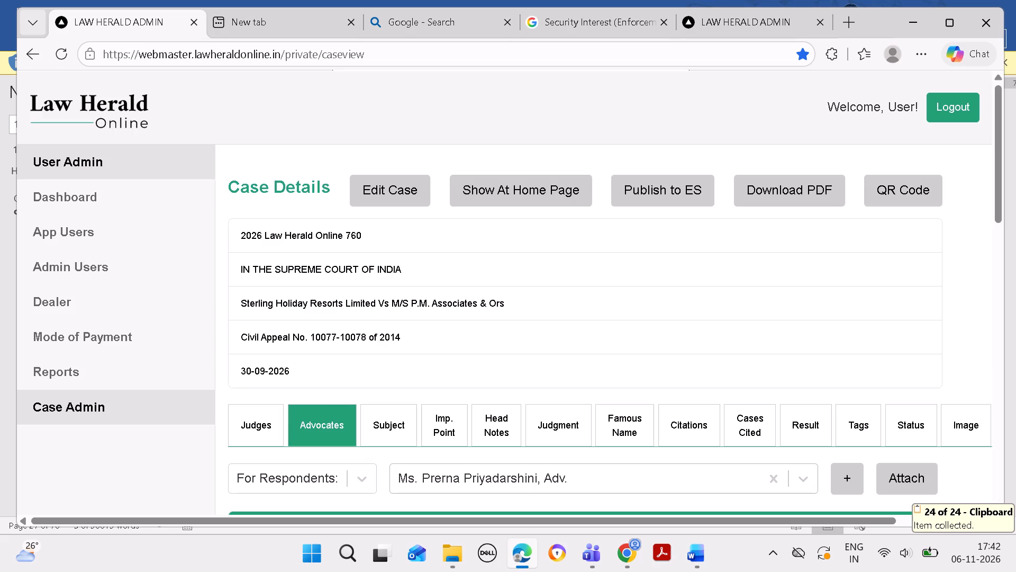
{"action": "left_click", "coordinate": [775, 476]}
{"action": "key", "text": "ctrl+v"}
{"action": "left_click", "coordinate": [640, 491]}
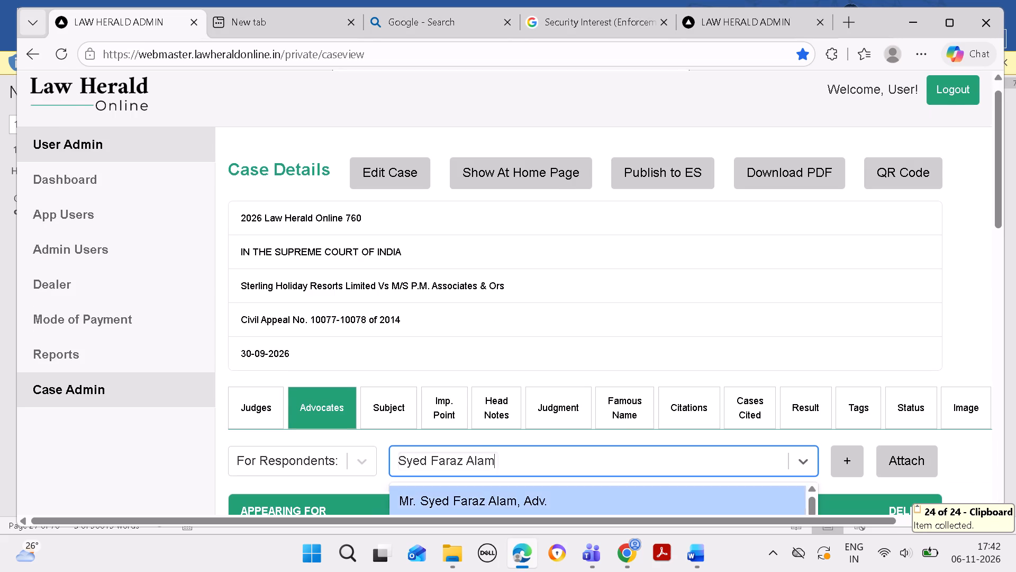
{"action": "left_click", "coordinate": [897, 469]}
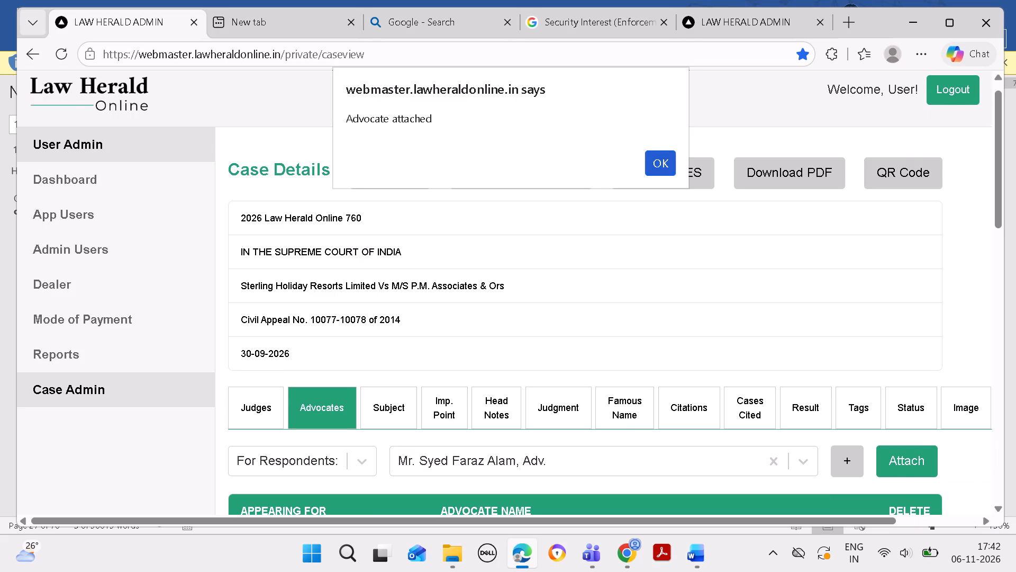
{"action": "left_click", "coordinate": [666, 154]}
{"action": "scroll", "coordinate": [625, 499], "scroll_direction": "down", "scroll_amount": 6}
Copy the sixth respondents' advocate's name from LHSC 35 & 36 2026 CJ and attach the matching Ms., Adv. entry to the case record in Edge.
{"action": "left_click", "coordinate": [683, 547]}
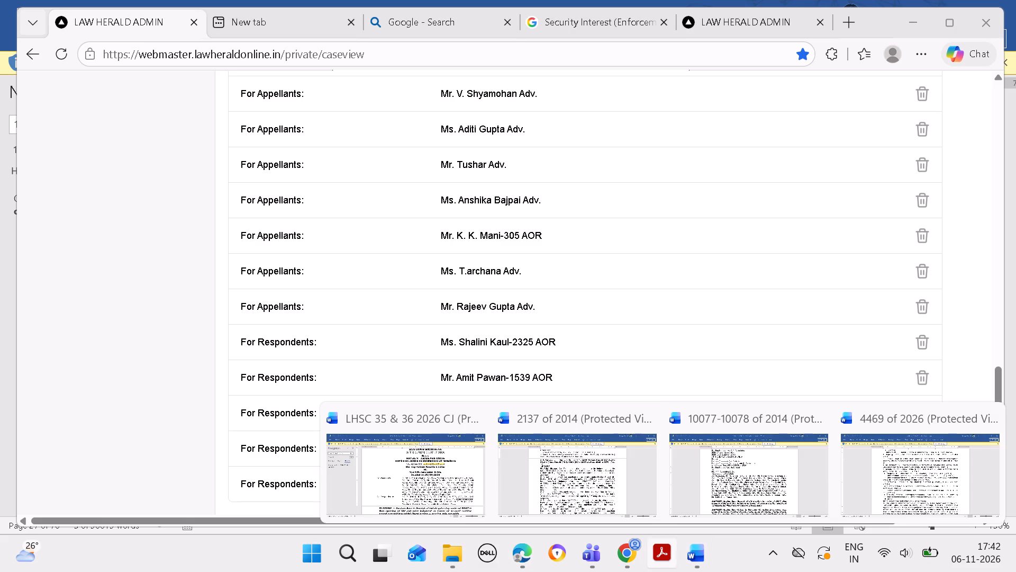
{"action": "left_click", "coordinate": [453, 475]}
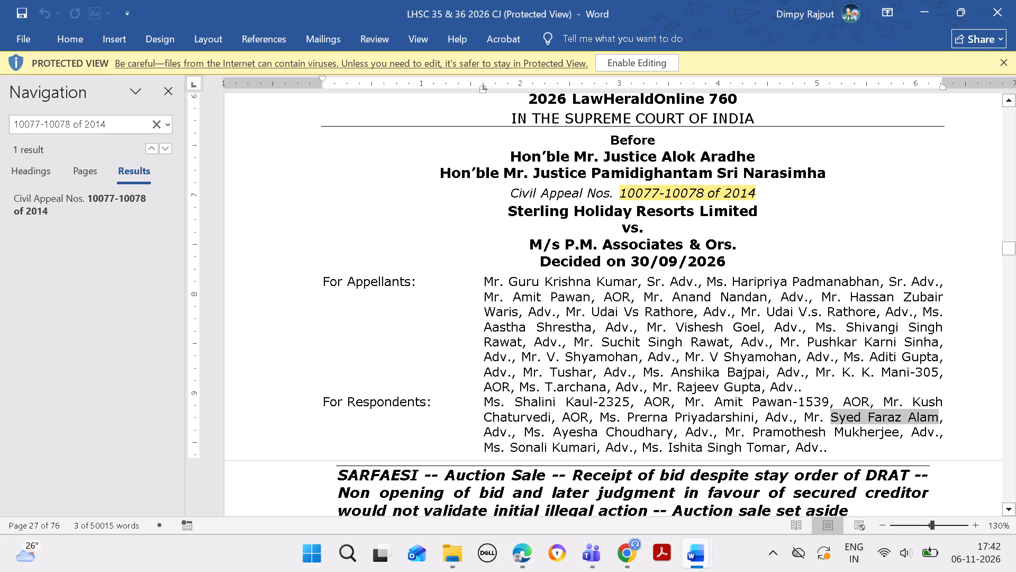
{"action": "left_click_drag", "start_coordinate": [551, 431], "coordinate": [640, 432]}
{"action": "key", "text": "ctrl+c"}
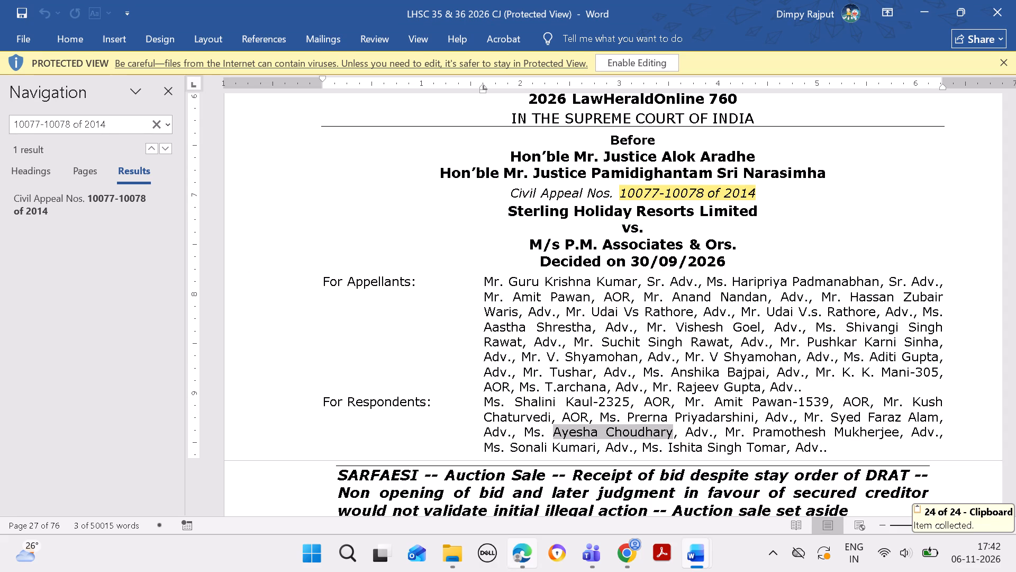
{"action": "left_click", "coordinate": [524, 552]}
{"action": "scroll", "coordinate": [524, 542], "scroll_direction": "up", "scroll_amount": 4}
{"action": "scroll", "coordinate": [627, 496], "scroll_direction": "up", "scroll_amount": 3}
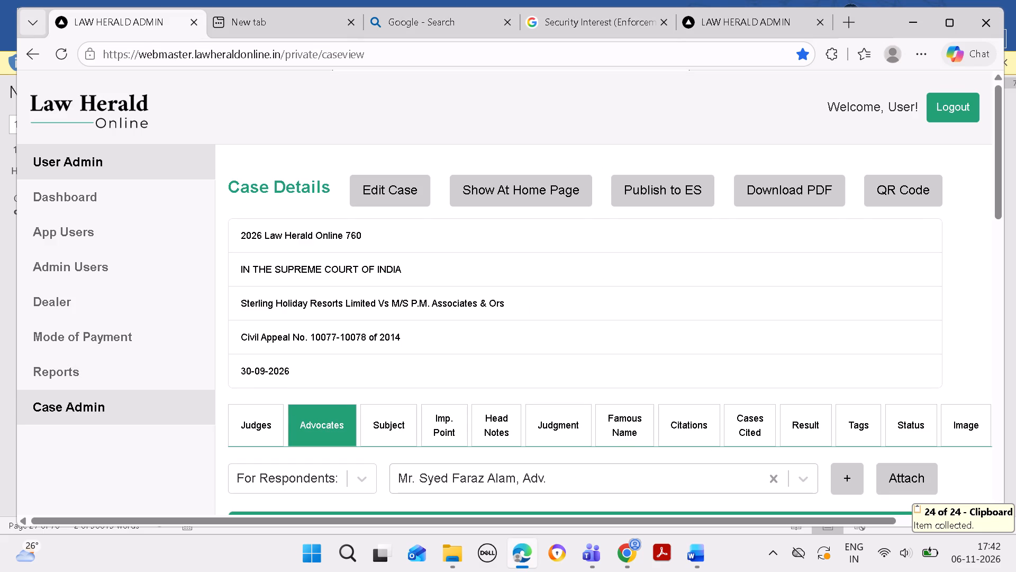
{"action": "left_click", "coordinate": [775, 478]}
{"action": "key", "text": "ctrl+v"}
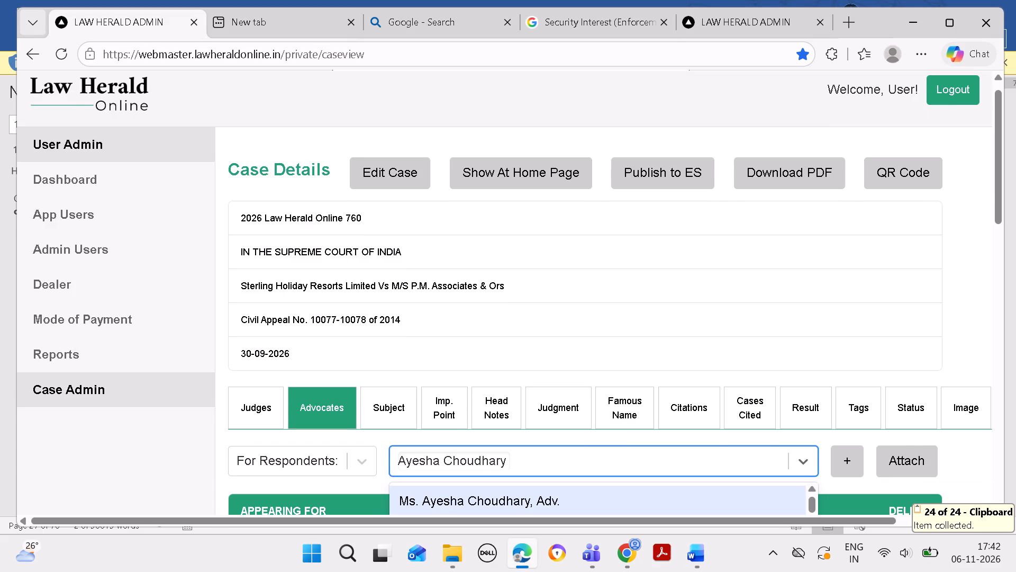
{"action": "left_click", "coordinate": [621, 499]}
{"action": "left_click", "coordinate": [899, 467]}
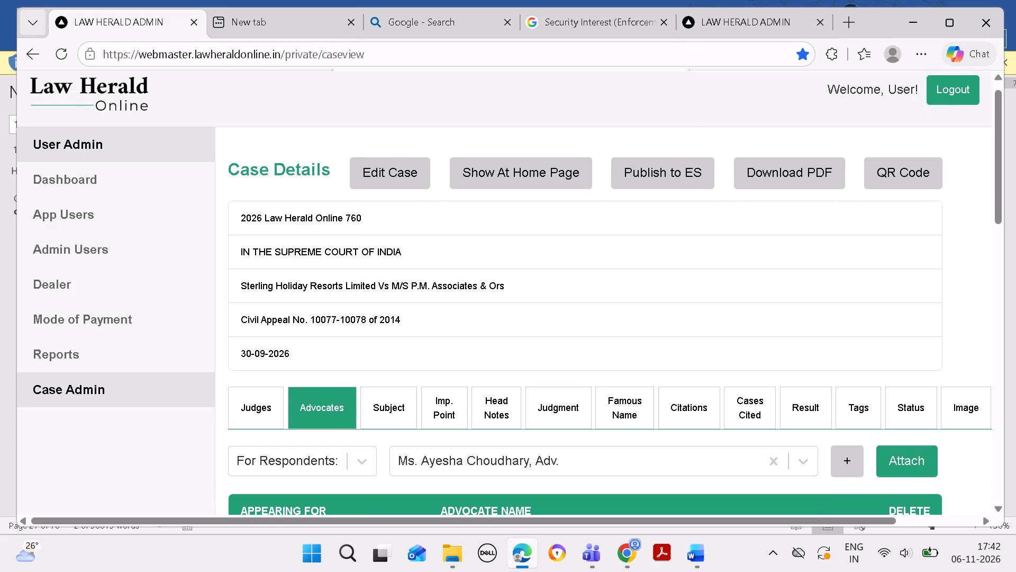
{"action": "left_click_drag", "start_coordinate": [665, 154], "coordinate": [665, 148]}
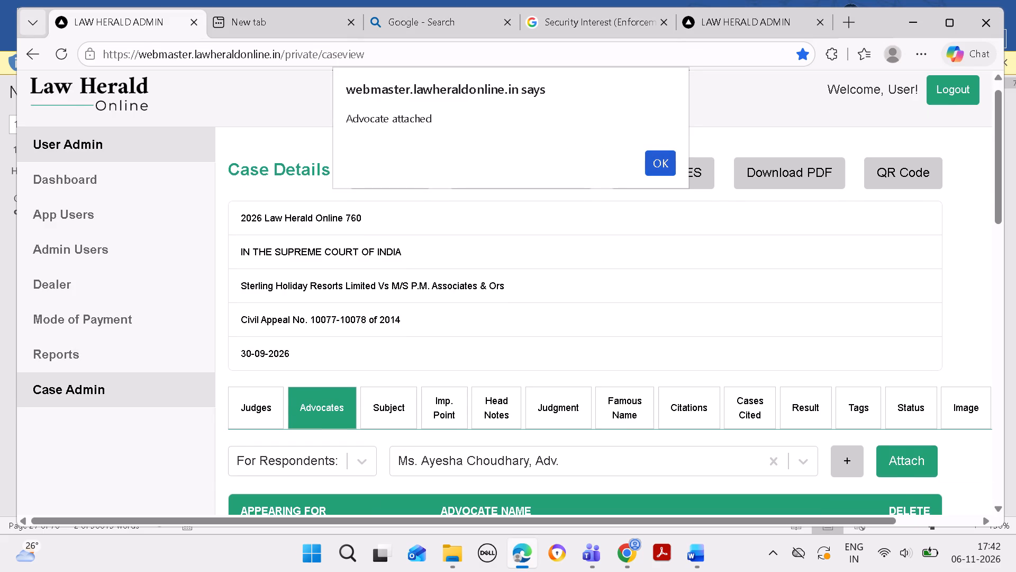
{"action": "left_click", "coordinate": [666, 156]}
{"action": "scroll", "coordinate": [692, 217], "scroll_direction": "down", "scroll_amount": 5}
{"action": "scroll", "coordinate": [701, 360], "scroll_direction": "down", "scroll_amount": 3}
Copy the seventh respondents' advocate's name from LHSC 35 & 36 2026 CJ, search for it in the case record, and start a new advocate entry.
{"action": "left_click", "coordinate": [695, 552]}
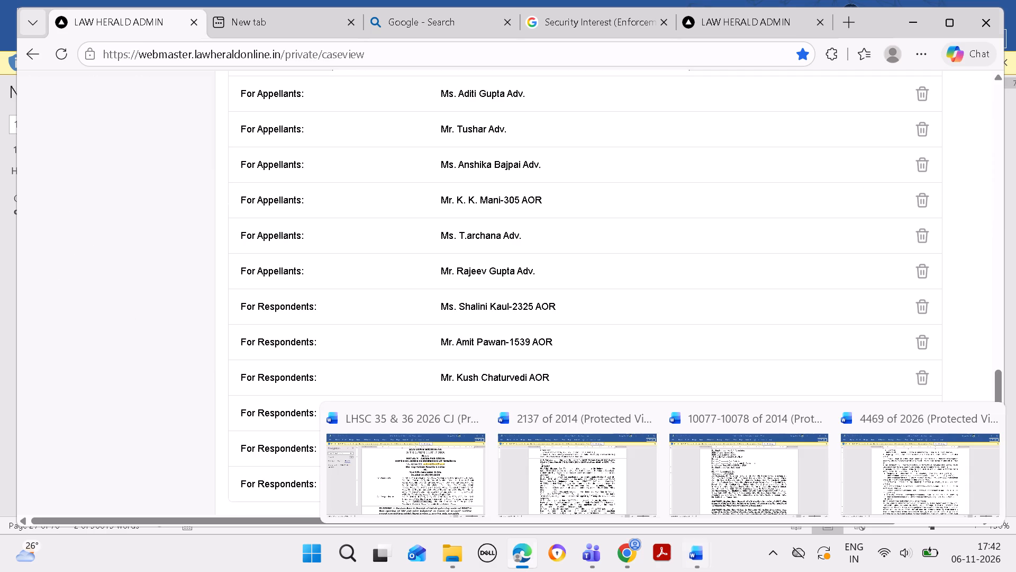
{"action": "left_click", "coordinate": [421, 478]}
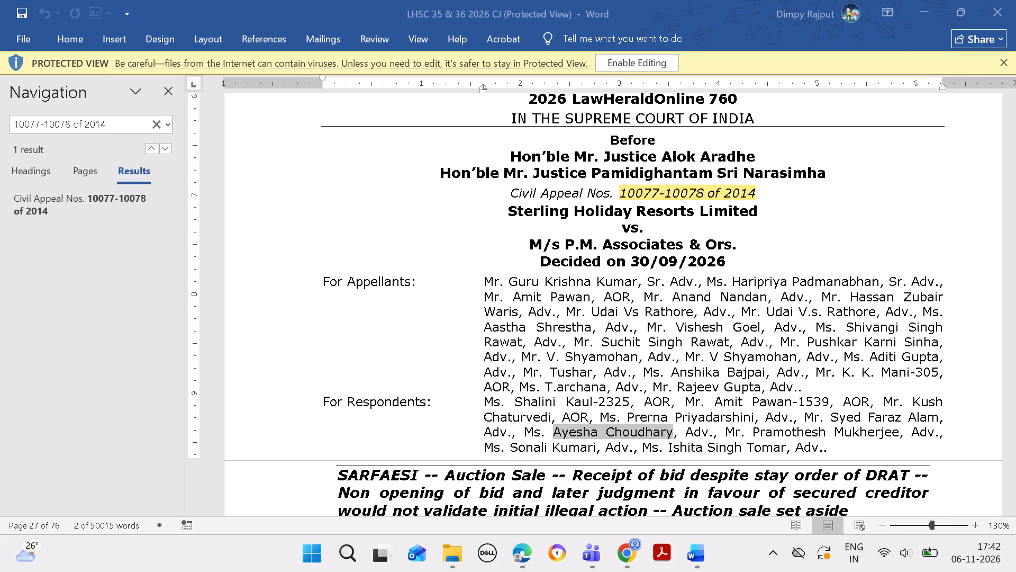
{"action": "left_click_drag", "start_coordinate": [754, 432], "coordinate": [883, 437]}
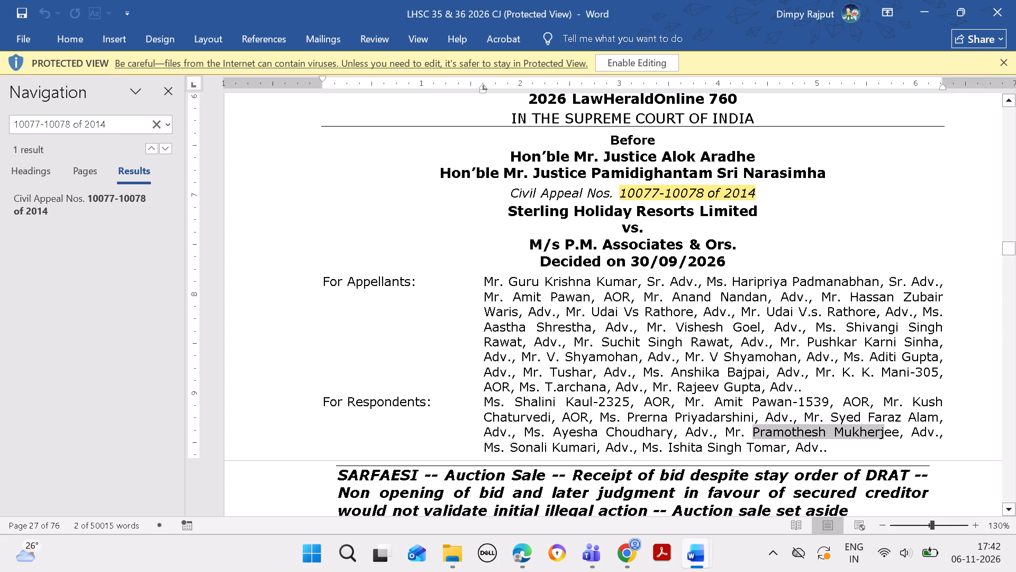
{"action": "left_click_drag", "start_coordinate": [883, 437], "coordinate": [897, 436]}
{"action": "key", "text": "ctrl+c"}
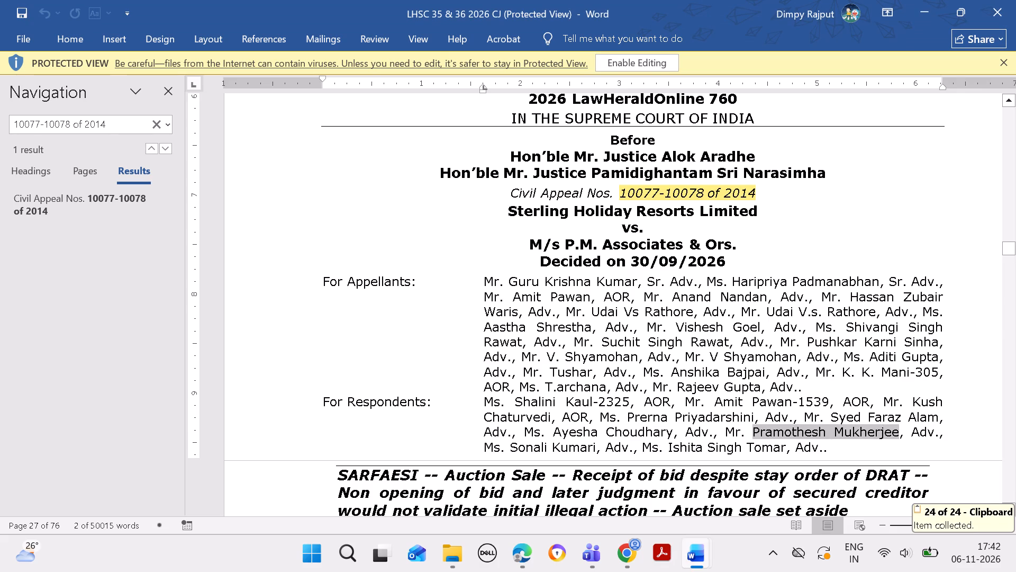
{"action": "left_click", "coordinate": [518, 557]}
{"action": "scroll", "coordinate": [553, 460], "scroll_direction": "up", "scroll_amount": 3}
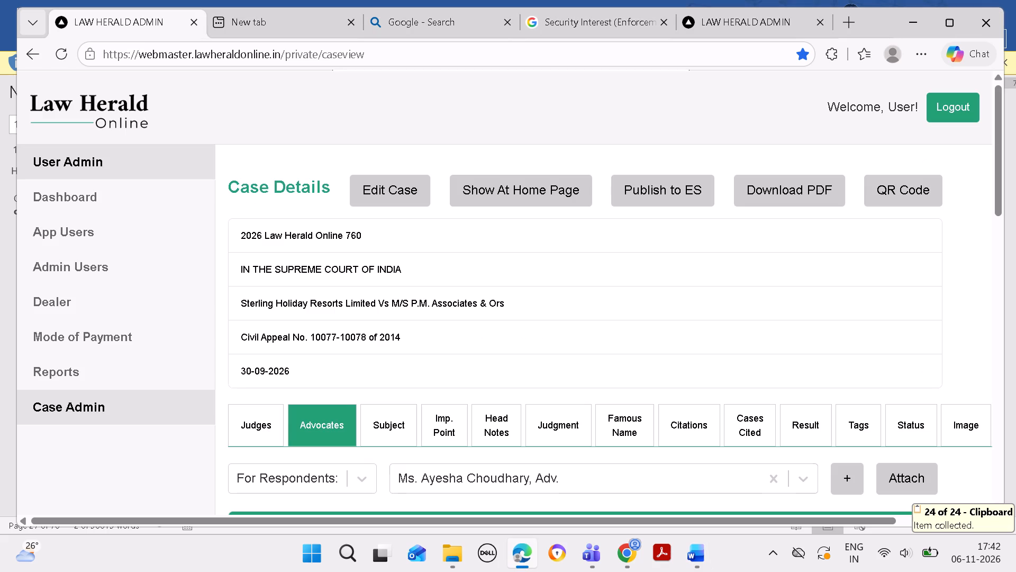
{"action": "left_click", "coordinate": [771, 478]}
{"action": "key", "text": "ctrl+v"}
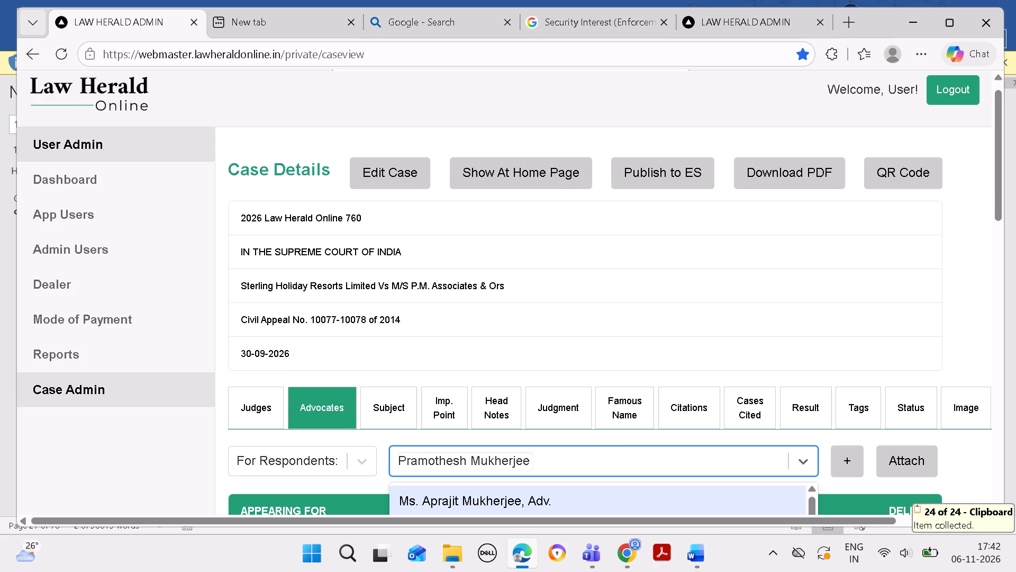
{"action": "left_click", "coordinate": [843, 462]}
Check the seventh respondents' advocate's details in LHSC 35 & 36 2026 CJ, then save and attach the new Mr., ADV entry for the respondents.
{"action": "left_click", "coordinate": [700, 554]}
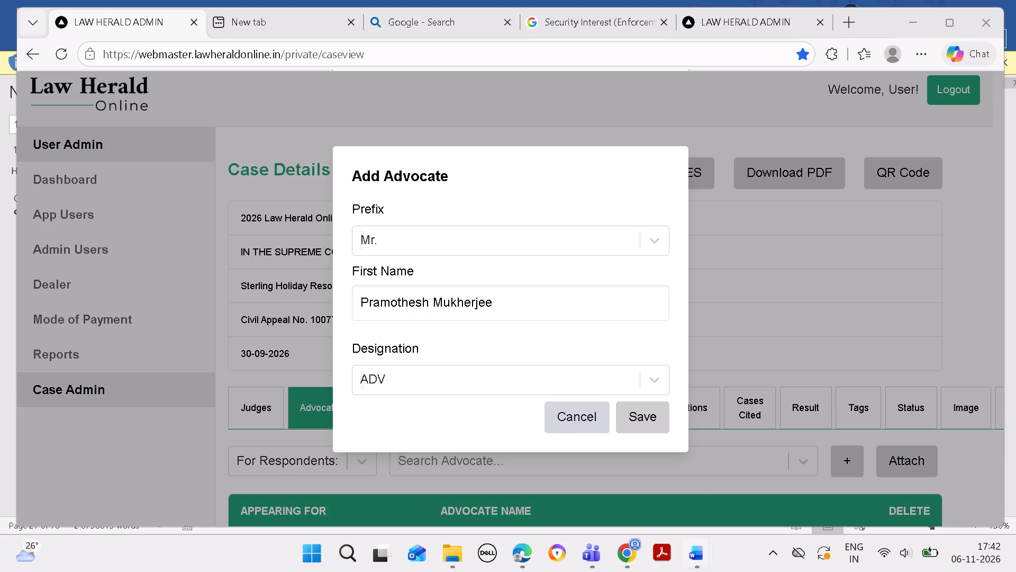
{"action": "left_click", "coordinate": [440, 477]}
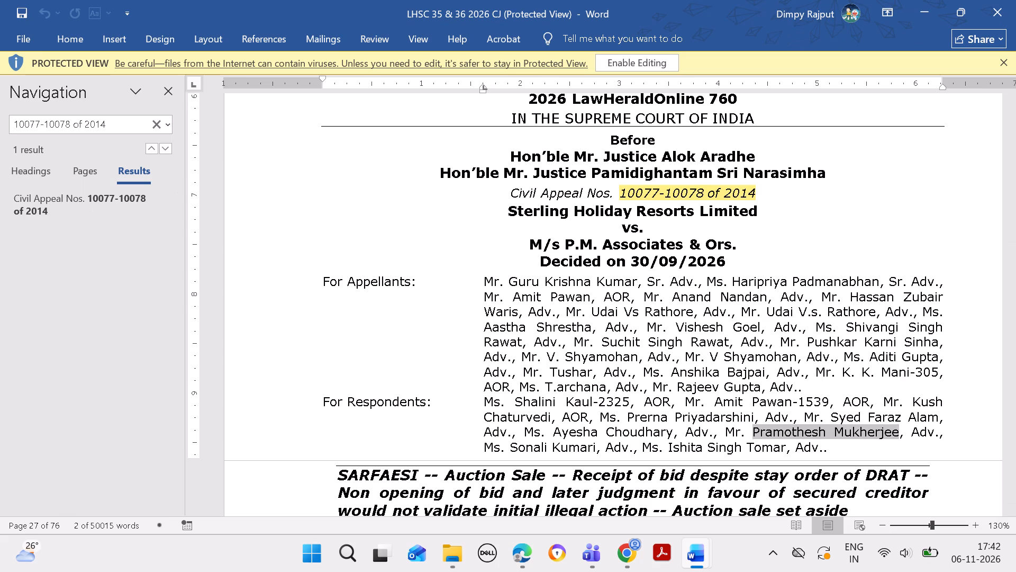
{"action": "left_click", "coordinate": [521, 556]}
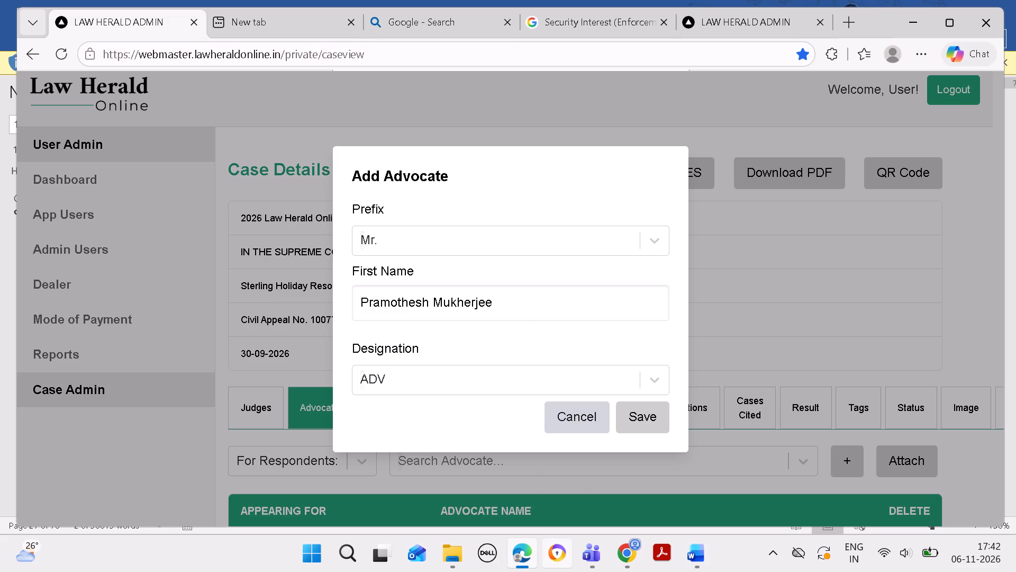
{"action": "left_click", "coordinate": [639, 422]}
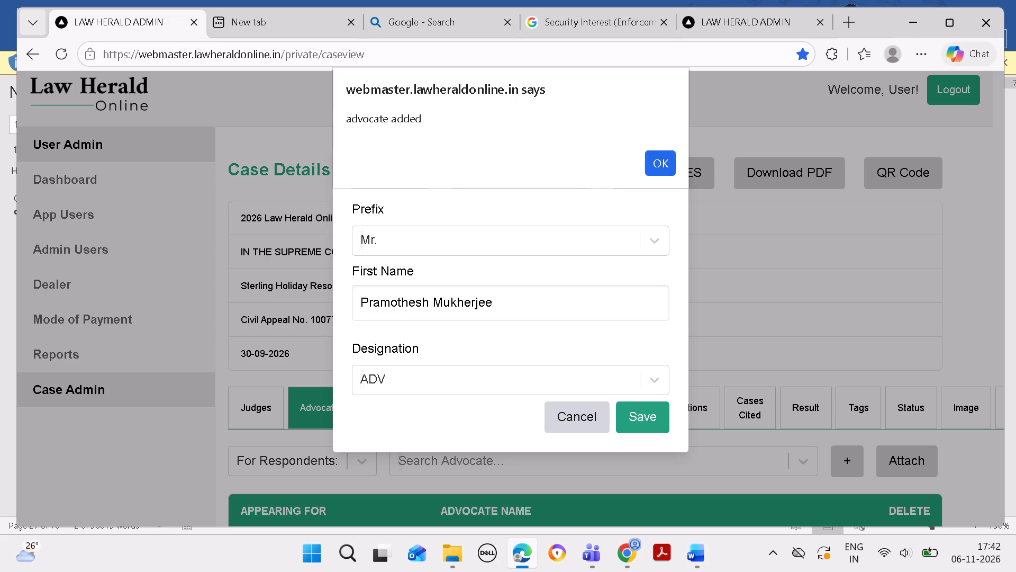
{"action": "left_click", "coordinate": [664, 157]}
{"action": "left_click", "coordinate": [661, 150]}
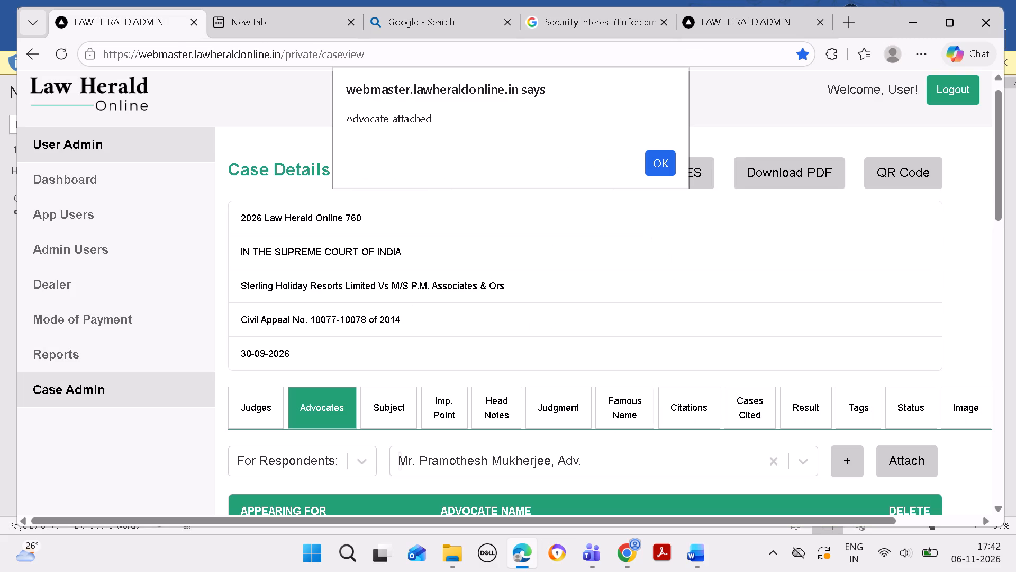
{"action": "left_click", "coordinate": [661, 157]}
{"action": "scroll", "coordinate": [691, 472], "scroll_direction": "down", "scroll_amount": 6}
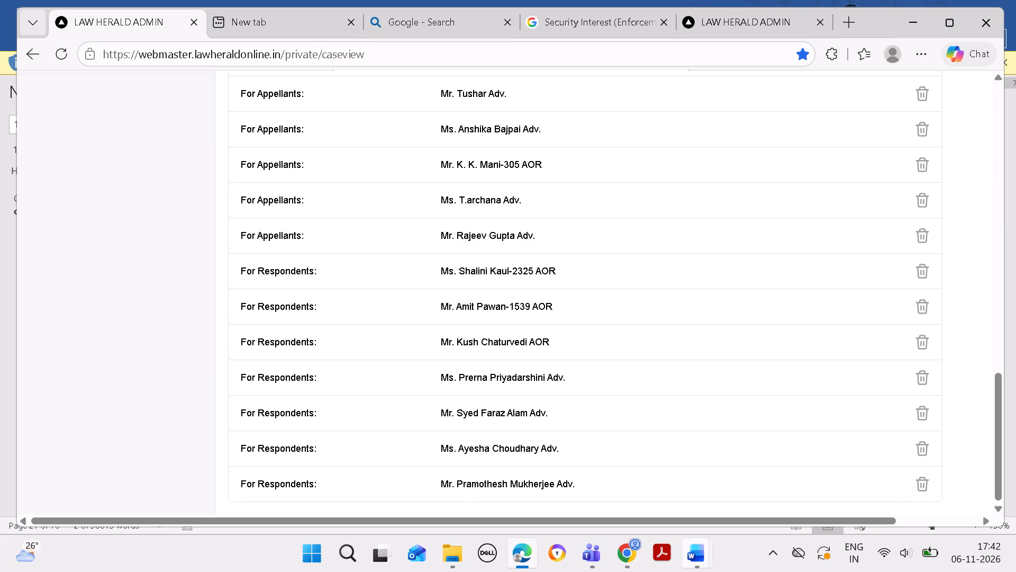
{"action": "scroll", "coordinate": [688, 556], "scroll_direction": "down", "scroll_amount": 3}
Copy the eighth respondents' advocate's name from the judgment in LHSC 35 & 36 2026 CJ.
{"action": "left_click", "coordinate": [466, 491]}
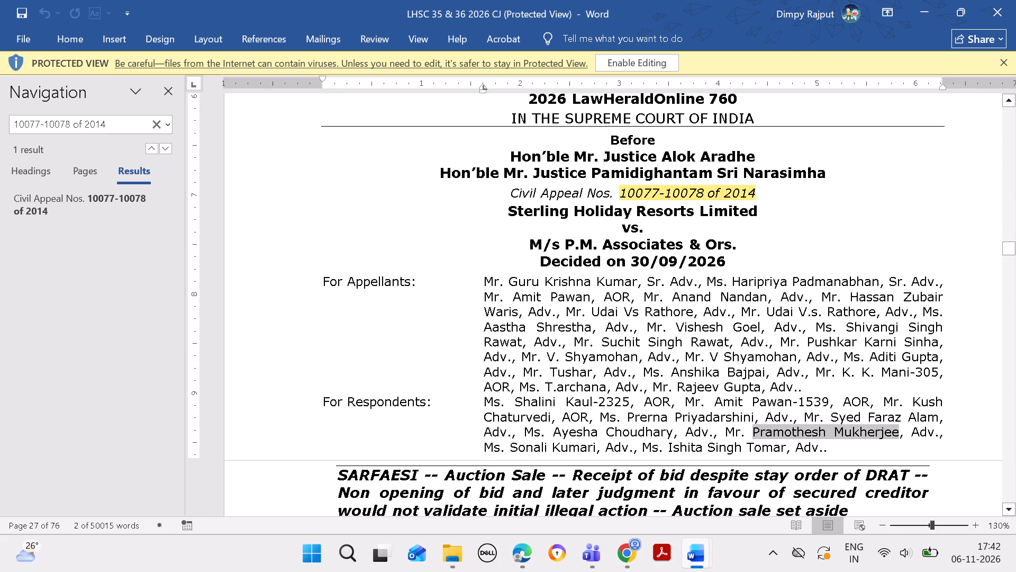
{"action": "left_click_drag", "start_coordinate": [511, 444], "coordinate": [586, 445]}
{"action": "key", "text": "ctrl+c"}
In Edge, add the copied eighth respondents' advocate with prefix Ms. and designation ADV, and attach the entry for the respondents.
{"action": "left_click", "coordinate": [525, 555]}
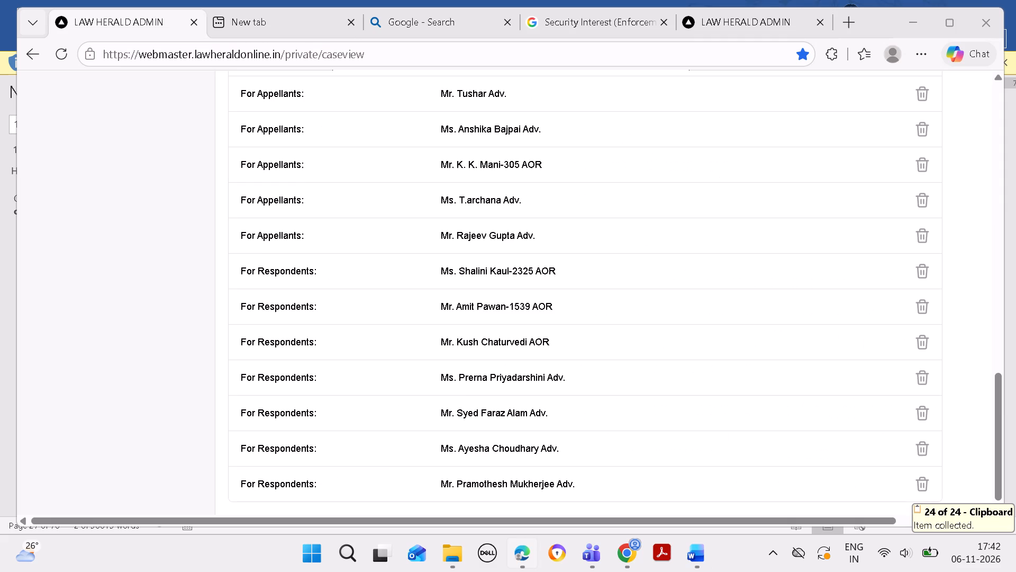
{"action": "scroll", "coordinate": [578, 466], "scroll_direction": "up", "scroll_amount": 3}
{"action": "left_click", "coordinate": [776, 479]}
{"action": "key", "text": "ctrl+v"}
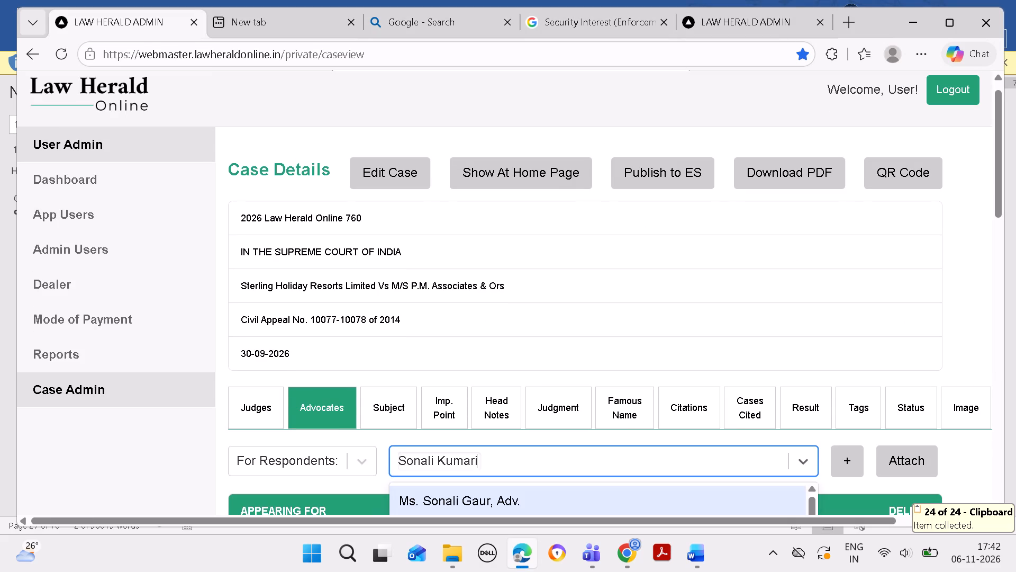
{"action": "left_click", "coordinate": [839, 459]}
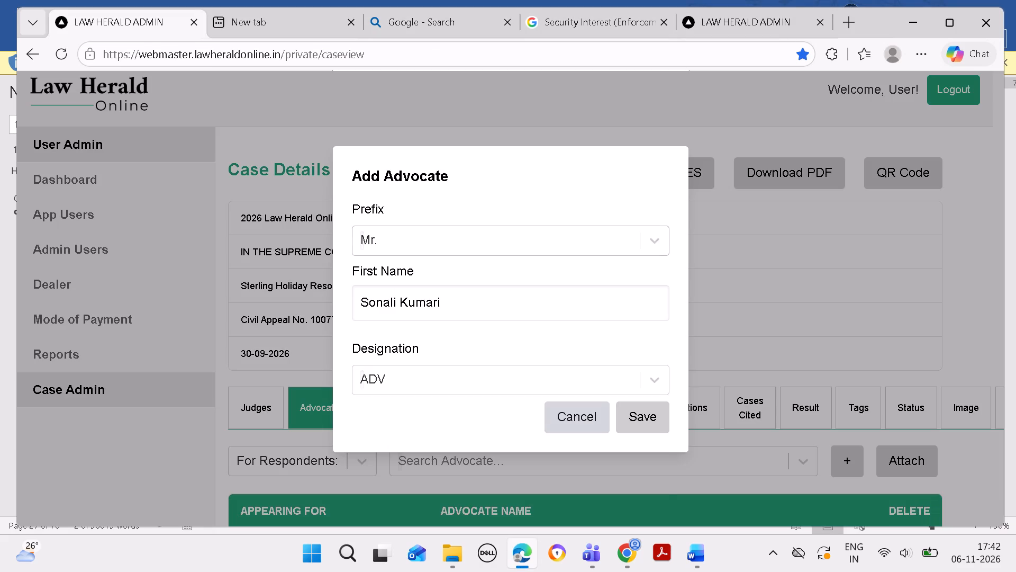
{"action": "left_click", "coordinate": [653, 239]}
{"action": "scroll", "coordinate": [641, 285], "scroll_direction": "down", "scroll_amount": 3}
{"action": "left_click", "coordinate": [593, 354]}
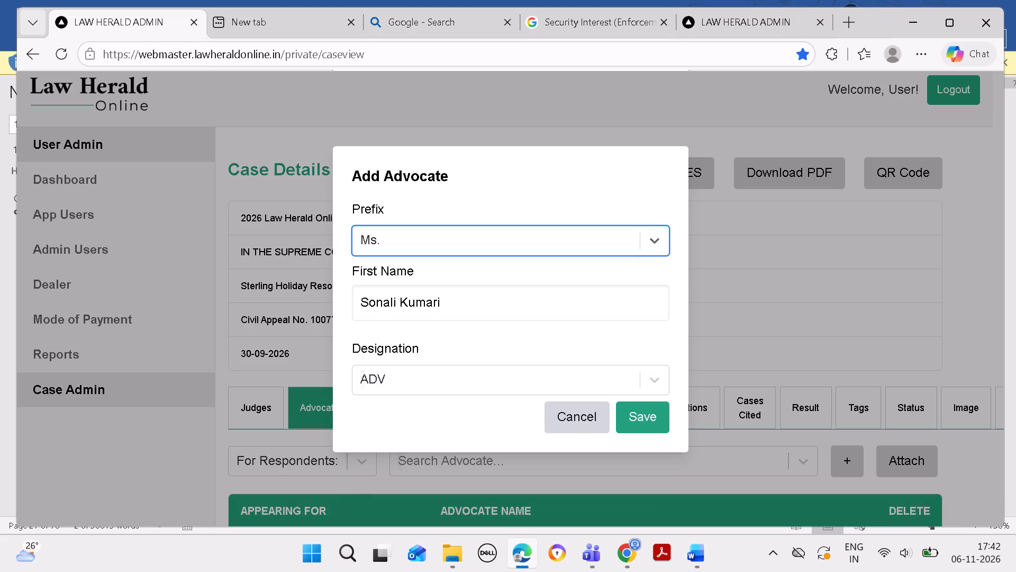
{"action": "left_click", "coordinate": [655, 423]}
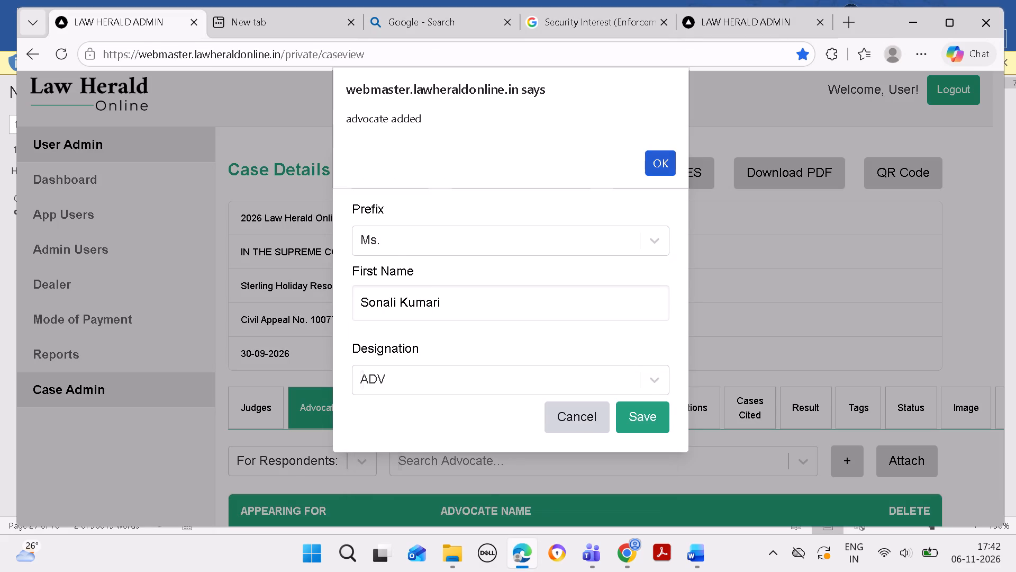
{"action": "left_click", "coordinate": [671, 156]}
{"action": "left_click", "coordinate": [666, 158]}
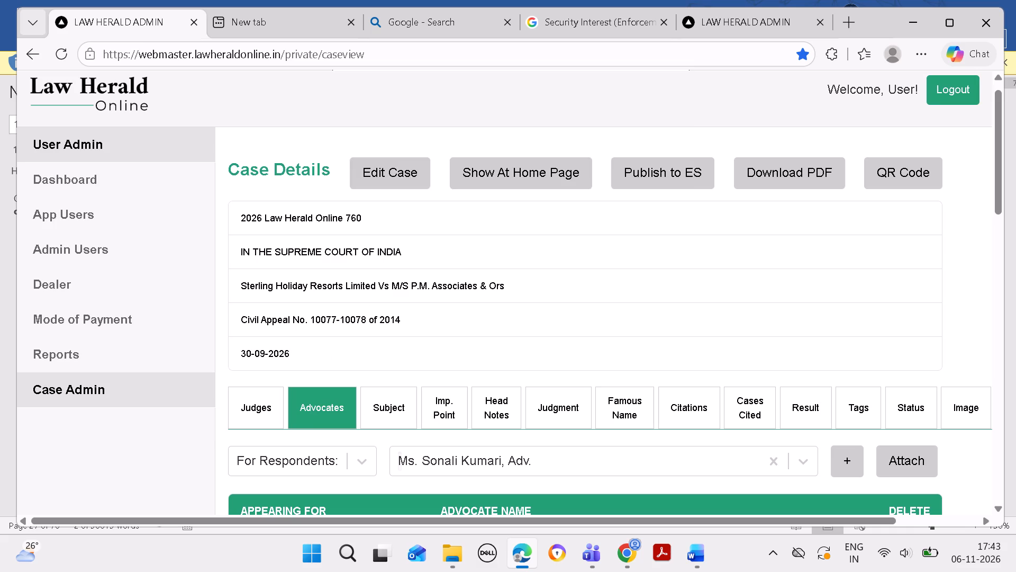
{"action": "scroll", "coordinate": [668, 398], "scroll_direction": "down", "scroll_amount": 9}
Copy the ninth respondents' advocate's name, without the prefix, from LHSC 35 & 36 2026 CJ in Word.
{"action": "left_click", "coordinate": [688, 548]}
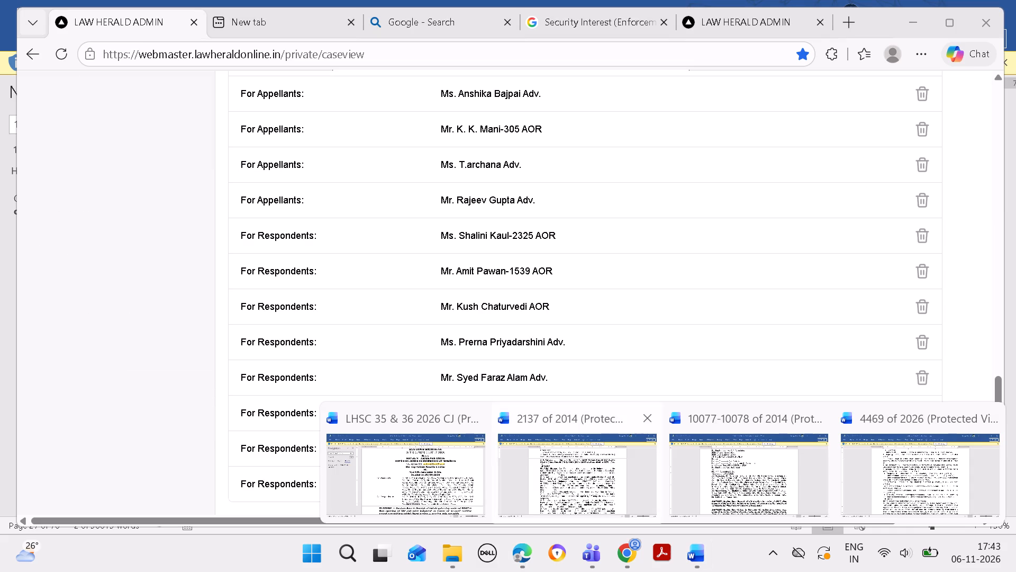
{"action": "left_click", "coordinate": [437, 489]}
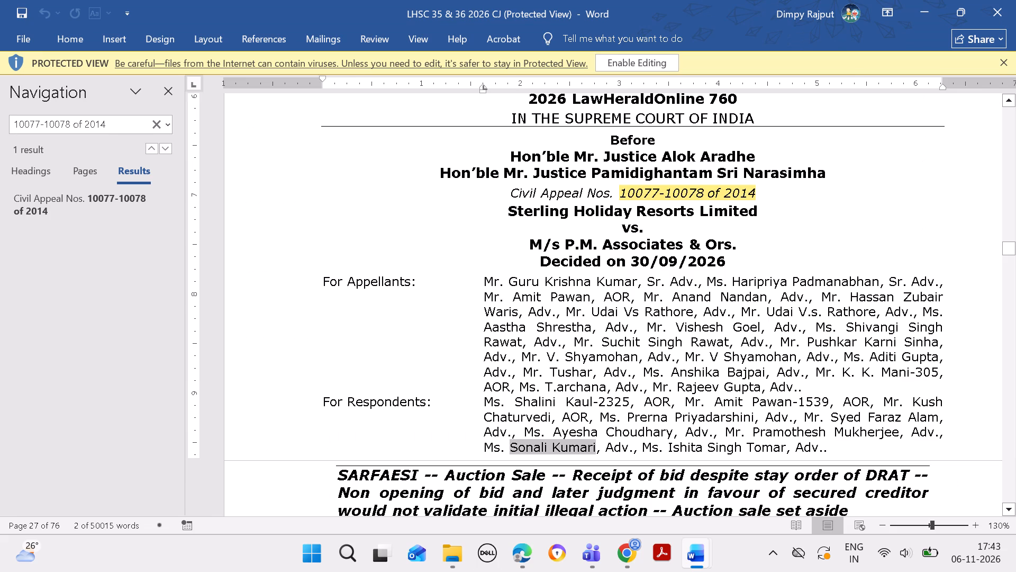
{"action": "left_click_drag", "start_coordinate": [670, 448], "coordinate": [763, 447]}
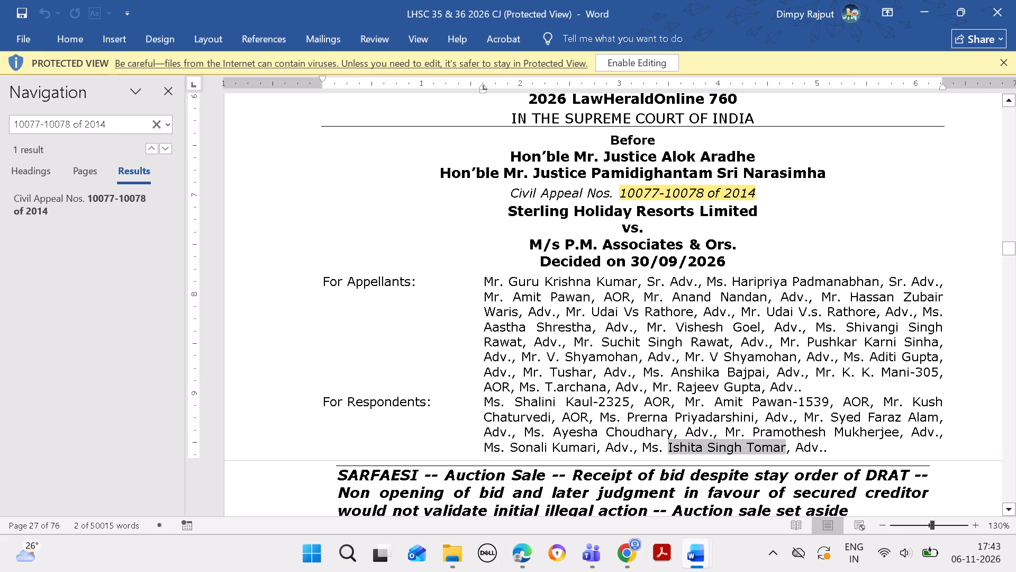
{"action": "key", "text": "ctrl+c"}
In Edge, add the copied ninth respondents' advocate with prefix Ms. and designation ADV, and attach the entry for the respondents.
{"action": "left_click", "coordinate": [520, 553]}
{"action": "scroll", "coordinate": [516, 540], "scroll_direction": "up", "scroll_amount": 4}
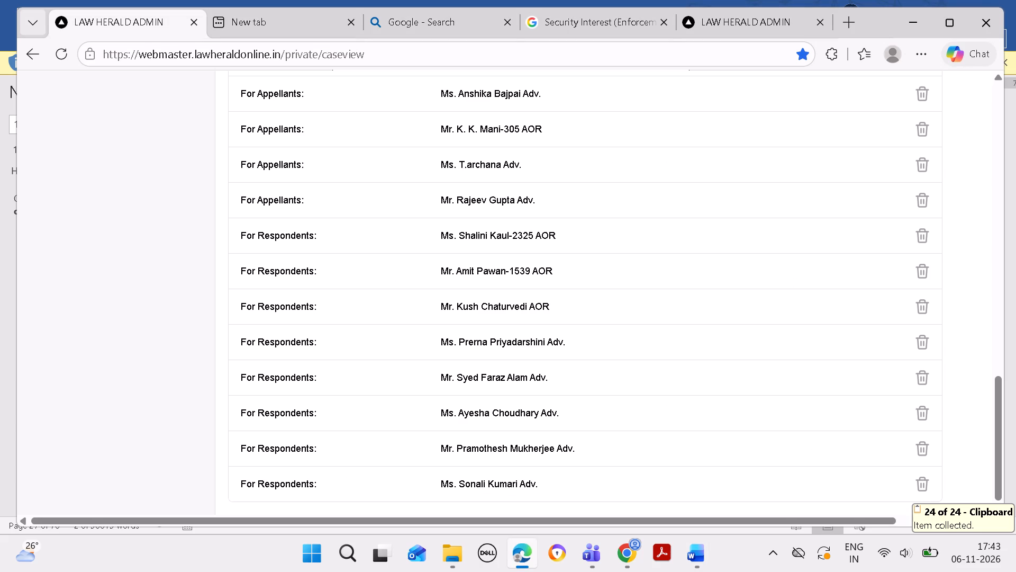
{"action": "scroll", "coordinate": [629, 462], "scroll_direction": "up", "scroll_amount": 4}
{"action": "left_click", "coordinate": [779, 481]}
{"action": "key", "text": "ctrl+v"}
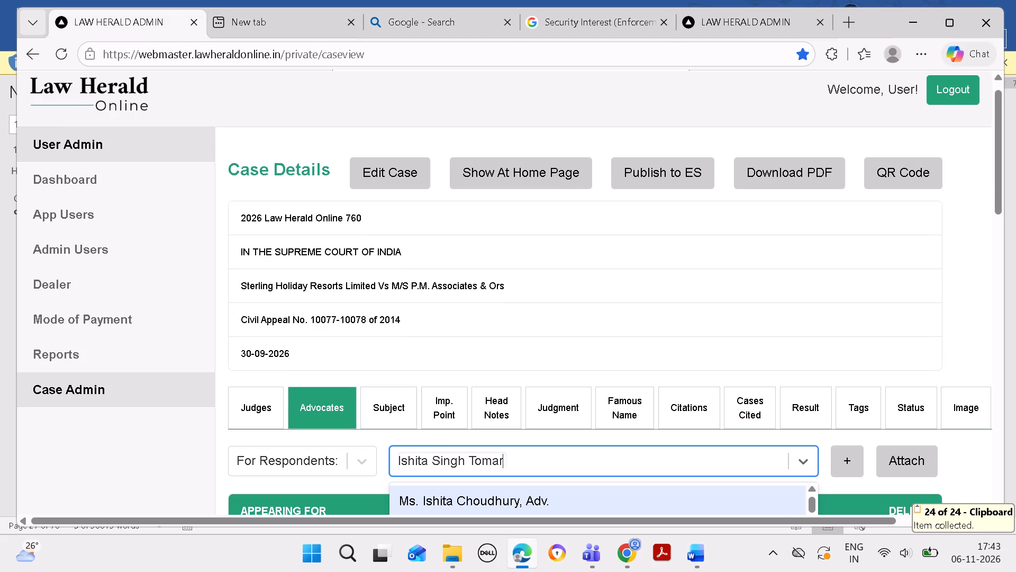
{"action": "left_click", "coordinate": [843, 467]}
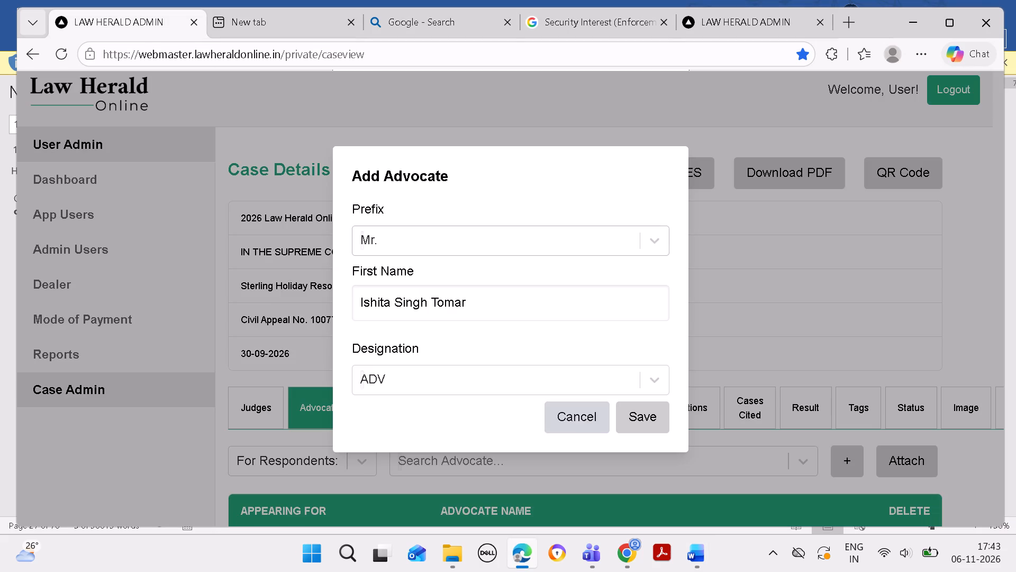
{"action": "left_click", "coordinate": [653, 243]}
{"action": "scroll", "coordinate": [586, 337], "scroll_direction": "down", "scroll_amount": 3}
{"action": "left_click", "coordinate": [575, 364]}
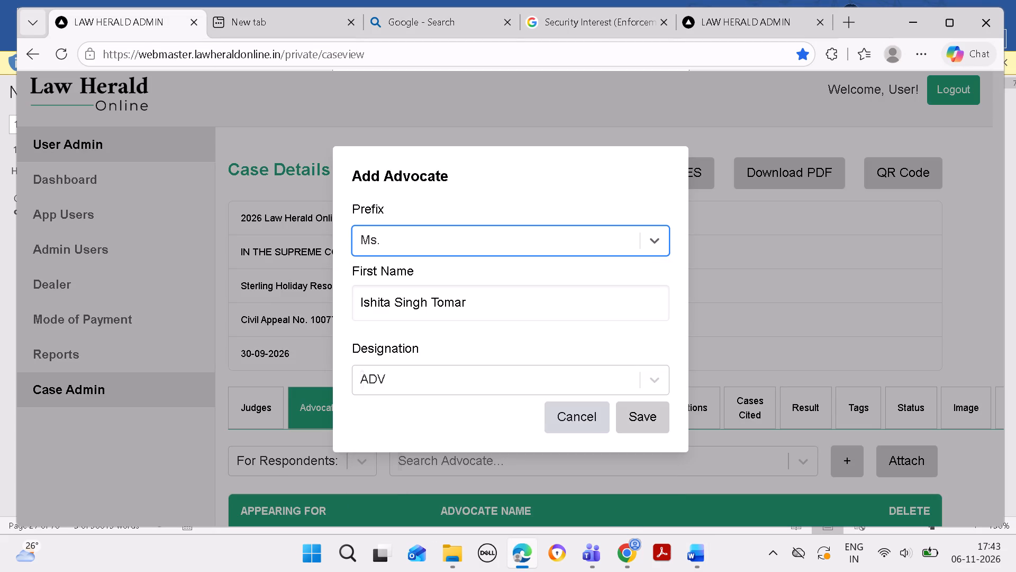
{"action": "left_click", "coordinate": [648, 426]}
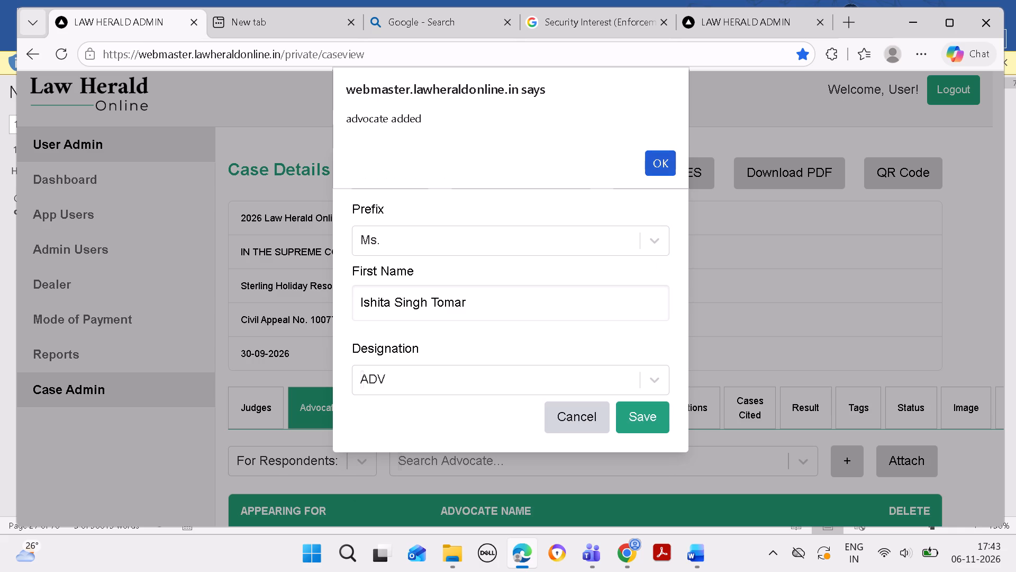
{"action": "left_click", "coordinate": [660, 163]}
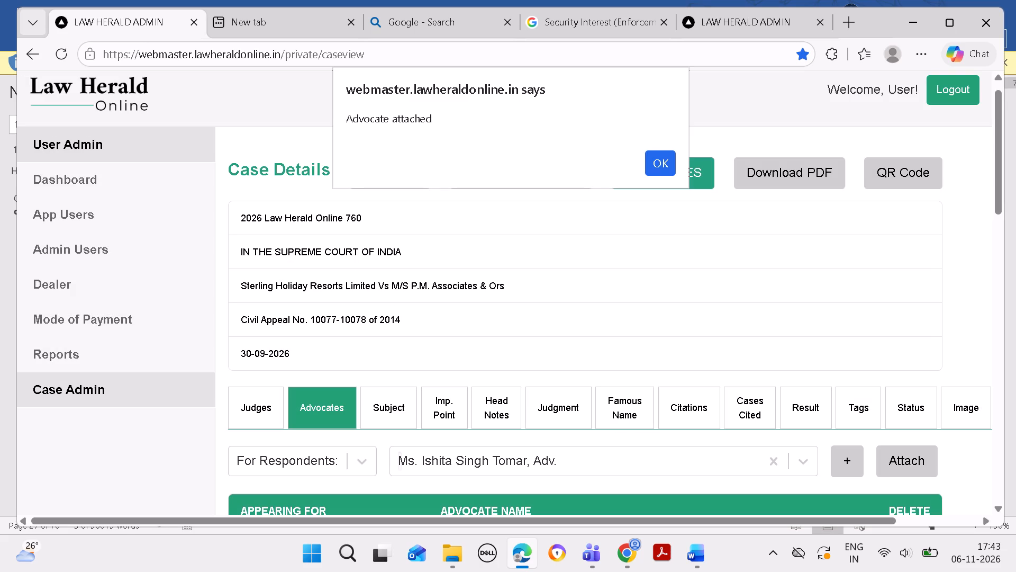
{"action": "left_click", "coordinate": [656, 158]}
{"action": "scroll", "coordinate": [602, 181], "scroll_direction": "down", "scroll_amount": 5}
{"action": "scroll", "coordinate": [597, 350], "scroll_direction": "down", "scroll_amount": 5}
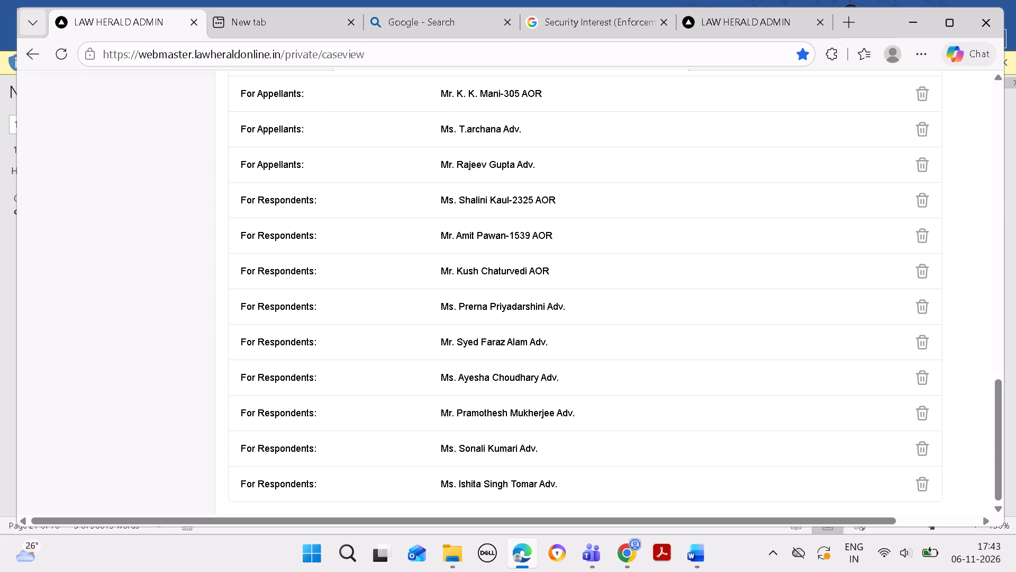
Check the case record's attached advocates against the names listed in LHSC 35 & 36 2026 CJ.
{"action": "left_click", "coordinate": [685, 549]}
{"action": "left_click", "coordinate": [380, 448]}
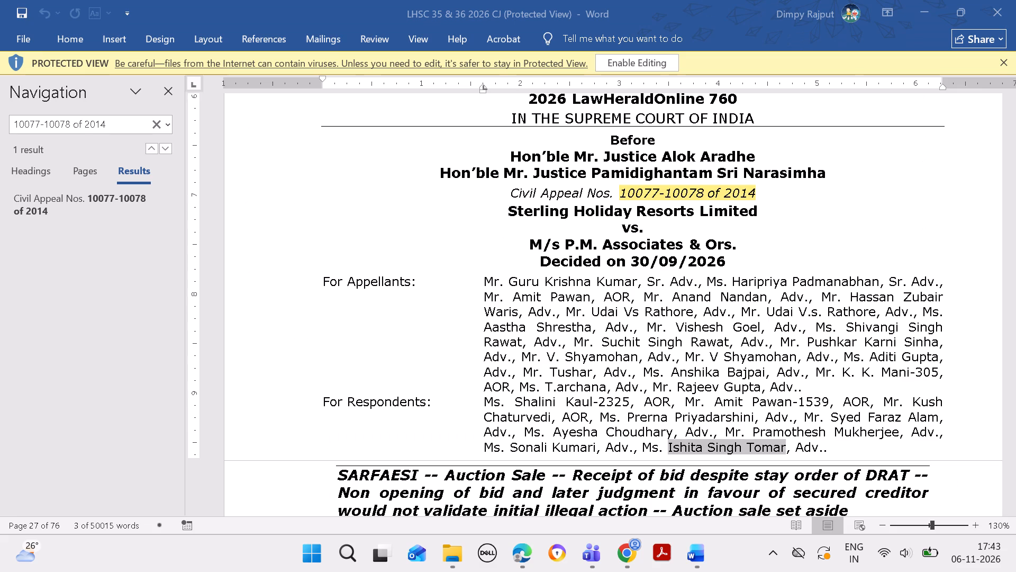
{"action": "left_click", "coordinate": [520, 544]}
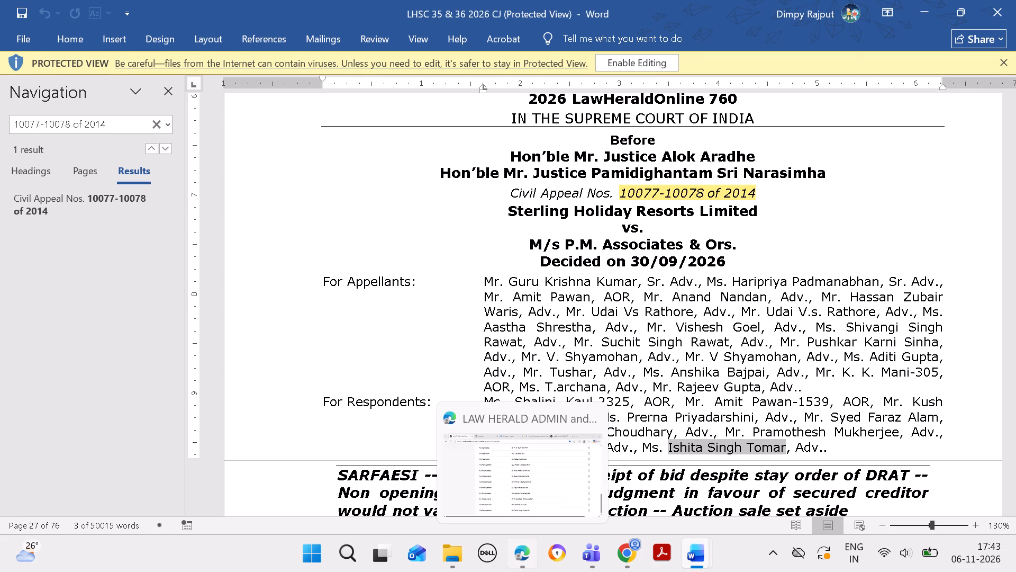
{"action": "scroll", "coordinate": [622, 420], "scroll_direction": "down", "scroll_amount": 2}
{"action": "scroll", "coordinate": [627, 420], "scroll_direction": "up", "scroll_amount": 3}
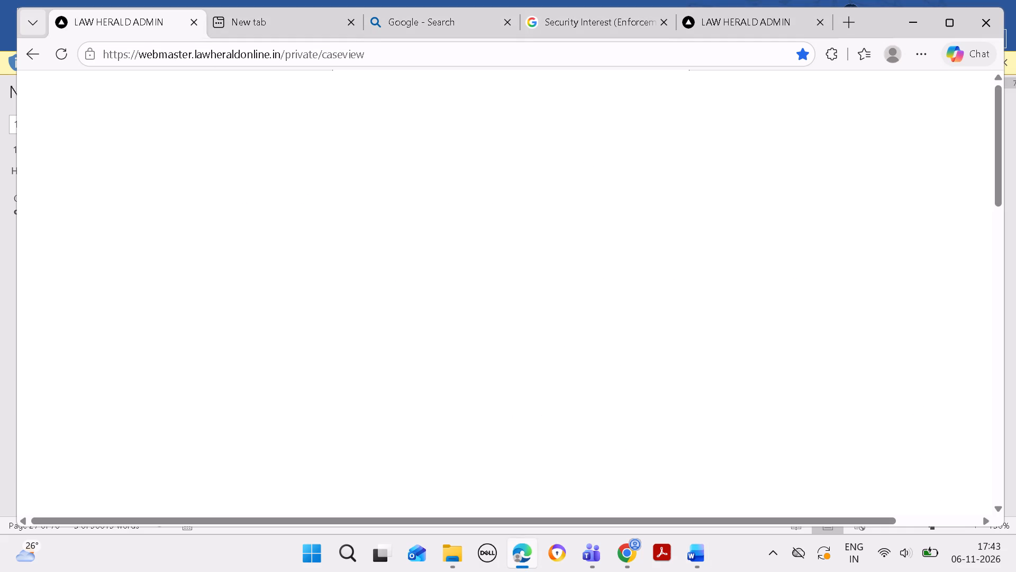
{"action": "scroll", "coordinate": [610, 422], "scroll_direction": "down", "scroll_amount": 2}
{"action": "scroll", "coordinate": [440, 333], "scroll_direction": "up", "scroll_amount": 3}
Review the subjects, important points and headnotes entered in the case record.
{"action": "left_click", "coordinate": [392, 430]}
{"action": "scroll", "coordinate": [400, 419], "scroll_direction": "down", "scroll_amount": 4}
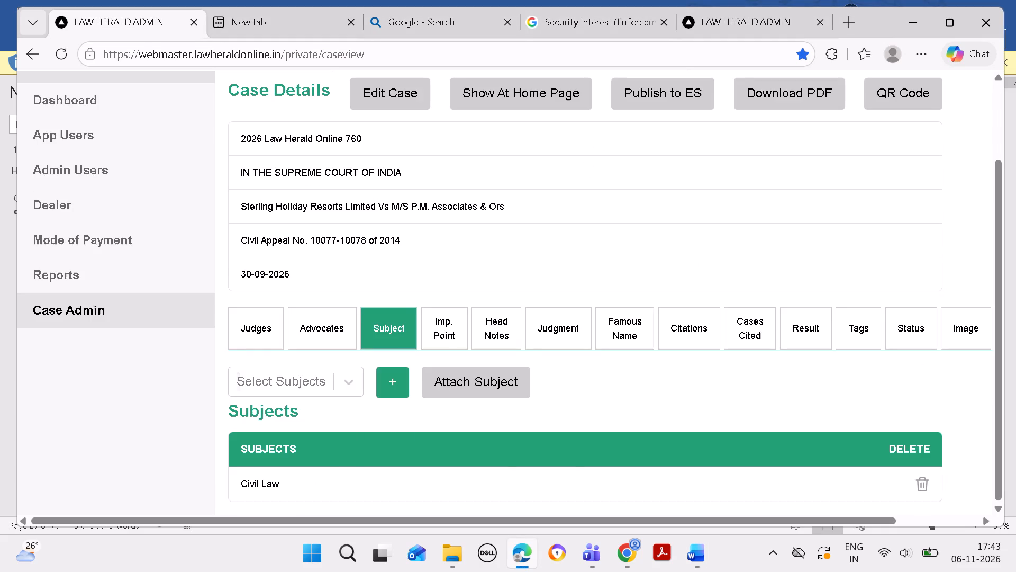
{"action": "left_click", "coordinate": [448, 334]}
{"action": "scroll", "coordinate": [483, 337], "scroll_direction": "down", "scroll_amount": 3}
{"action": "left_click", "coordinate": [492, 292]}
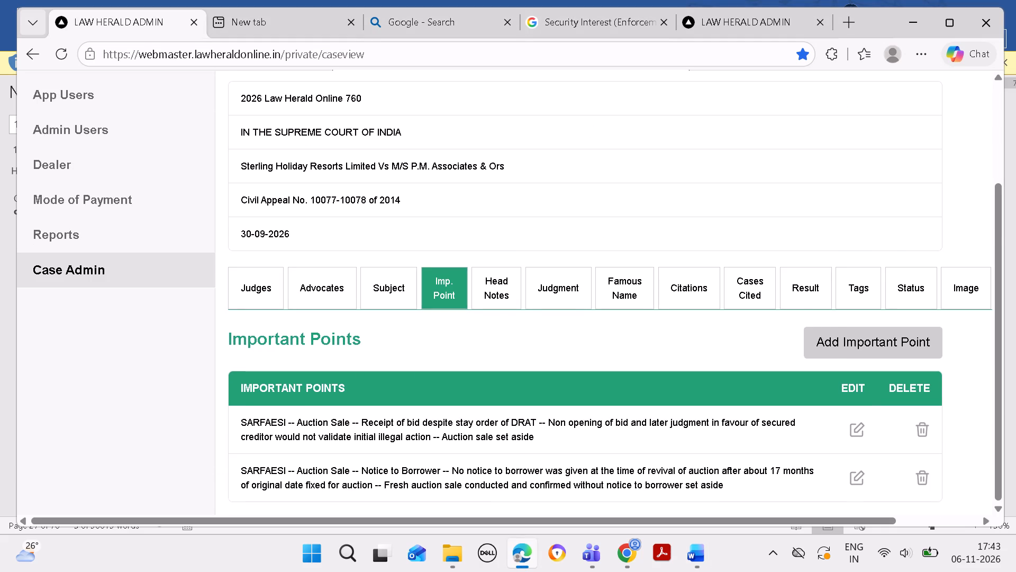
{"action": "scroll", "coordinate": [522, 289], "scroll_direction": "down", "scroll_amount": 2}
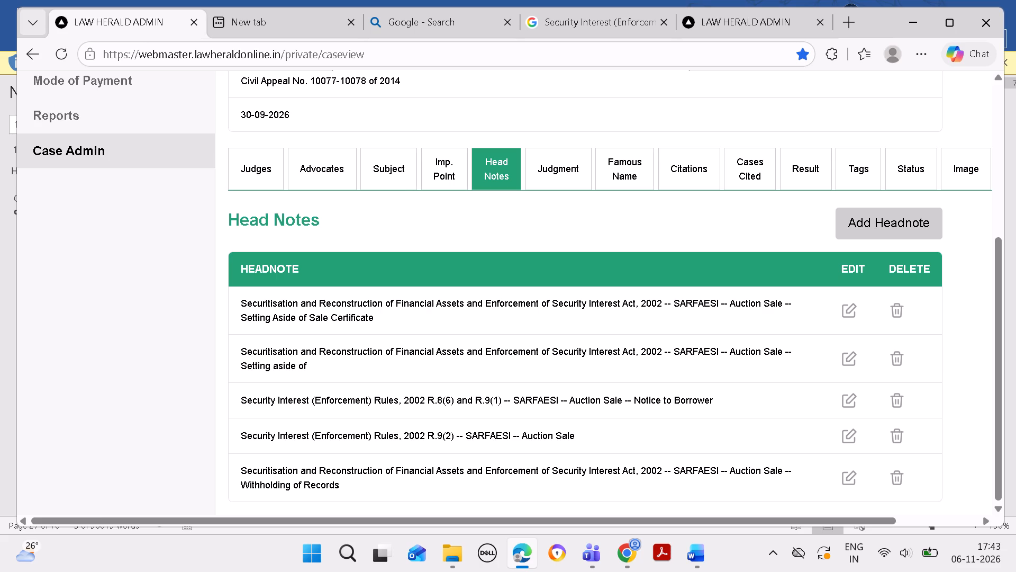
{"action": "left_click", "coordinate": [702, 561]}
{"action": "left_click", "coordinate": [461, 477]}
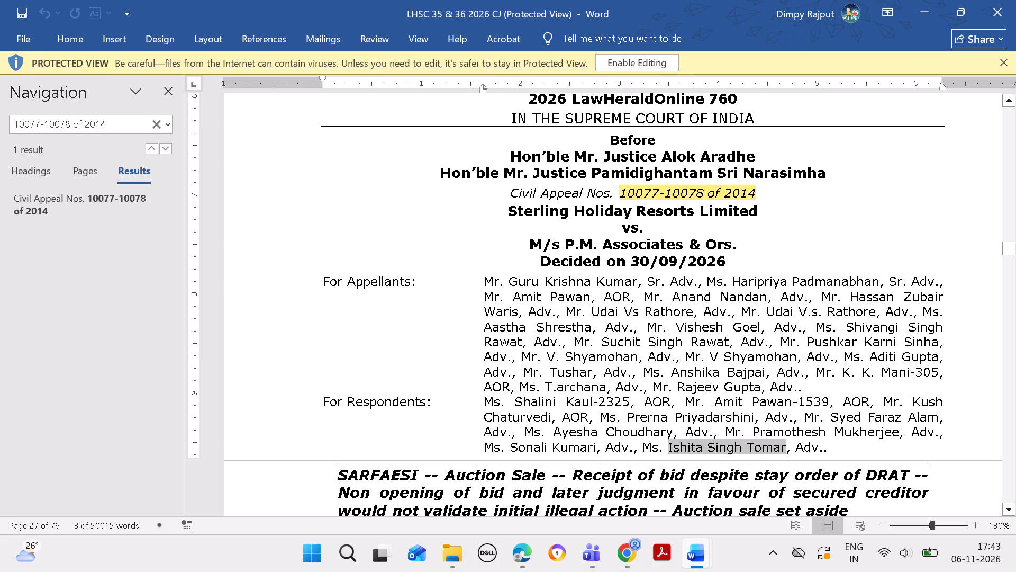
{"action": "left_click_drag", "start_coordinate": [579, 460], "coordinate": [611, 454]}
{"action": "key", "text": "Down"}
{"action": "key", "text": "Down"}
{"action": "key", "text": "Down"}
{"action": "key", "text": "Down"}
{"action": "key", "text": "Down"}
{"action": "key", "text": "Down"}
{"action": "key", "text": "Down"}
{"action": "key", "text": "Down"}
{"action": "key", "text": "Down"}
{"action": "key", "text": "Down"}
{"action": "key", "text": "Down"}
{"action": "key", "text": "Down"}
{"action": "key", "text": "Down"}
{"action": "key", "text": "Down"}
{"action": "key", "text": "Down"}
{"action": "key", "text": "Down"}
{"action": "key", "text": "Down"}
{"action": "key", "text": "Down"}
{"action": "key", "text": "Down"}
{"action": "key", "text": "Down"}
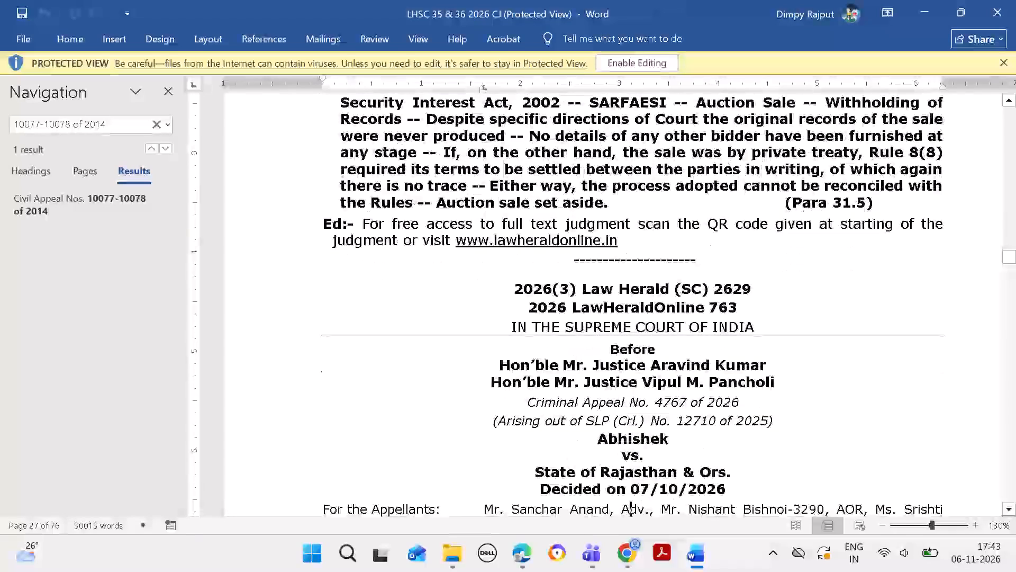
{"action": "key", "text": "Up"}
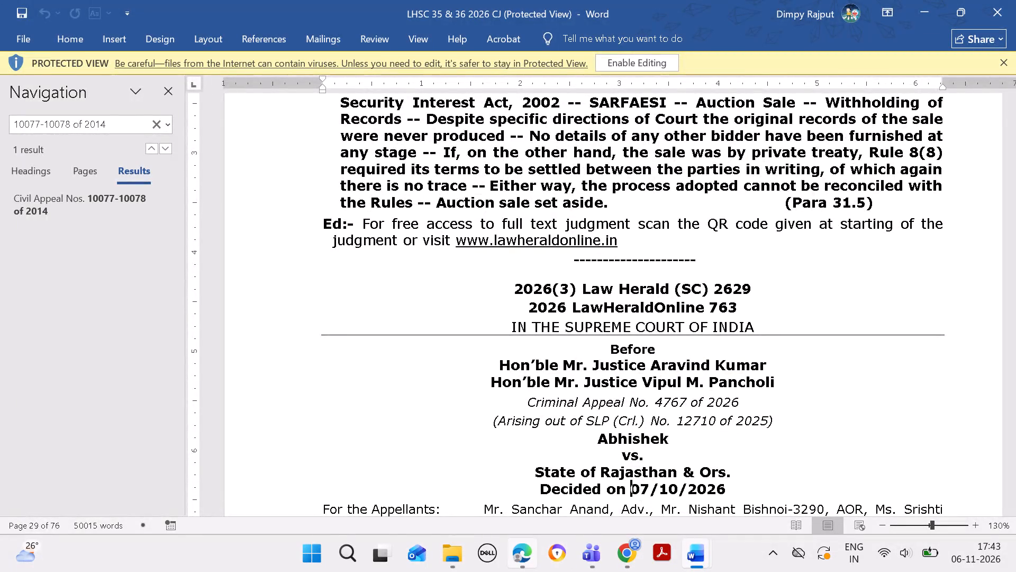
{"action": "left_click", "coordinate": [514, 557]}
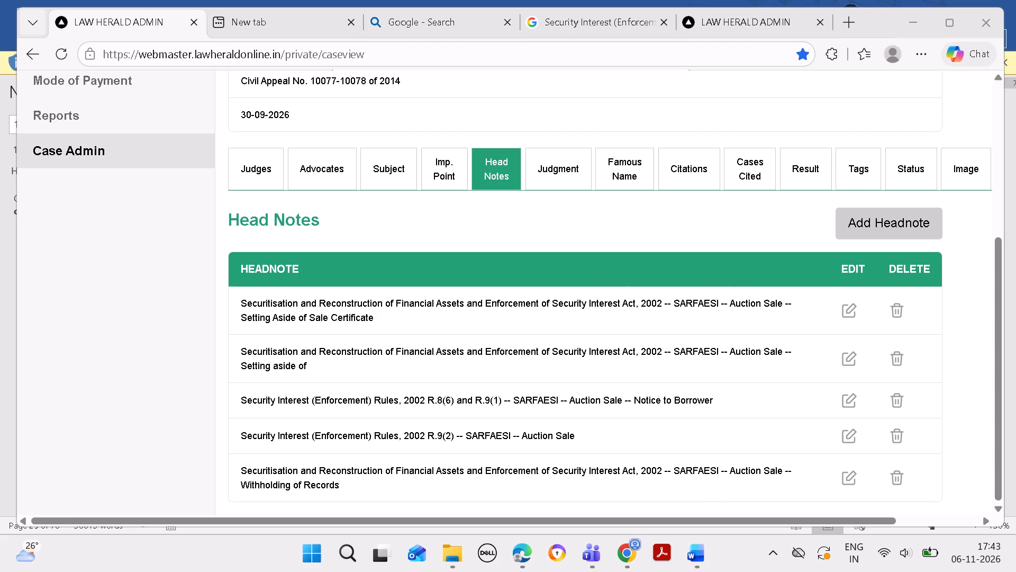
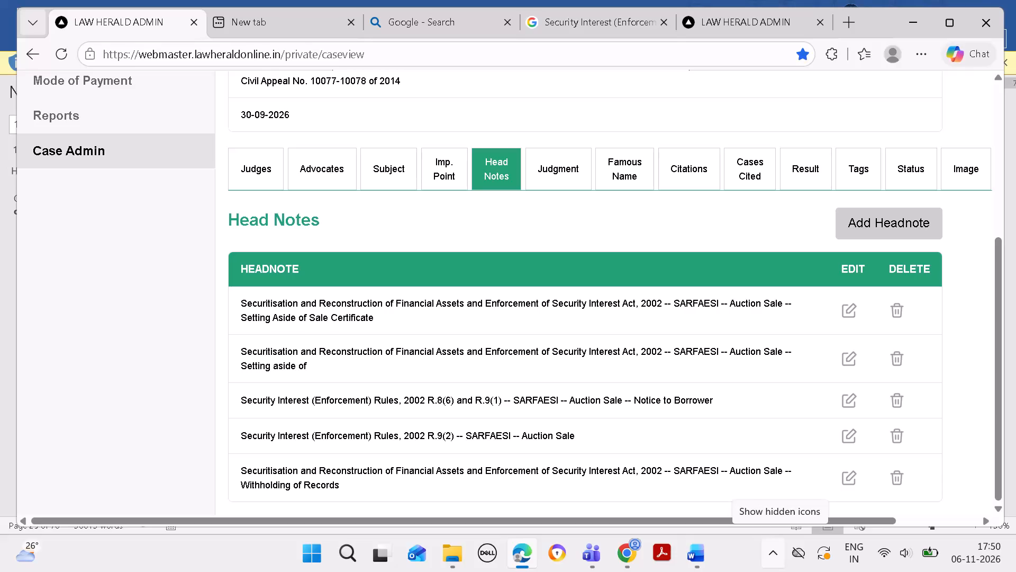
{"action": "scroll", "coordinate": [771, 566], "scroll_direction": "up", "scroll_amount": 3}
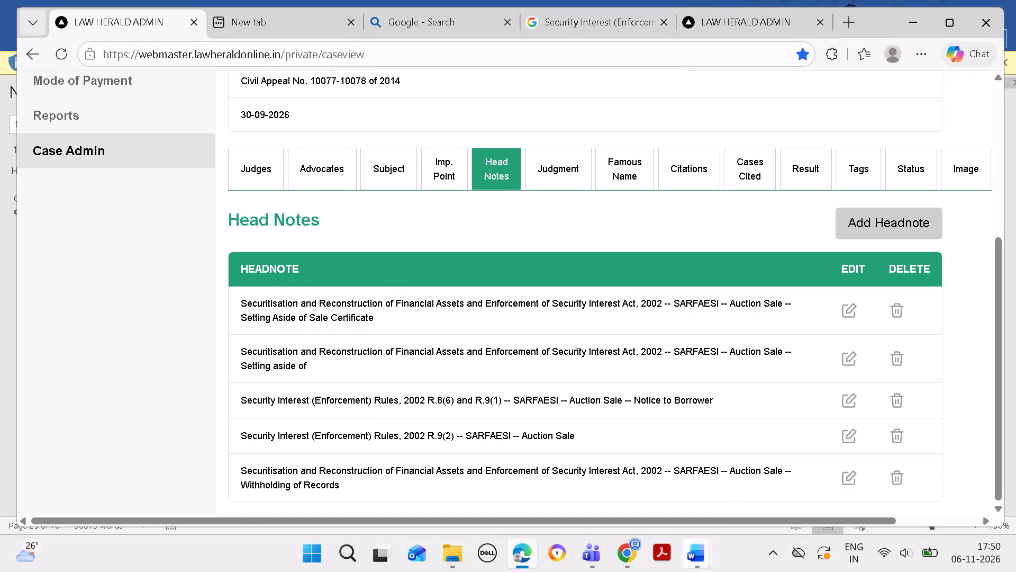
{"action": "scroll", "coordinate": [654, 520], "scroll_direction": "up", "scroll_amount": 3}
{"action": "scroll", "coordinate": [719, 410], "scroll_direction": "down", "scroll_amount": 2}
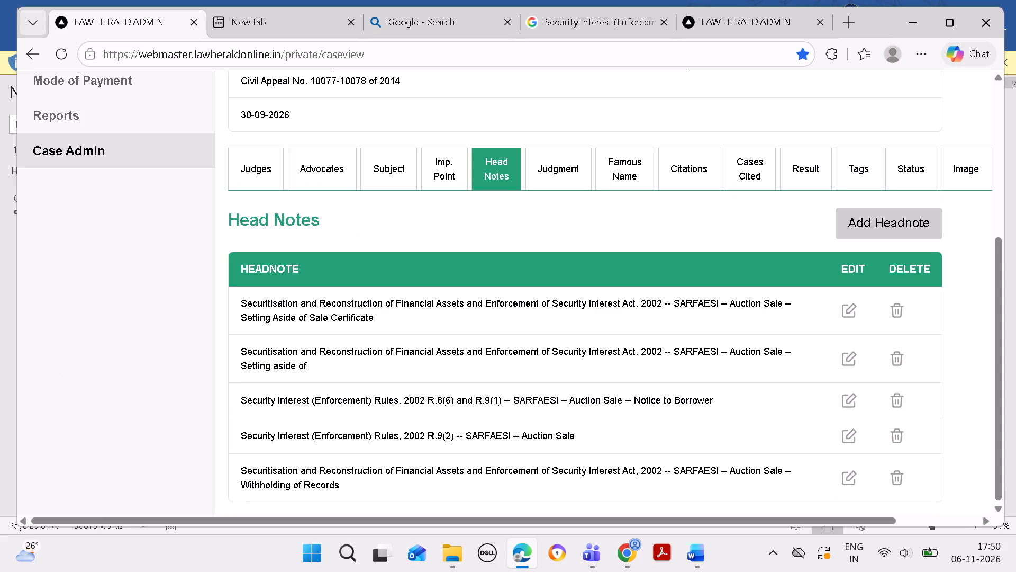
View the Word document 4469 of 2026, return to Edge and try searching the cases with "4469 of 2026" as the case number.
{"action": "left_click", "coordinate": [700, 543]}
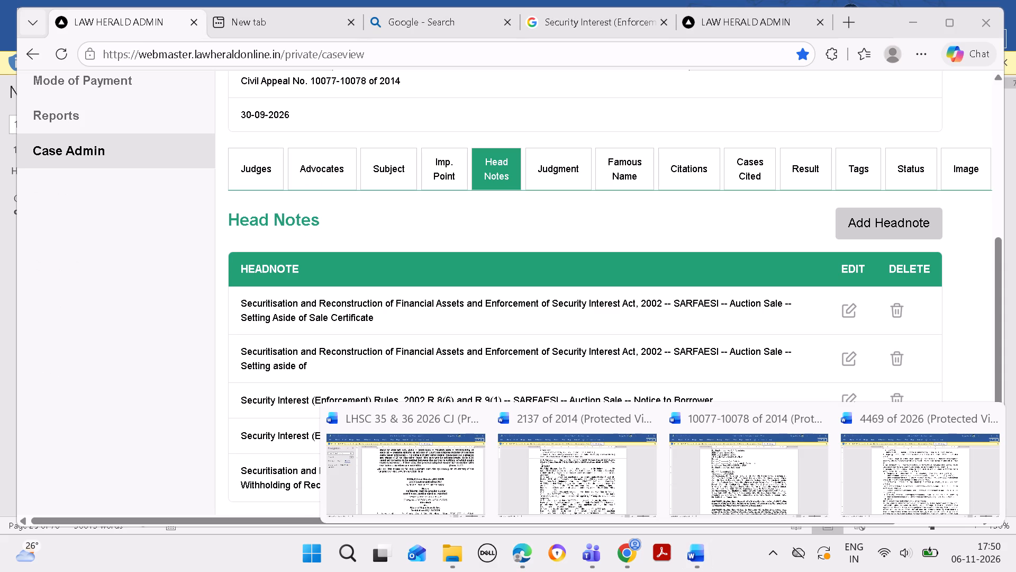
{"action": "left_click", "coordinate": [926, 468]}
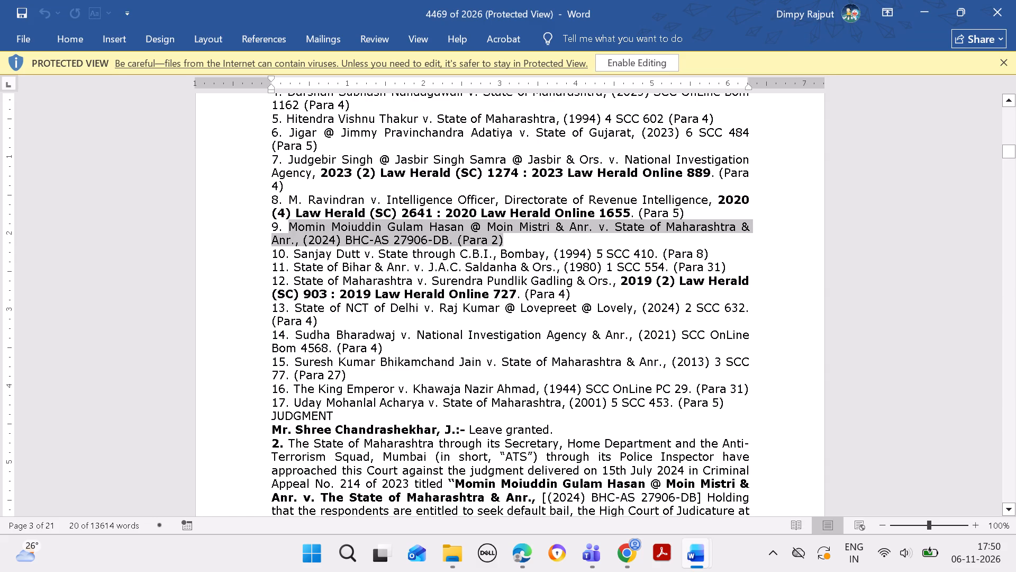
{"action": "left_click", "coordinate": [528, 552]}
{"action": "left_click", "coordinate": [114, 166]}
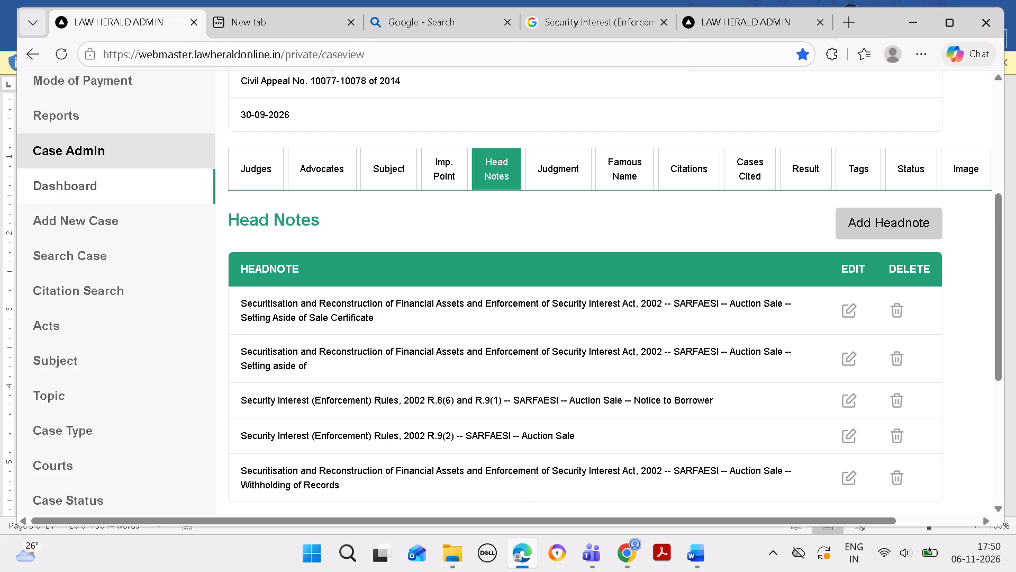
{"action": "left_click", "coordinate": [89, 252]}
{"action": "left_click", "coordinate": [328, 207]}
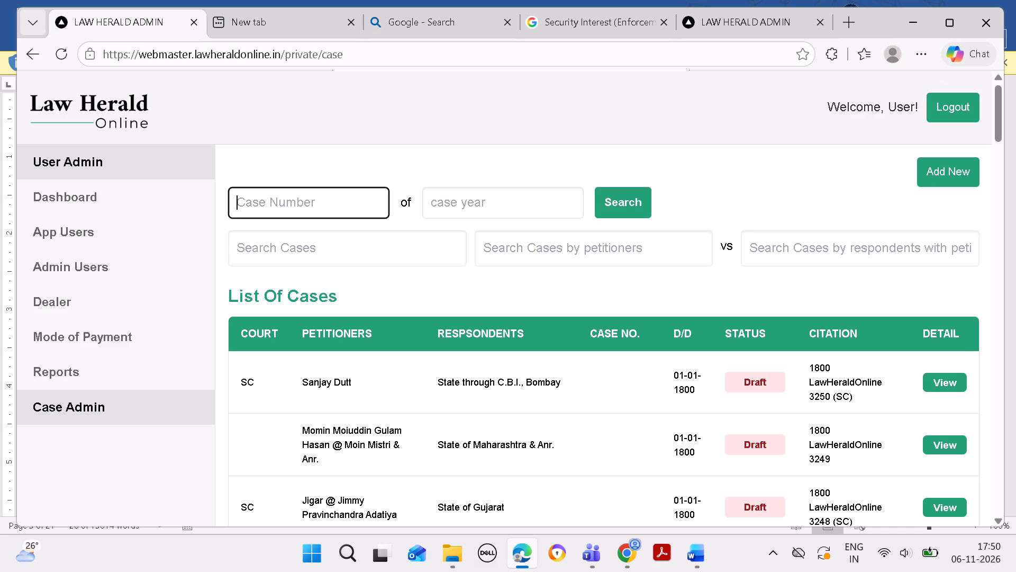
{"action": "left_click", "coordinate": [328, 207]}
{"action": "type", "text": "4469"}
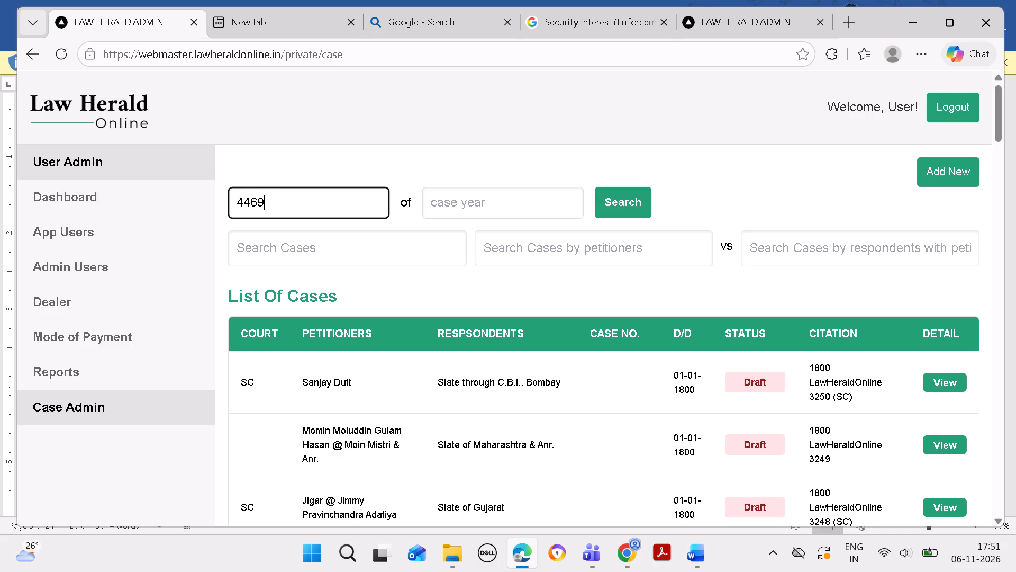
{"action": "key", "text": "space"}
{"action": "type", "text": "of 2026"}
{"action": "left_click", "coordinate": [605, 195]}
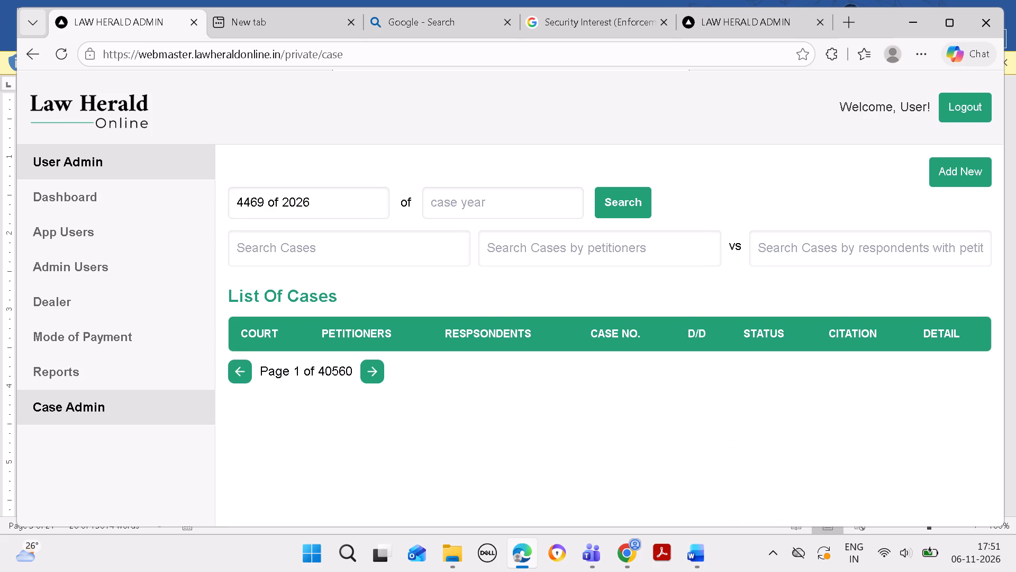
Search the cases by case number 4469 and year 2026, and open the record of Criminal Appeal No. 4469 of 2026.
{"action": "left_click", "coordinate": [341, 197]}
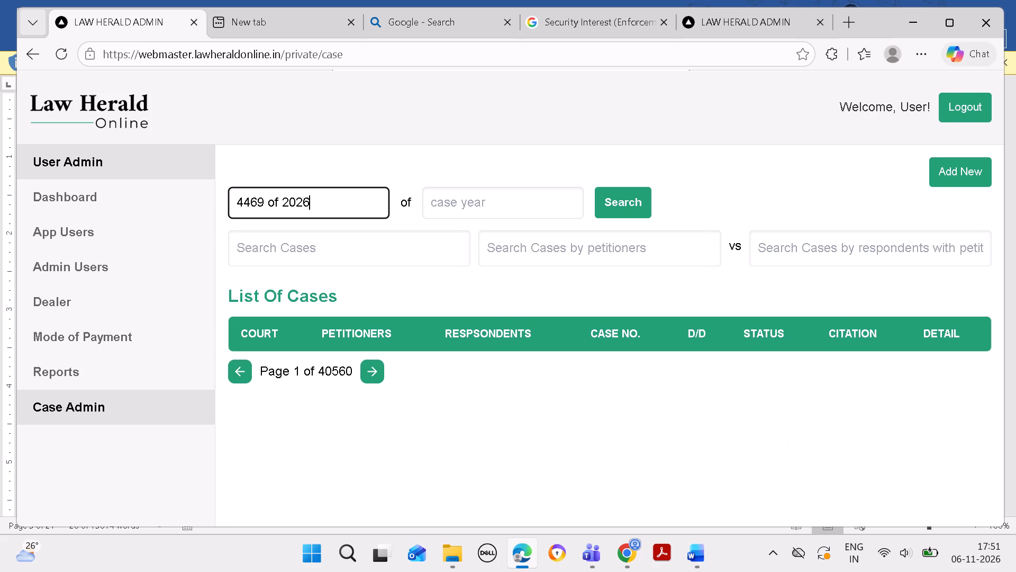
{"action": "left_click", "coordinate": [443, 202]}
{"action": "type", "text": "2026"}
{"action": "left_click", "coordinate": [355, 195]}
{"action": "key", "text": "BackSpace"}
{"action": "key", "text": "BackSpace"}
{"action": "key", "text": "BackSpace"}
{"action": "key", "text": "BackSpace"}
{"action": "key", "text": "BackSpace"}
{"action": "key", "text": "BackSpace"}
{"action": "key", "text": "BackSpace"}
{"action": "key", "text": "BackSpace"}
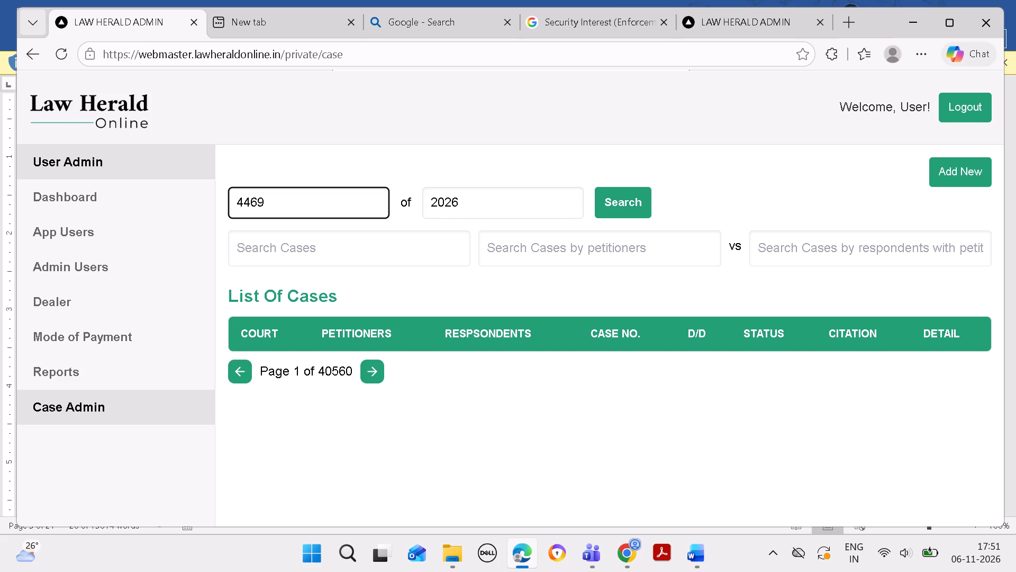
{"action": "left_click", "coordinate": [620, 201]}
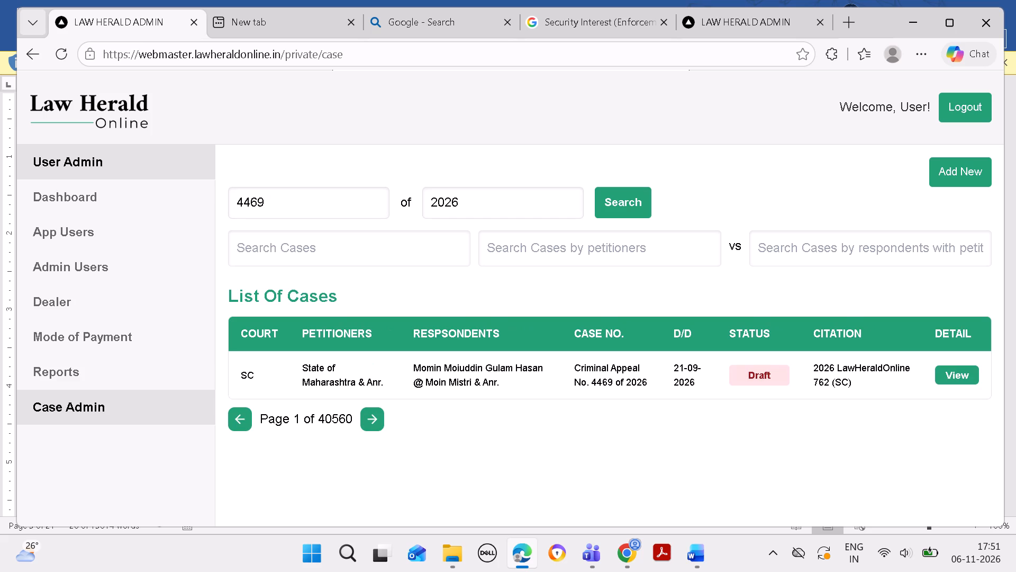
{"action": "left_click", "coordinate": [957, 382]}
Check the record's attached cited cases against the numbered case list in the Word document 4469 of 2026.
{"action": "scroll", "coordinate": [746, 362], "scroll_direction": "down", "scroll_amount": 4}
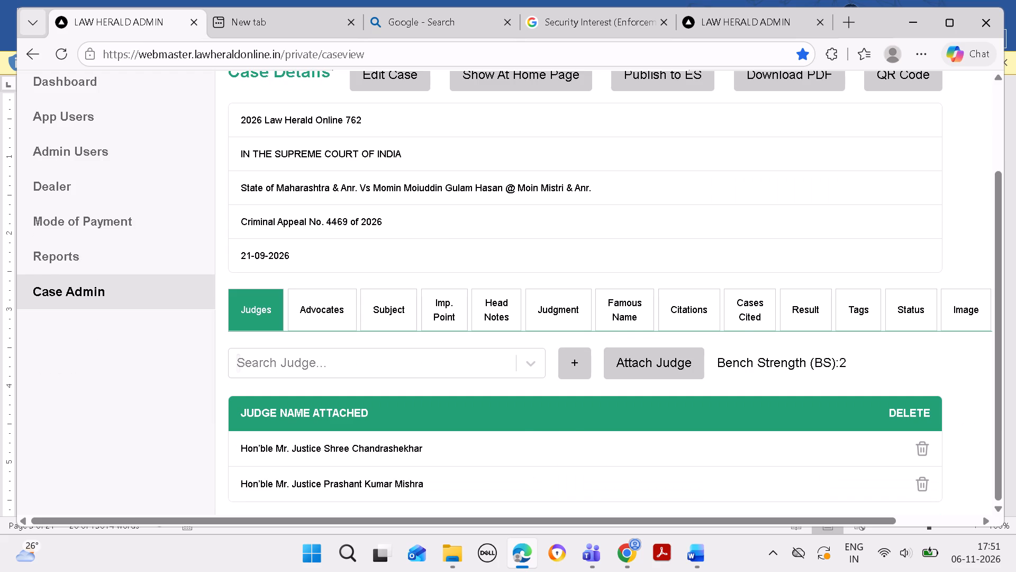
{"action": "left_click", "coordinate": [679, 311]}
{"action": "scroll", "coordinate": [686, 311], "scroll_direction": "down", "scroll_amount": 4}
{"action": "left_click", "coordinate": [740, 348]}
{"action": "scroll", "coordinate": [706, 341], "scroll_direction": "down", "scroll_amount": 6}
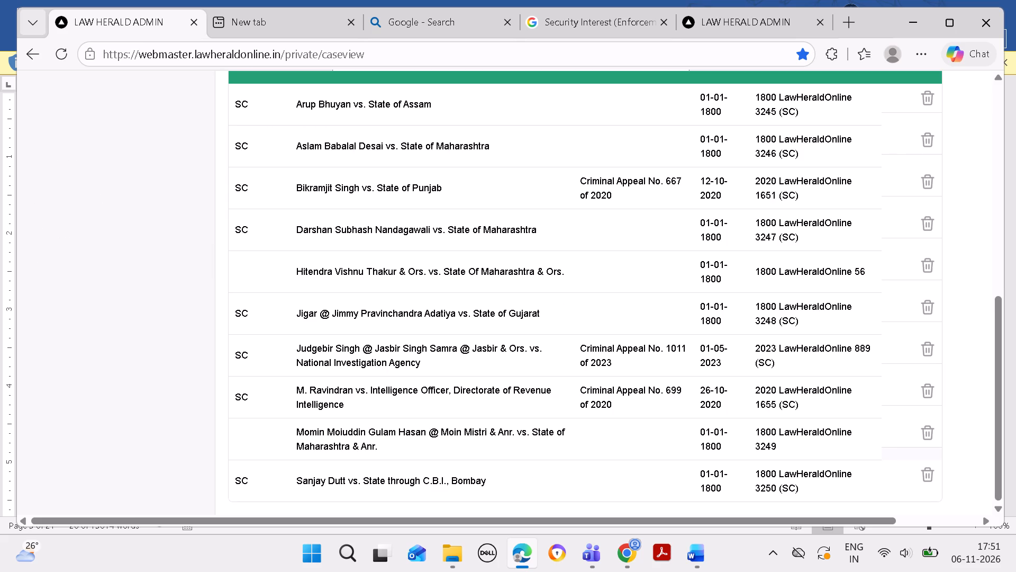
{"action": "left_click", "coordinate": [703, 550]}
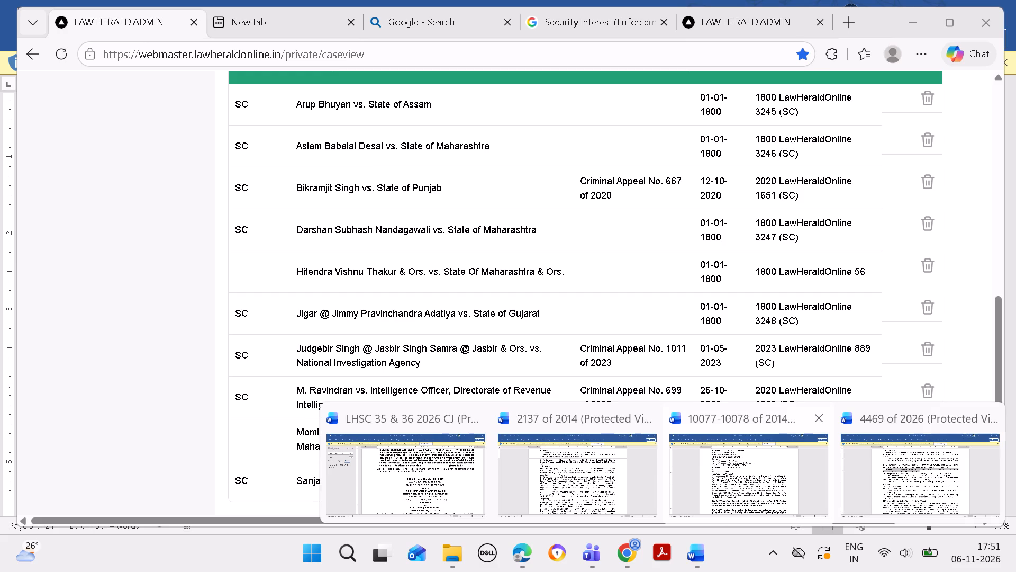
{"action": "left_click", "coordinate": [872, 481]}
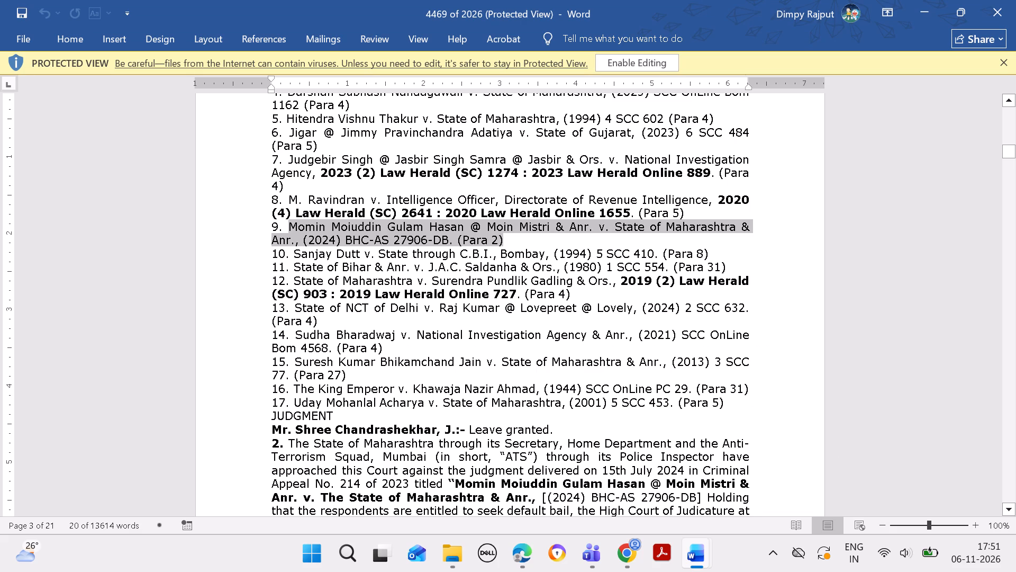
{"action": "left_click", "coordinate": [530, 550]}
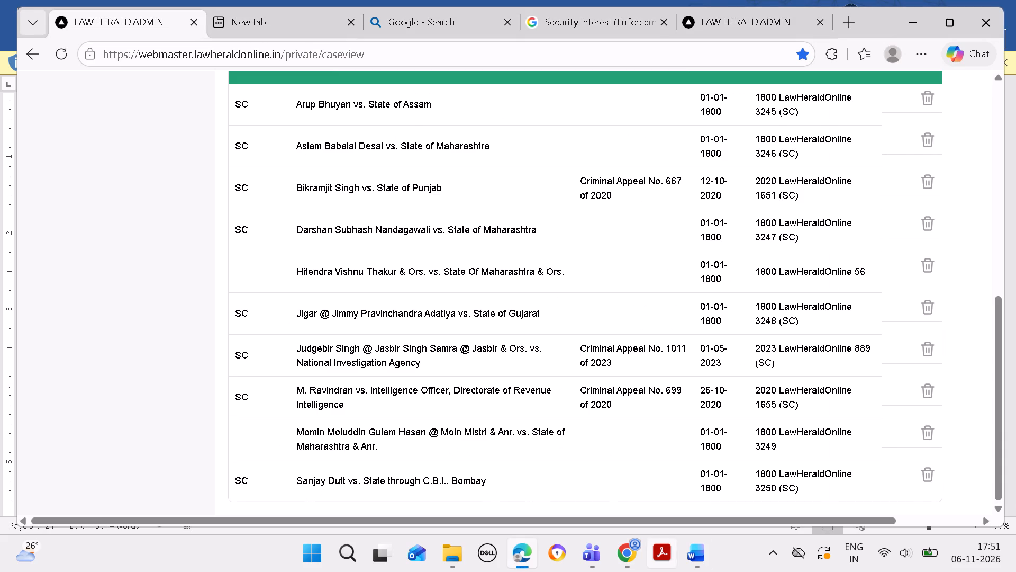
Copy "State of Bihar" from cited case 11 in the Word document 4469 of 2026 and search by that petitioner in Edge's cited-case search.
{"action": "left_click", "coordinate": [684, 553]}
{"action": "left_click", "coordinate": [870, 482]}
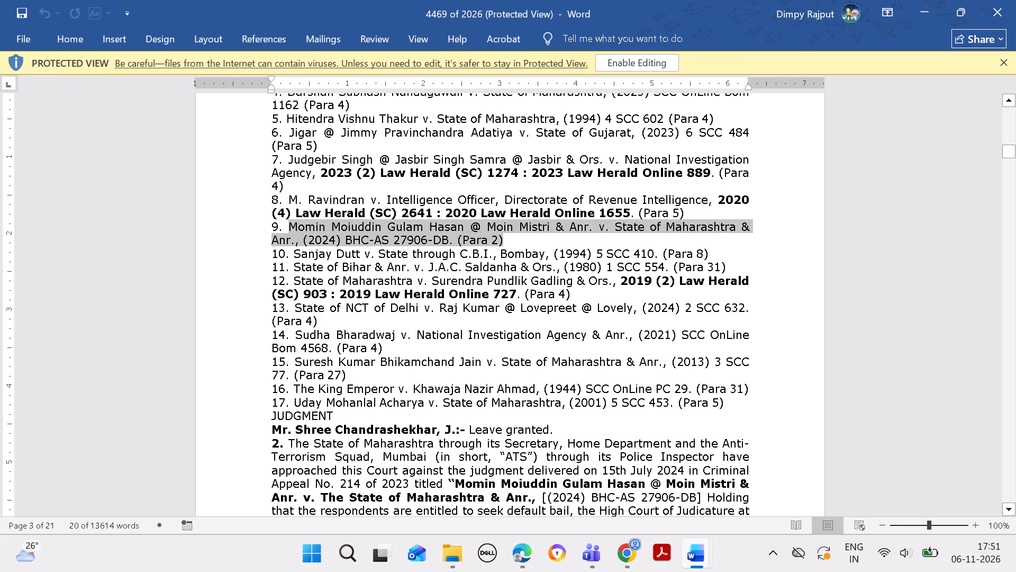
{"action": "left_click_drag", "start_coordinate": [296, 267], "coordinate": [366, 272]}
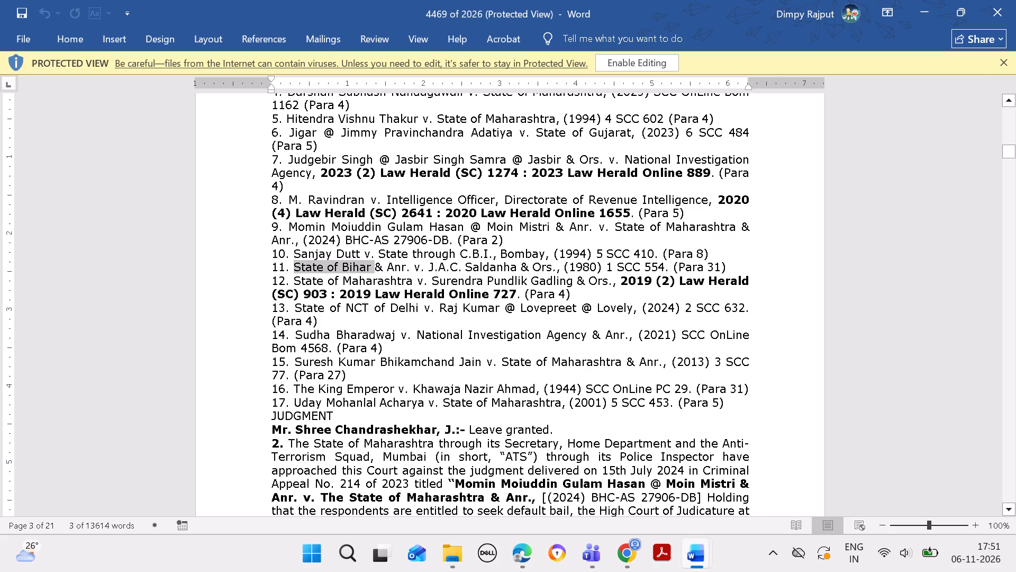
{"action": "key", "text": "ctrl+c"}
{"action": "left_click", "coordinate": [524, 555]}
{"action": "scroll", "coordinate": [456, 506], "scroll_direction": "down", "scroll_amount": 1}
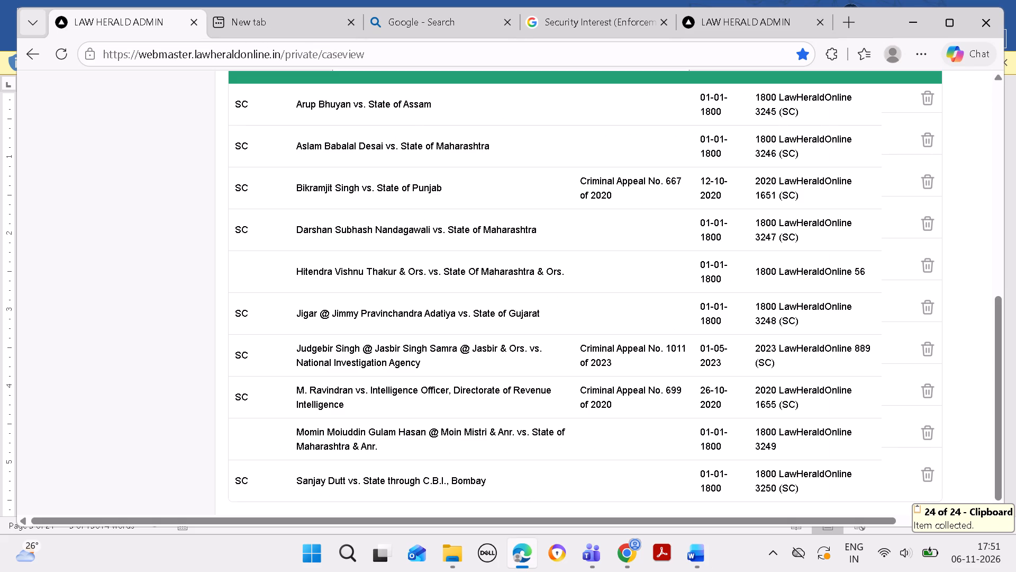
{"action": "scroll", "coordinate": [460, 511], "scroll_direction": "down", "scroll_amount": 2}
{"action": "scroll", "coordinate": [403, 445], "scroll_direction": "up", "scroll_amount": 3}
{"action": "left_click", "coordinate": [311, 474]}
{"action": "left_click", "coordinate": [495, 156]}
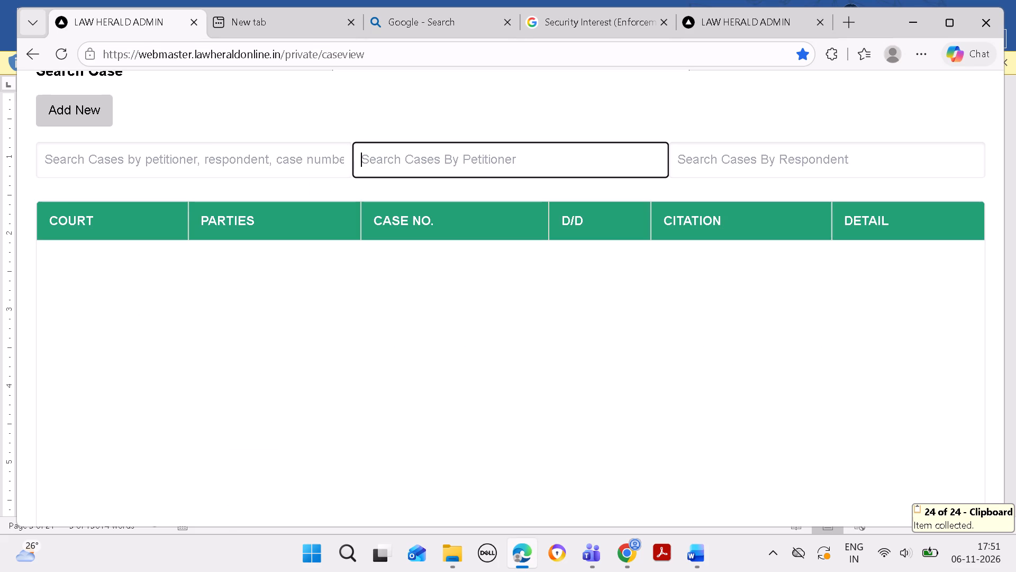
{"action": "key", "text": "ctrl+v"}
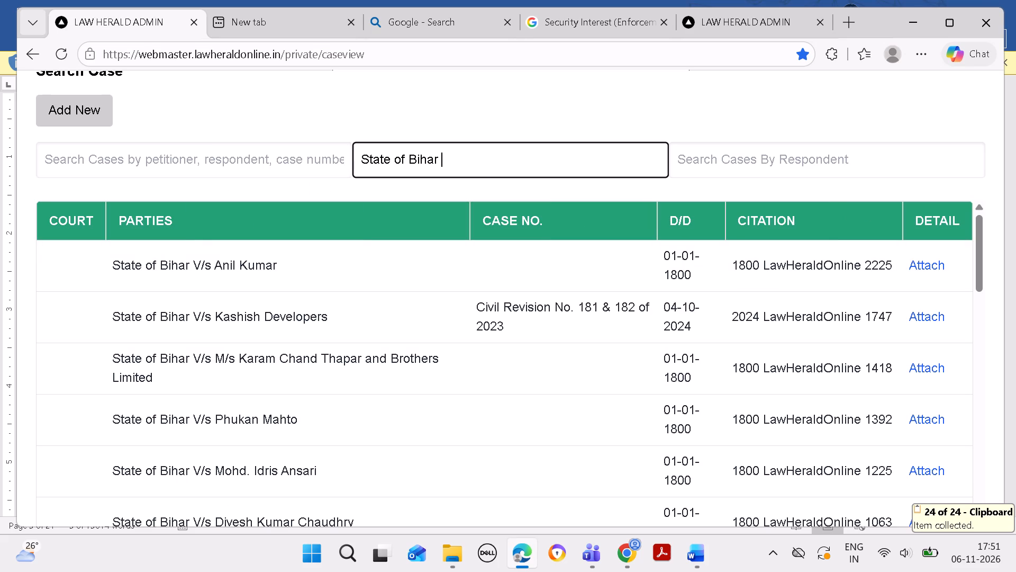
Copy the respondent of cited case 11 from Word, search by it in Edge, and attach the matching case, Law Herald Online 4357 (SC).
{"action": "left_click", "coordinate": [713, 555]}
{"action": "left_click", "coordinate": [672, 553]}
{"action": "left_click", "coordinate": [692, 555]}
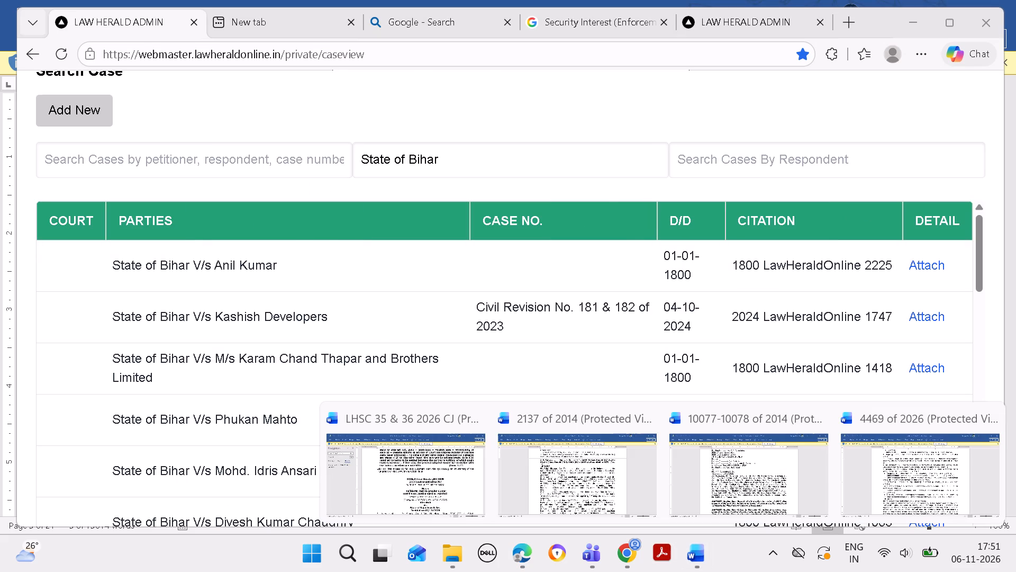
{"action": "left_click", "coordinate": [879, 471]}
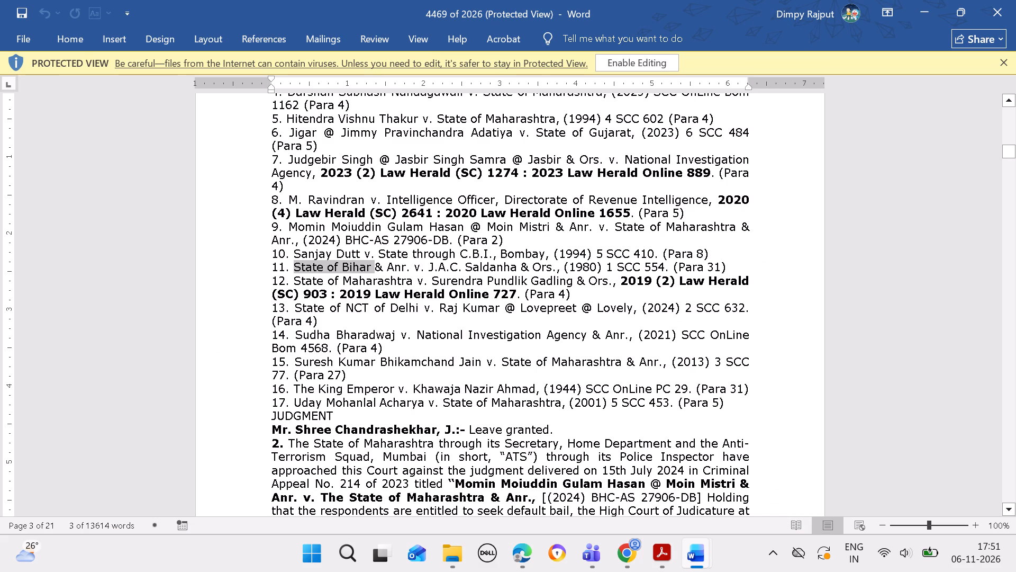
{"action": "left_click_drag", "start_coordinate": [430, 265], "coordinate": [492, 264]}
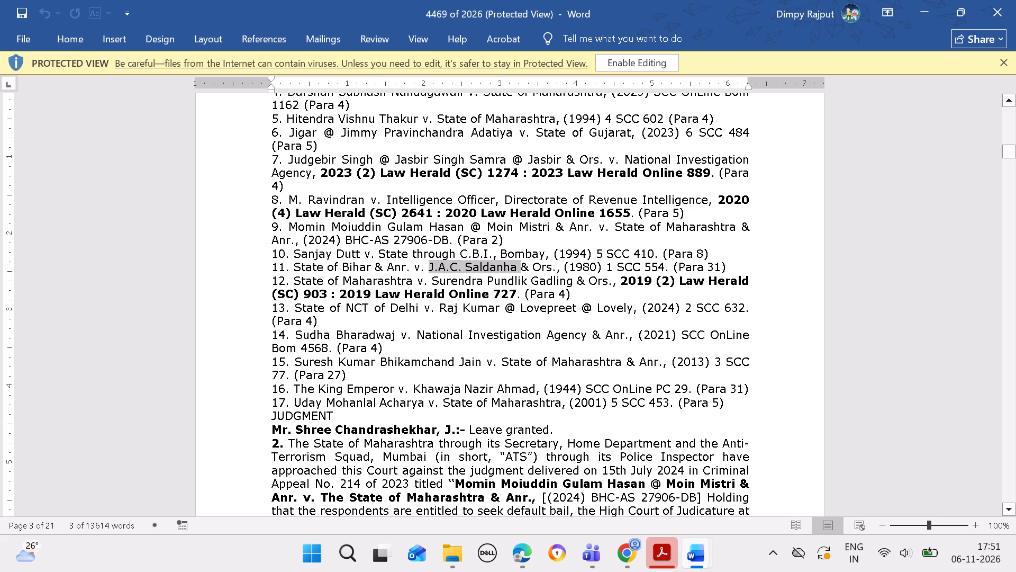
{"action": "key", "text": "ctrl+c"}
{"action": "left_click", "coordinate": [513, 560]}
{"action": "left_click", "coordinate": [710, 165]}
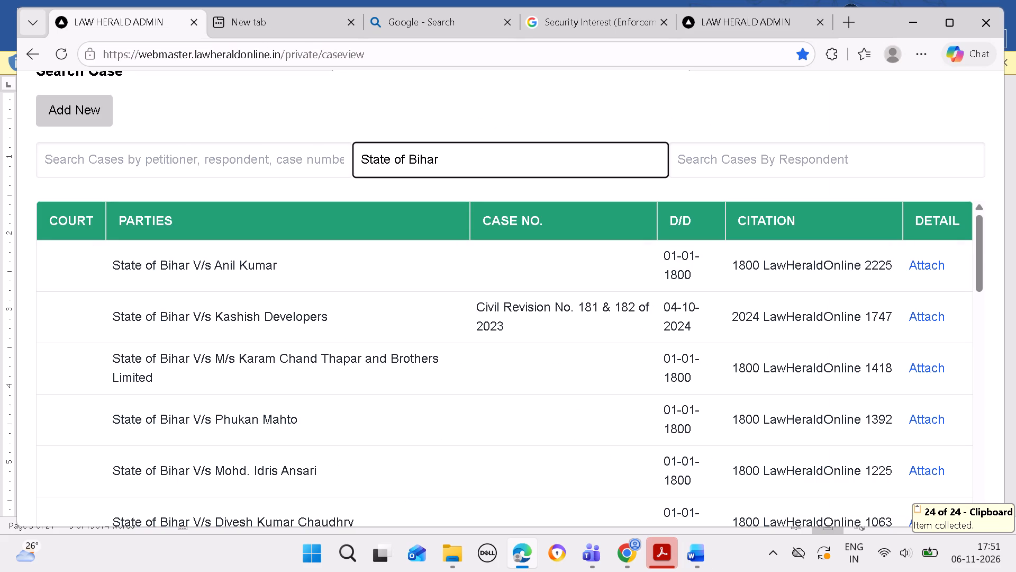
{"action": "key", "text": "ctrl+v"}
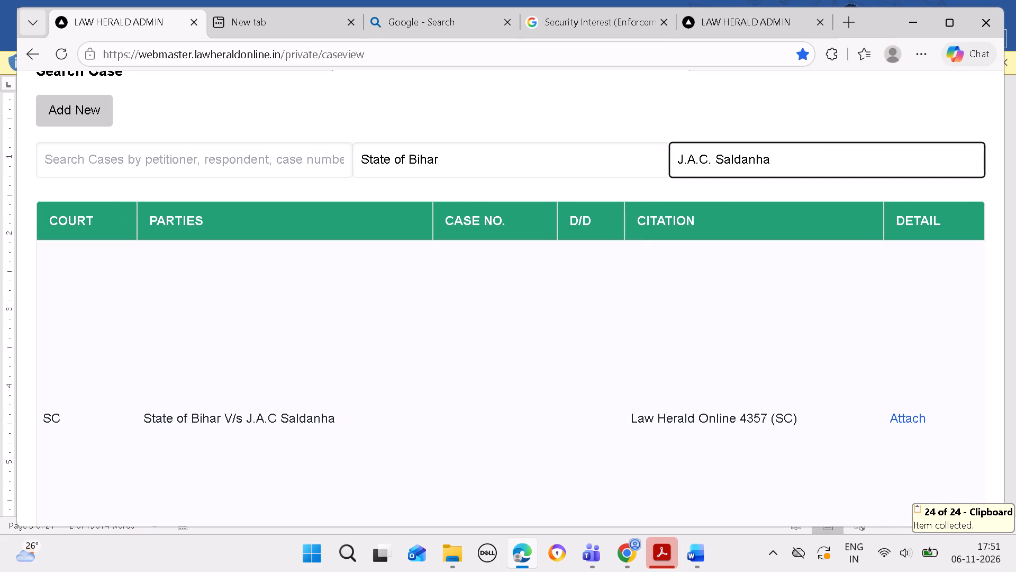
{"action": "left_click", "coordinate": [895, 422]}
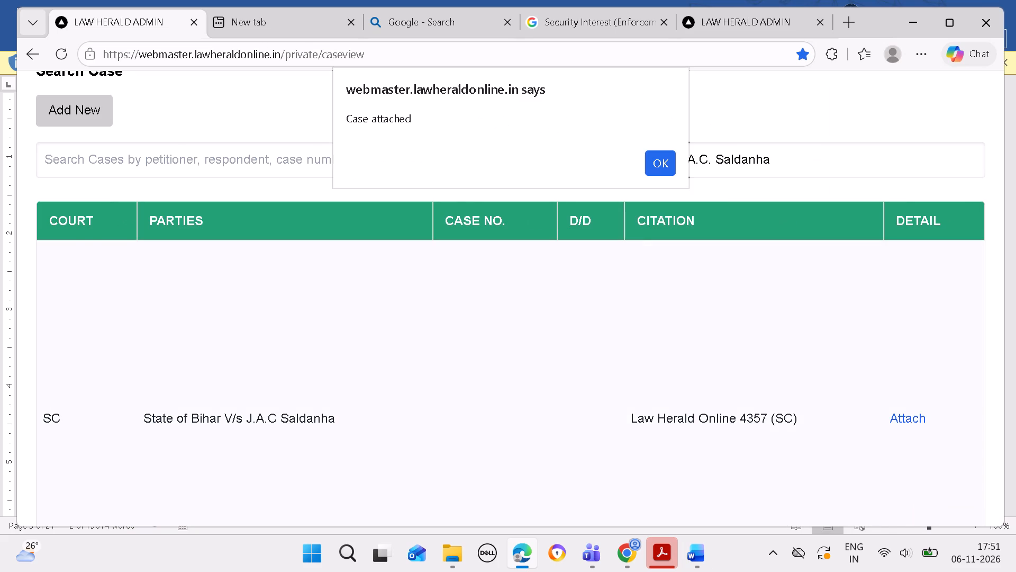
{"action": "left_click", "coordinate": [663, 172]}
{"action": "scroll", "coordinate": [689, 368], "scroll_direction": "down", "scroll_amount": 8}
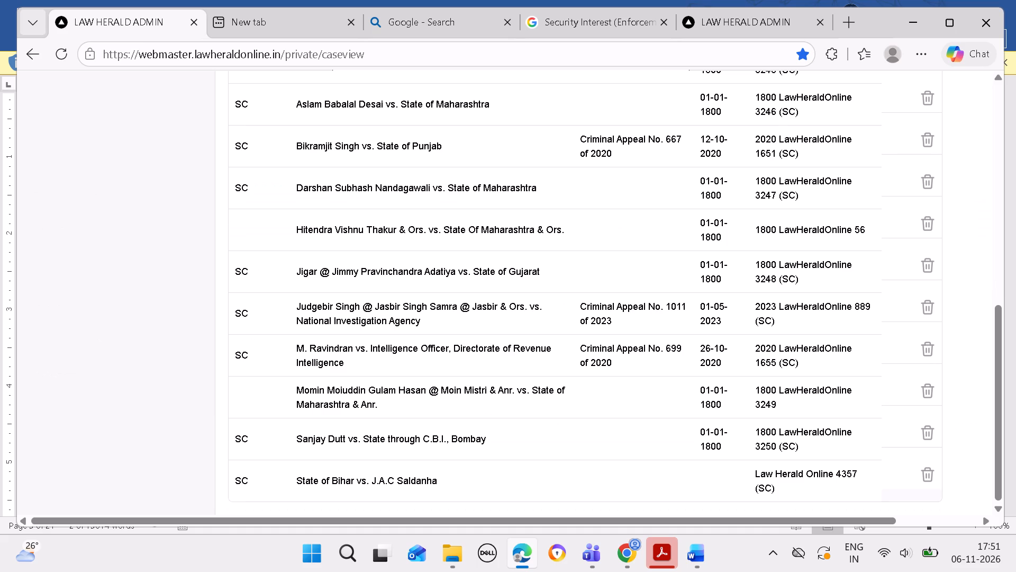
Copy "State of Maharashtra" from cited case 12 in Word, clear the previous party names in Edge's cited-case search, and search by the copied petitioner.
{"action": "left_click", "coordinate": [698, 549]}
{"action": "left_click", "coordinate": [884, 482]}
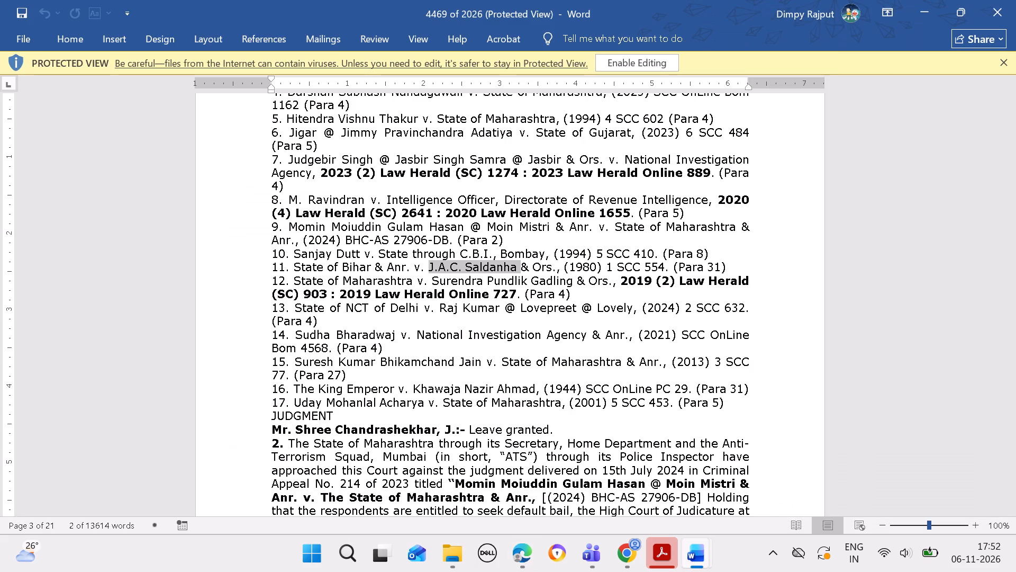
{"action": "left_click_drag", "start_coordinate": [294, 278], "coordinate": [364, 273]}
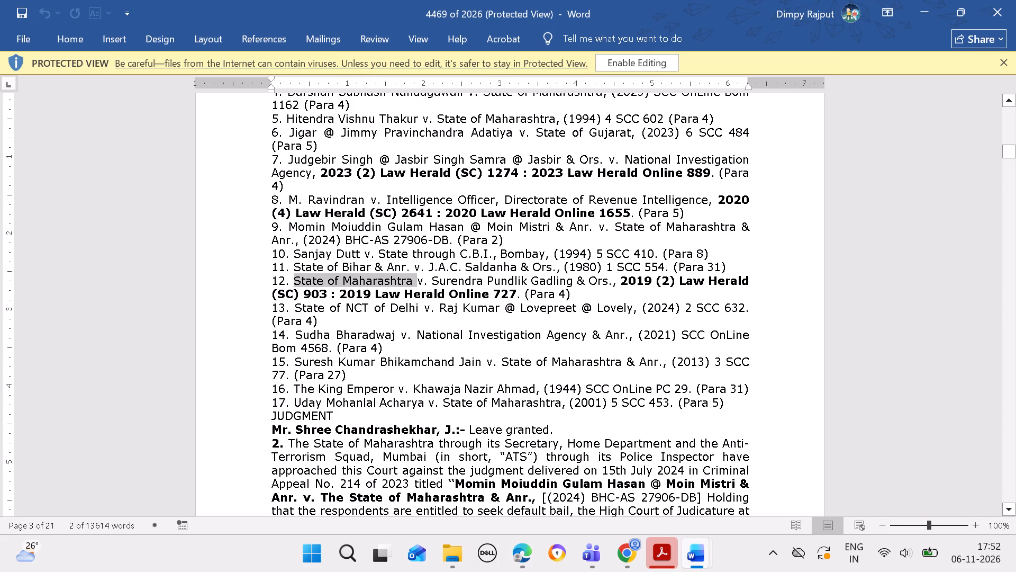
{"action": "left_click_drag", "start_coordinate": [364, 273], "coordinate": [378, 272]}
{"action": "left_click", "coordinate": [380, 272], "text": "ctrl"}
{"action": "left_click_drag", "start_coordinate": [294, 282], "coordinate": [392, 272]}
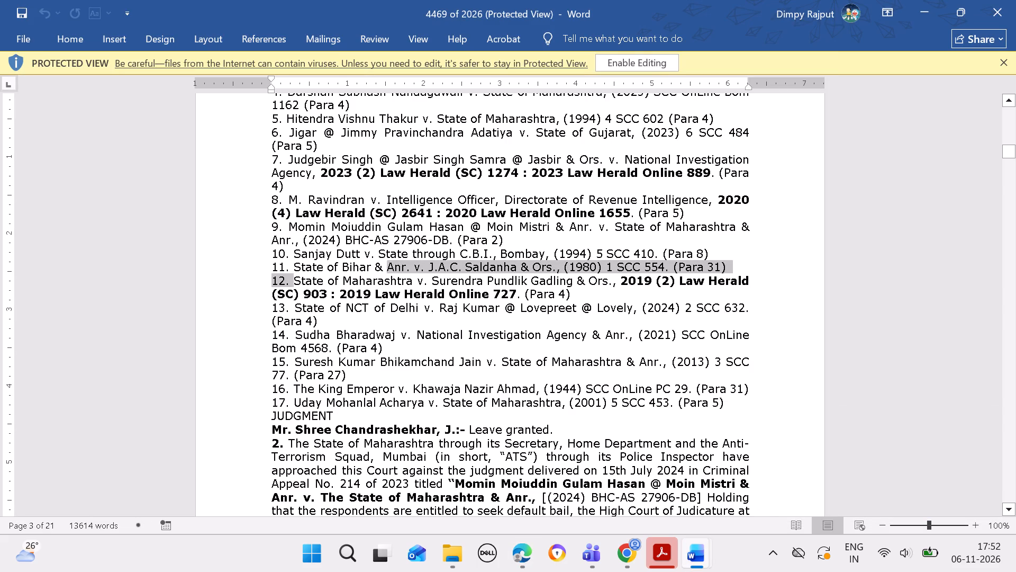
{"action": "left_click_drag", "start_coordinate": [392, 272], "coordinate": [414, 280]}
{"action": "key", "text": "ctrl+c"}
{"action": "left_click", "coordinate": [522, 555]}
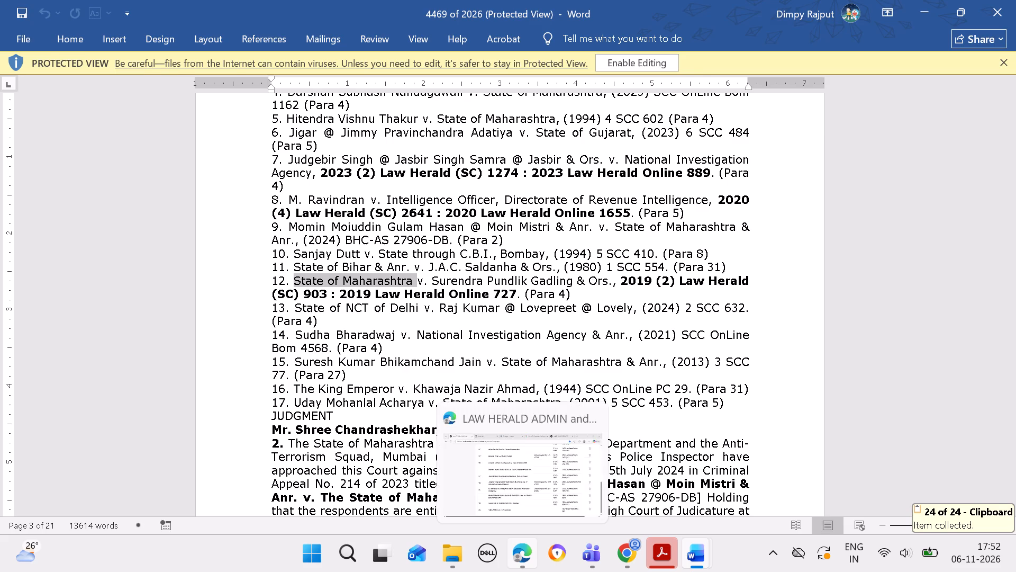
{"action": "scroll", "coordinate": [517, 490], "scroll_direction": "up", "scroll_amount": 3}
{"action": "left_click", "coordinate": [306, 479]}
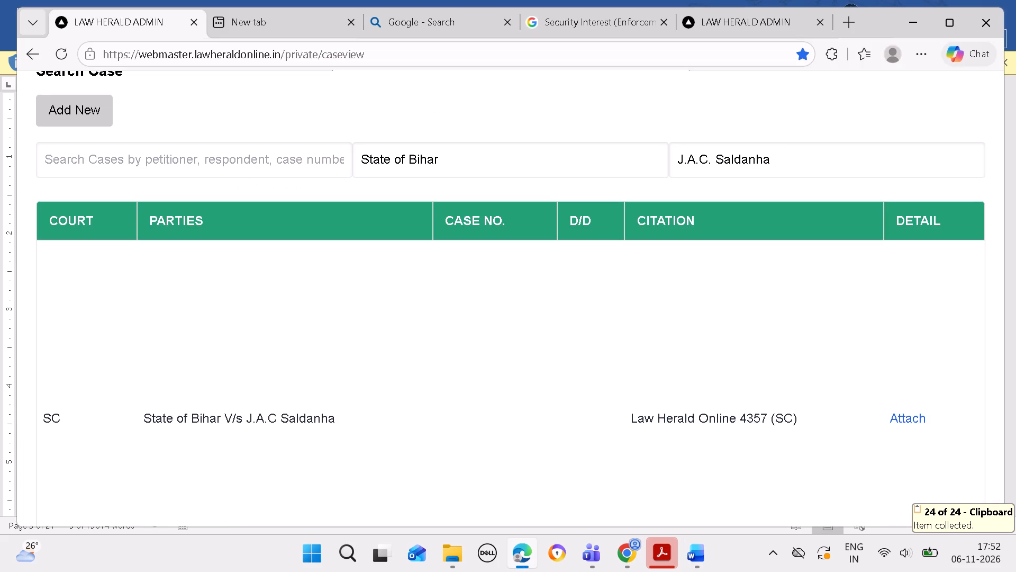
{"action": "left_click_drag", "start_coordinate": [482, 169], "coordinate": [355, 160]}
{"action": "key", "text": "BackSpace"}
{"action": "left_click_drag", "start_coordinate": [768, 164], "coordinate": [596, 172]}
{"action": "key", "text": "BackSpace"}
{"action": "left_click", "coordinate": [547, 157]}
{"action": "key", "text": "ctrl+v"}
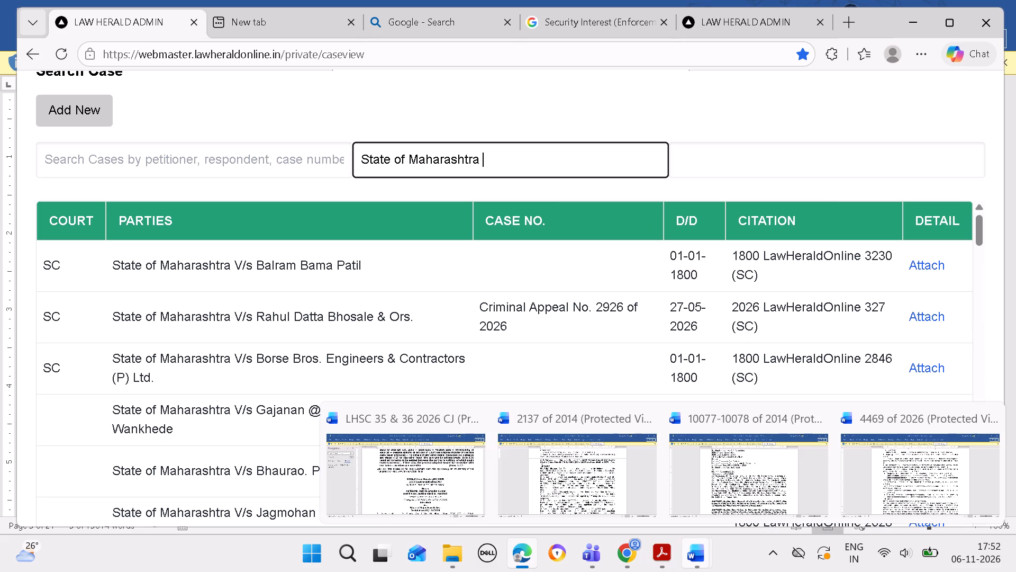
Copy the respondent of cited case 12 from Word, search by it in Edge, and attach the matching case, 2019 LawHeraldOnline 727 (SC).
{"action": "left_click", "coordinate": [701, 554]}
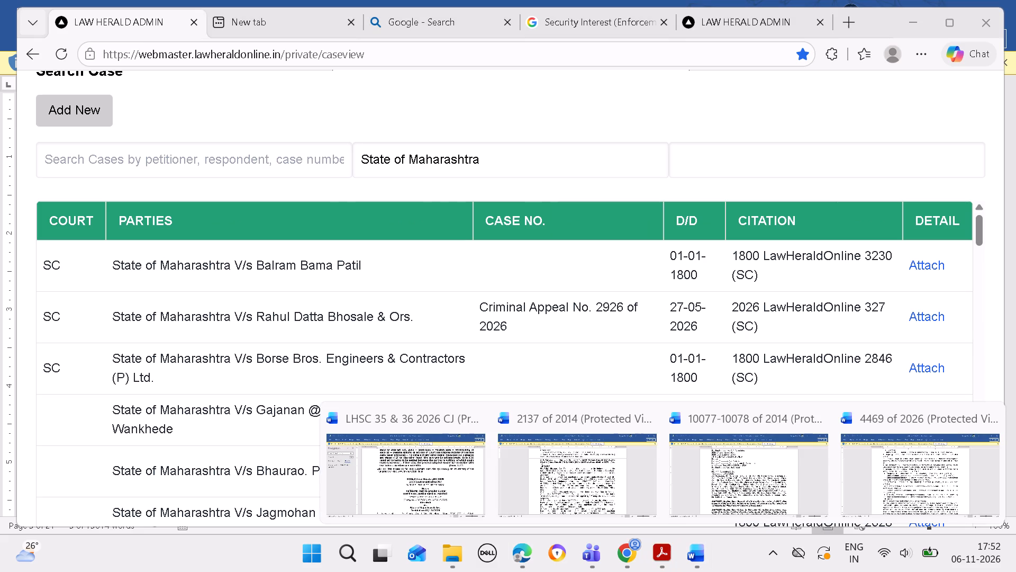
{"action": "left_click", "coordinate": [888, 480]}
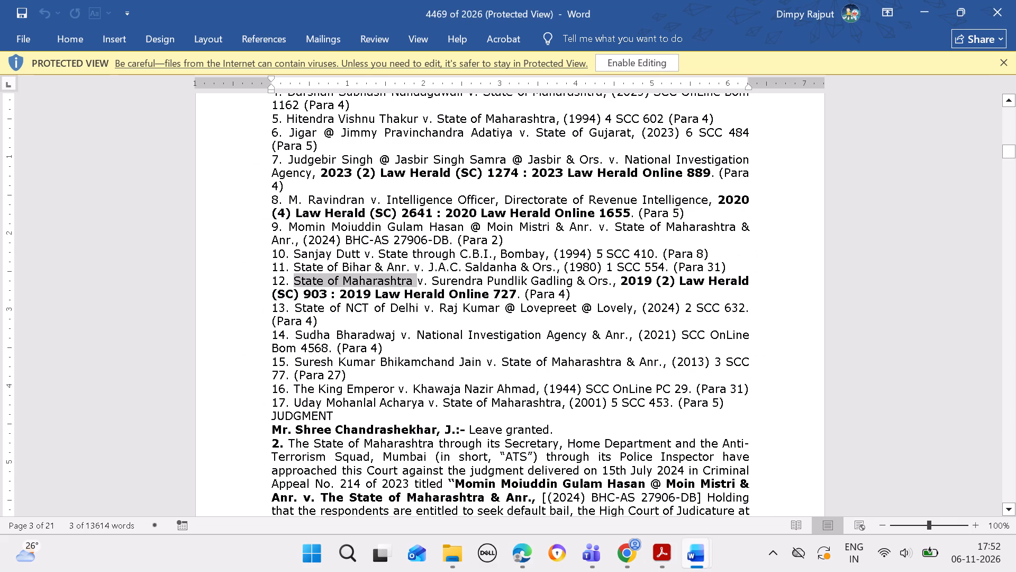
{"action": "left_click_drag", "start_coordinate": [433, 279], "coordinate": [562, 274]}
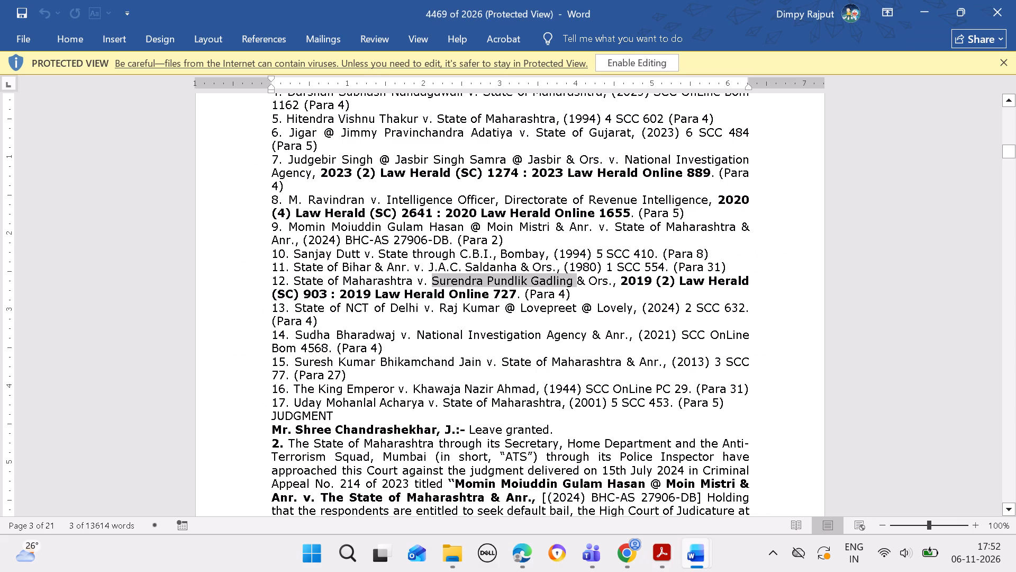
{"action": "key", "text": "ctrl+c"}
{"action": "left_click", "coordinate": [528, 565]}
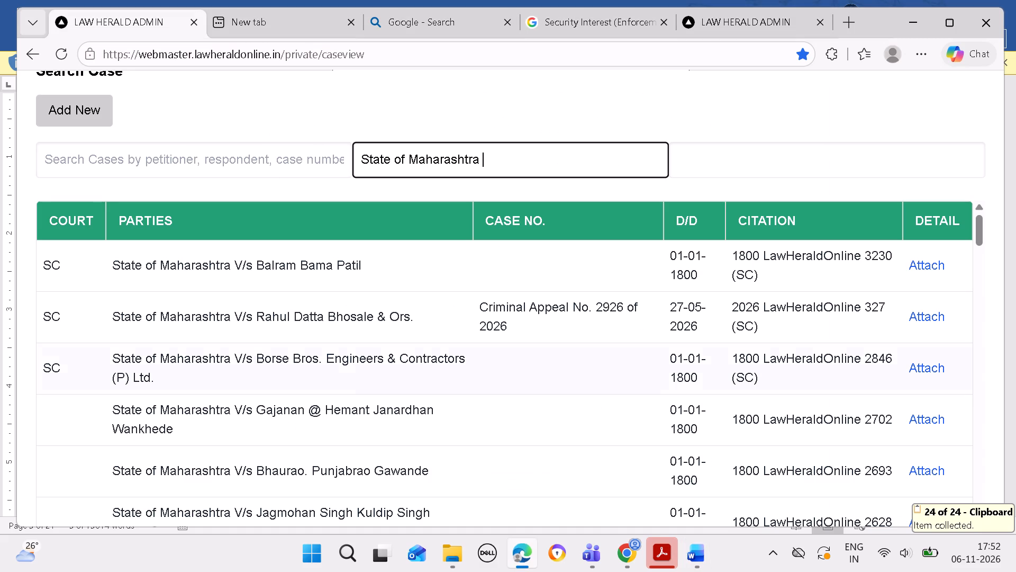
{"action": "left_click", "coordinate": [761, 168]}
{"action": "key", "text": "ctrl+v"}
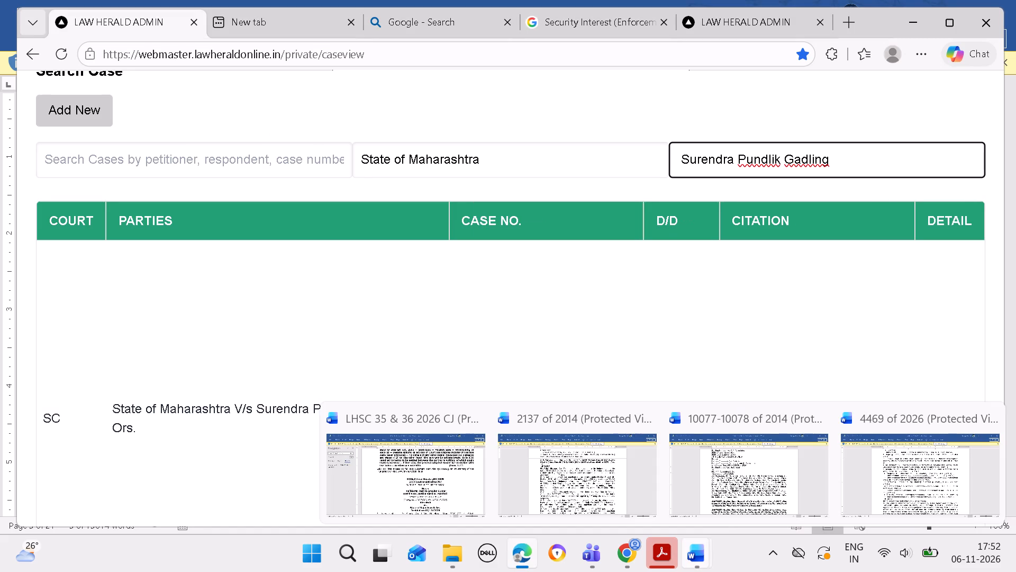
{"action": "left_click", "coordinate": [900, 479]}
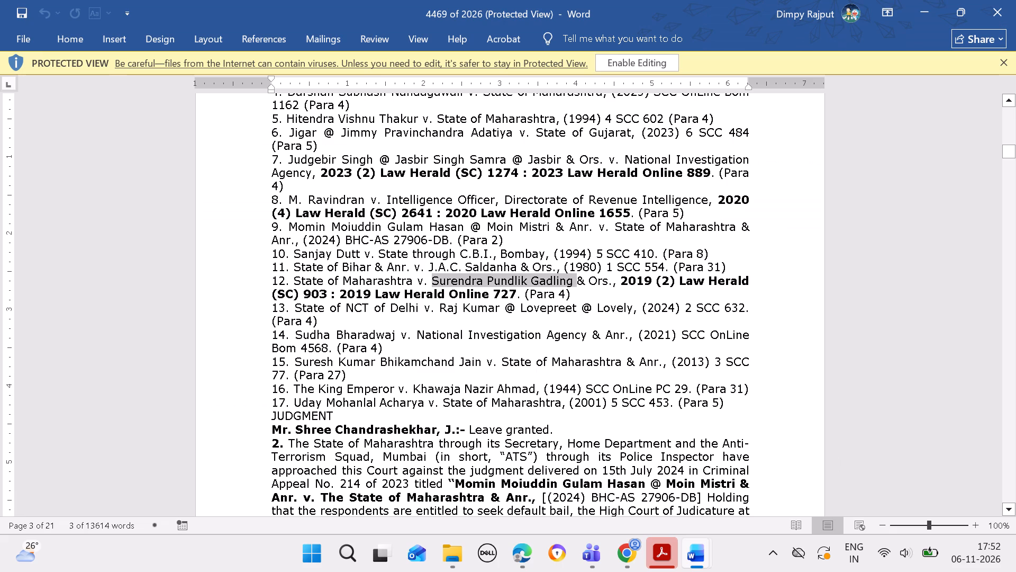
{"action": "left_click", "coordinate": [694, 559]}
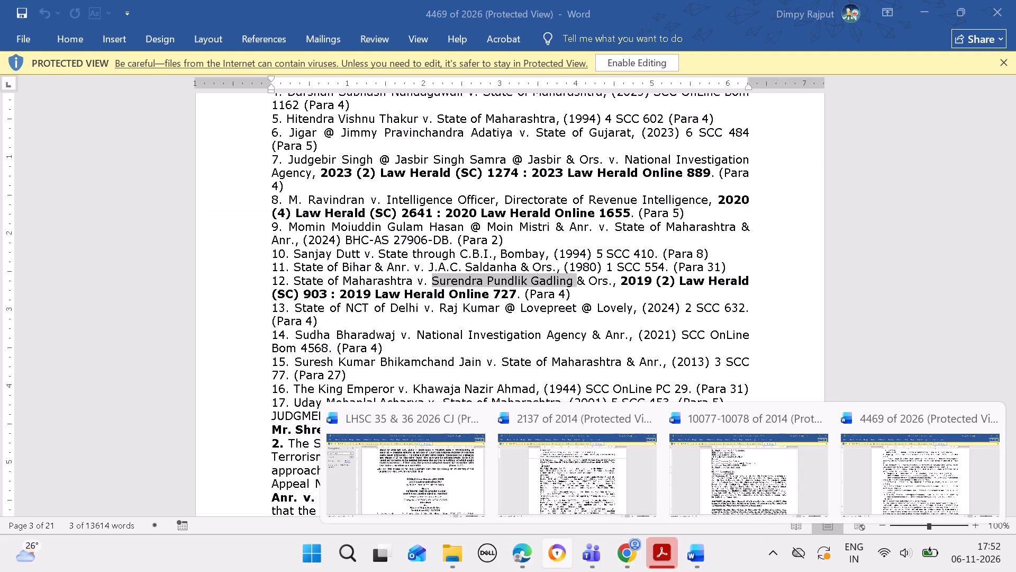
{"action": "left_click", "coordinate": [527, 557]}
{"action": "left_click", "coordinate": [946, 414]}
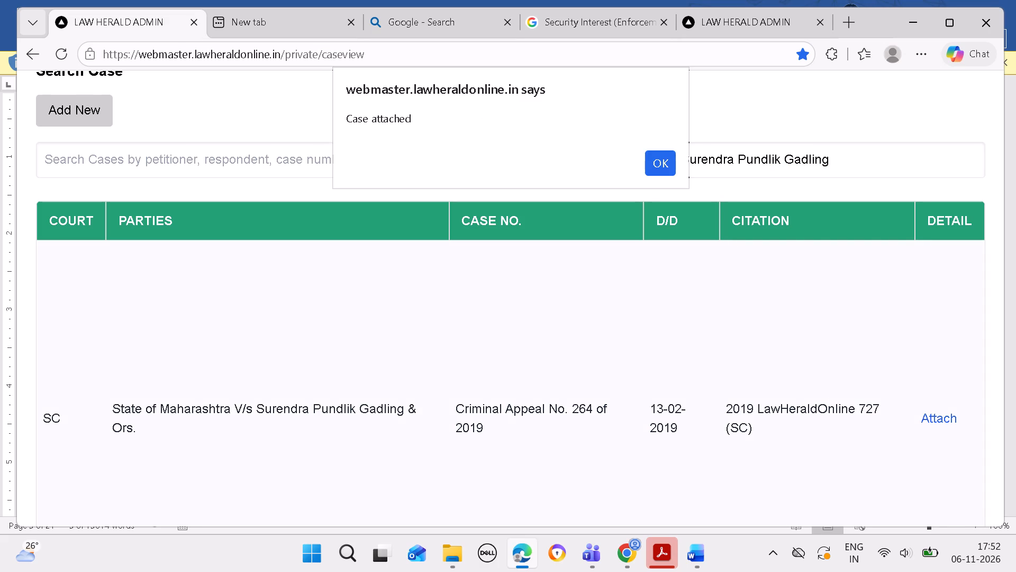
{"action": "left_click", "coordinate": [665, 168]}
{"action": "scroll", "coordinate": [664, 490], "scroll_direction": "down", "scroll_amount": 9}
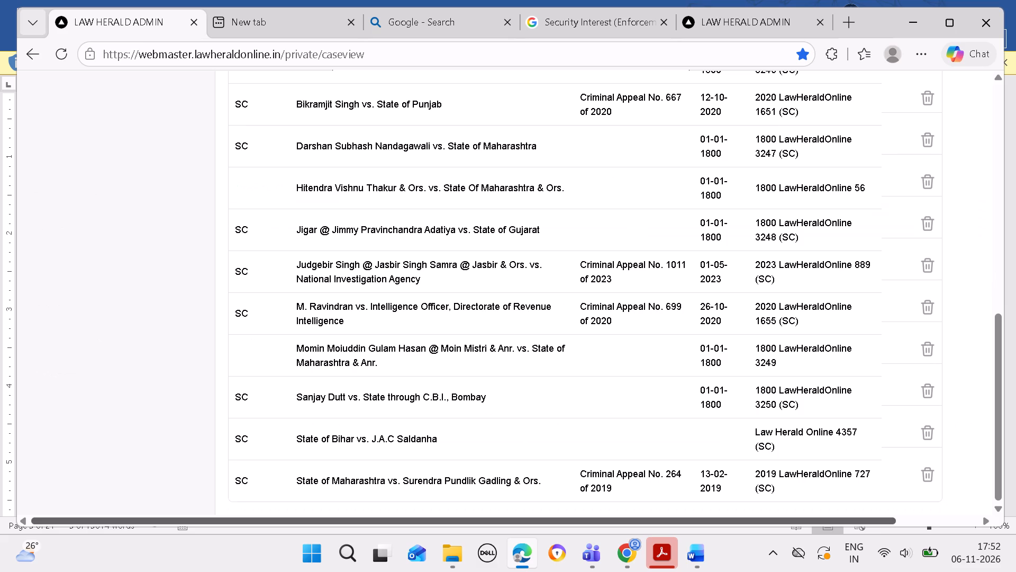
Copy "State of NCT of Delhi" from cited case 13 in Word, clear the previous party names in Edge's cited-case search, and search by that petitioner.
{"action": "left_click", "coordinate": [693, 550]}
{"action": "left_click", "coordinate": [898, 466]}
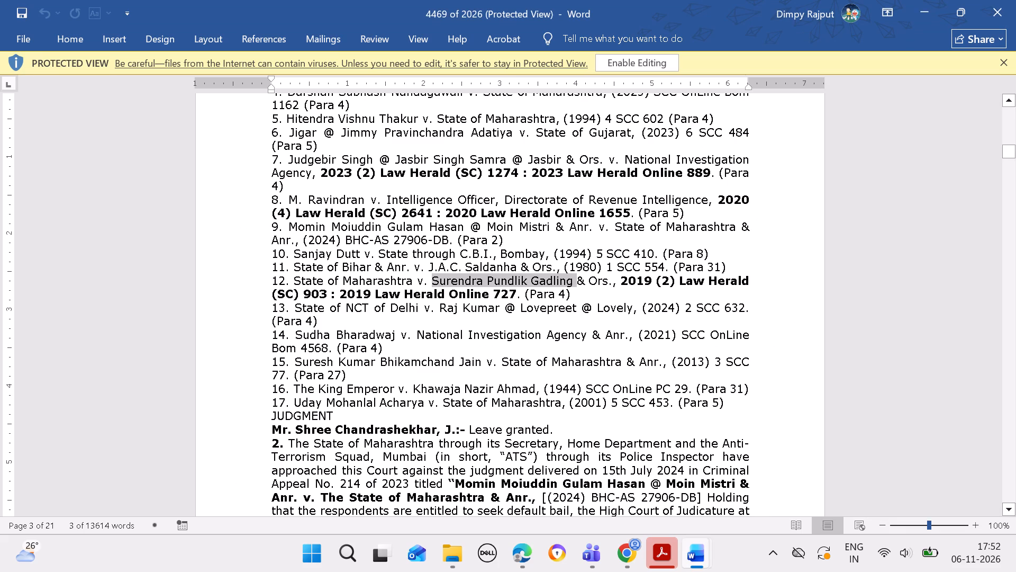
{"action": "left_click_drag", "start_coordinate": [295, 307], "coordinate": [388, 307]}
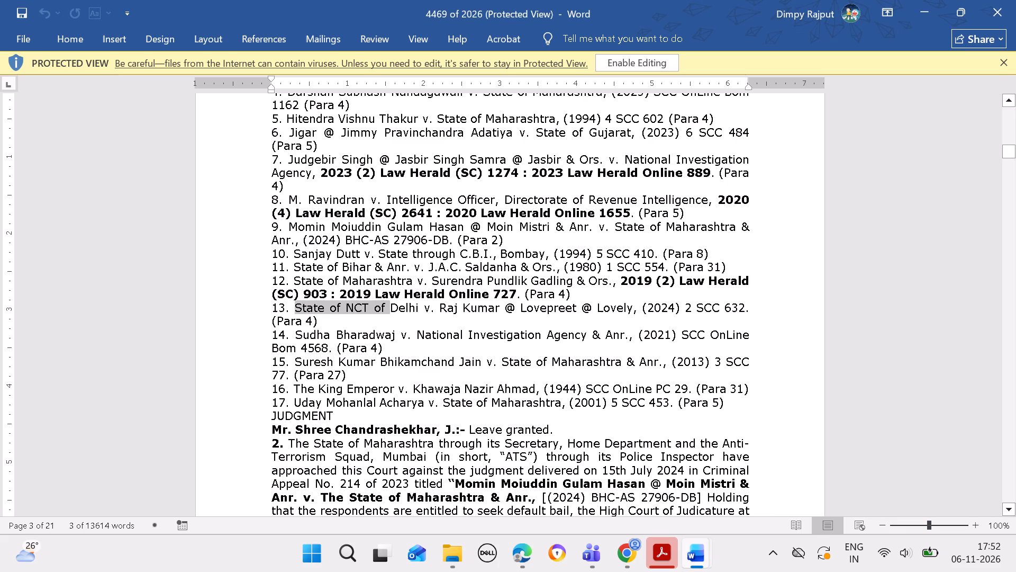
{"action": "left_click_drag", "start_coordinate": [388, 307], "coordinate": [408, 309]}
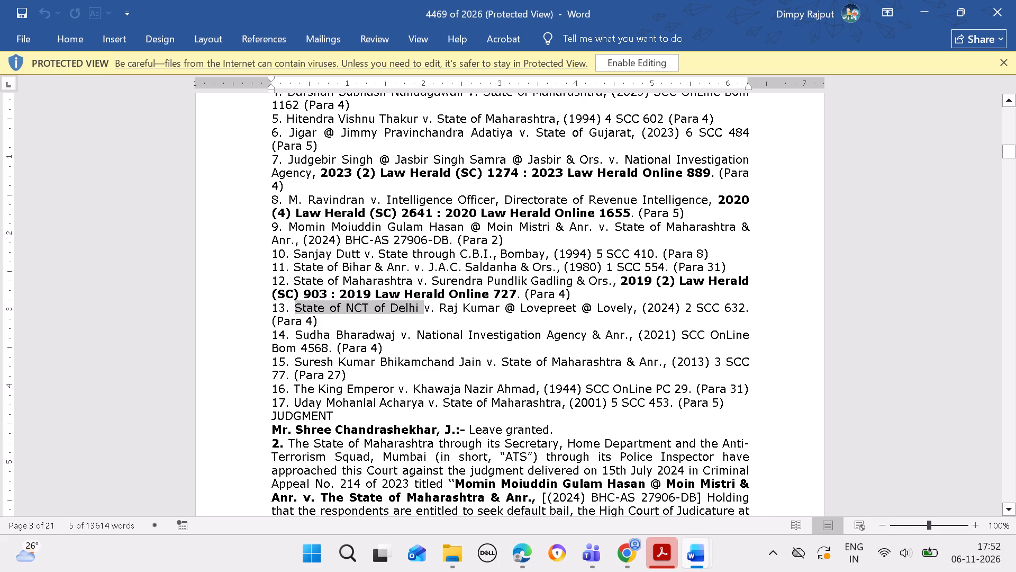
{"action": "key", "text": "ctrl+c"}
{"action": "left_click", "coordinate": [516, 556]}
{"action": "scroll", "coordinate": [357, 397], "scroll_direction": "up", "scroll_amount": 2}
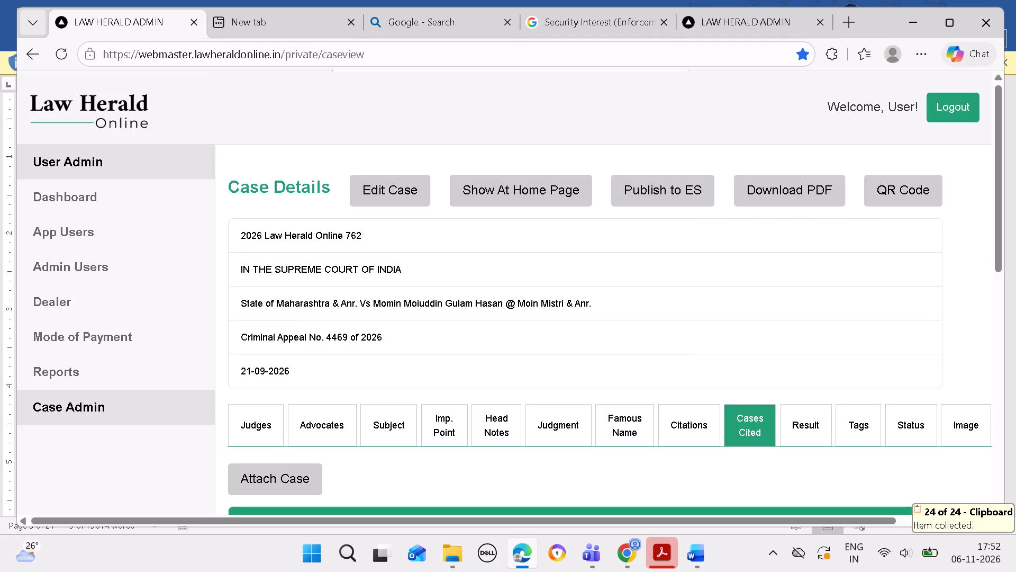
{"action": "left_click", "coordinate": [289, 470]}
{"action": "left_click_drag", "start_coordinate": [492, 153], "coordinate": [342, 150]}
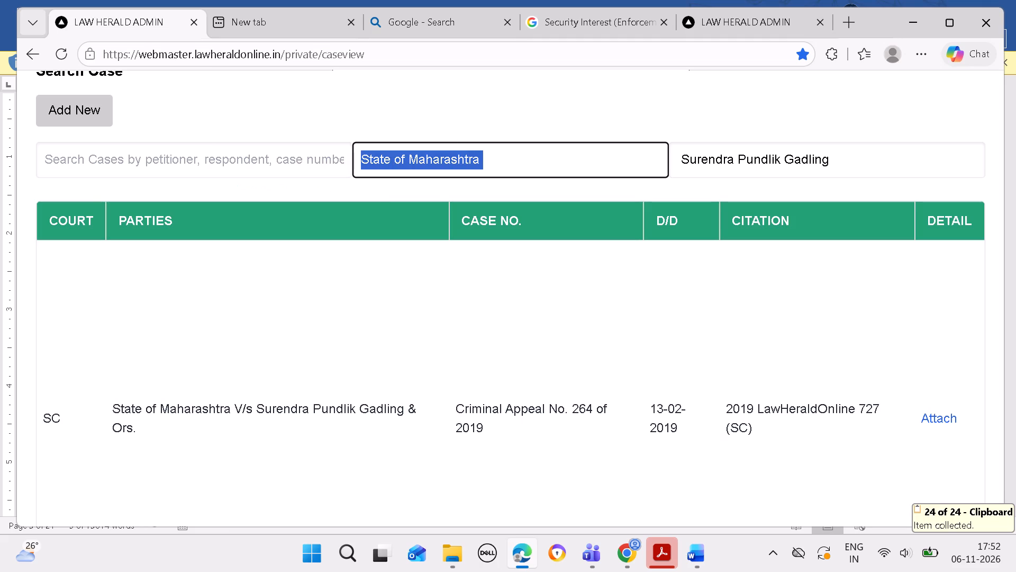
{"action": "key", "text": "BackSpace"}
{"action": "left_click_drag", "start_coordinate": [847, 158], "coordinate": [570, 173]}
{"action": "key", "text": "BackSpace"}
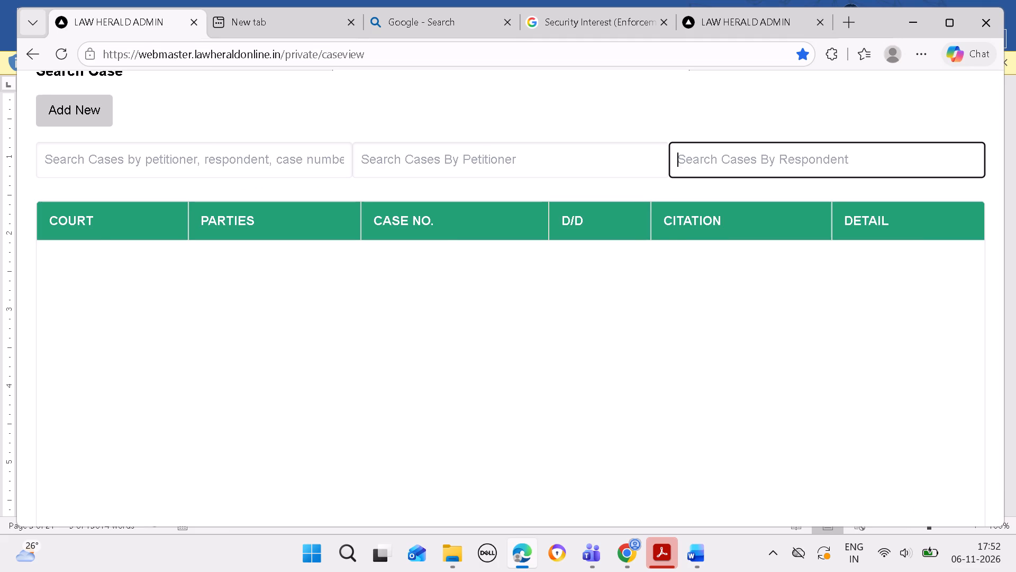
{"action": "left_click", "coordinate": [523, 165]}
{"action": "key", "text": "ctrl+v"}
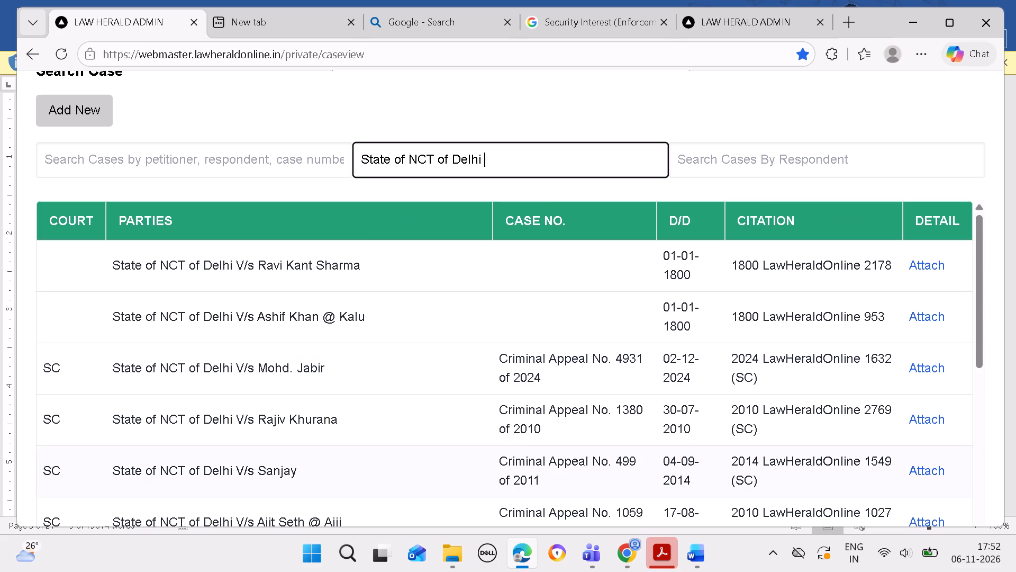
Copy the first part of cited case 13's respondent, before the first @, from Word and add it to Edge's cited-case search as respondent.
{"action": "left_click", "coordinate": [705, 550]}
{"action": "left_click", "coordinate": [890, 481]}
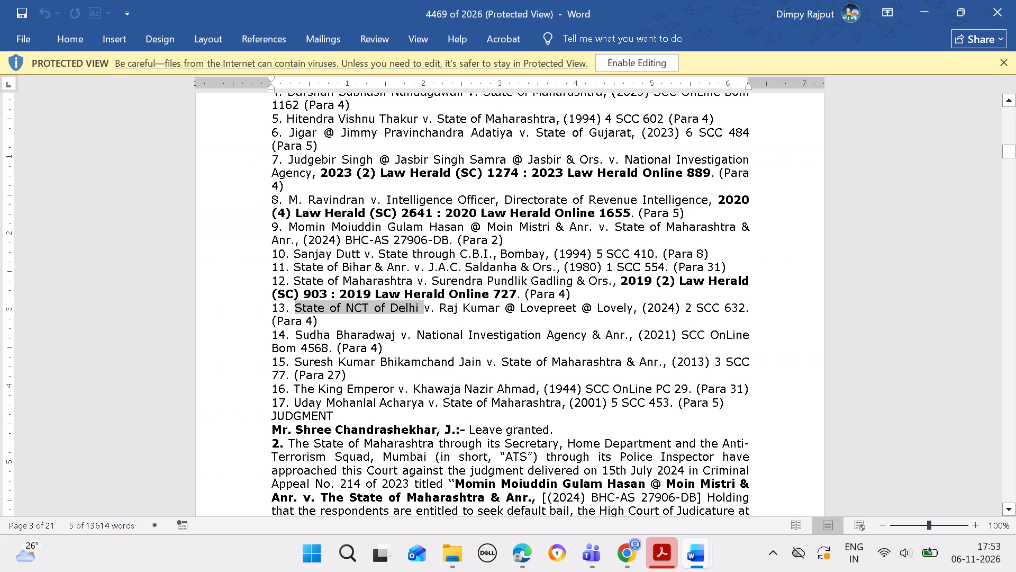
{"action": "left_click_drag", "start_coordinate": [442, 307], "coordinate": [485, 307]}
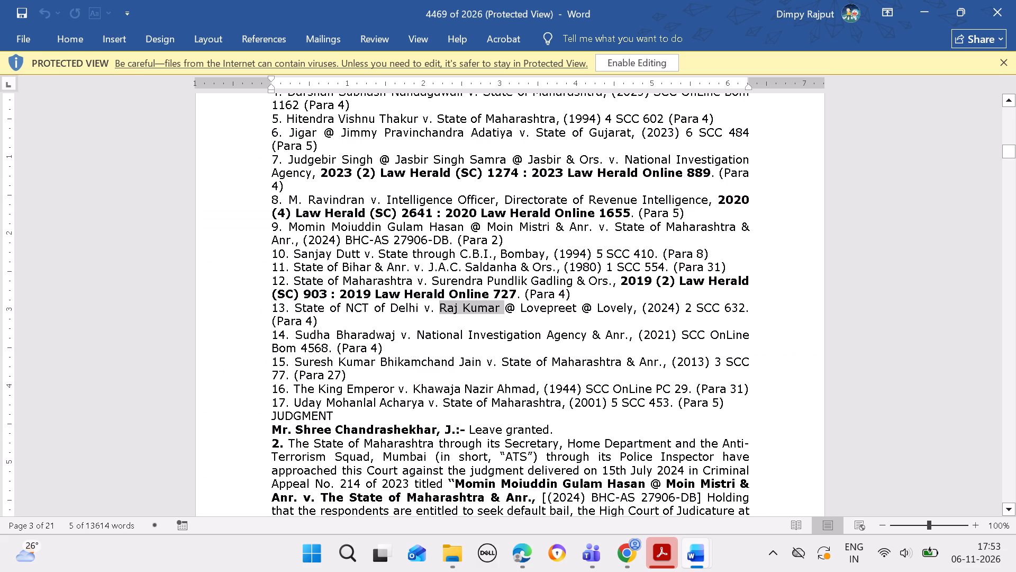
{"action": "left_click_drag", "start_coordinate": [485, 307], "coordinate": [493, 307]}
{"action": "key", "text": "ctrl+c"}
{"action": "left_click", "coordinate": [520, 545]}
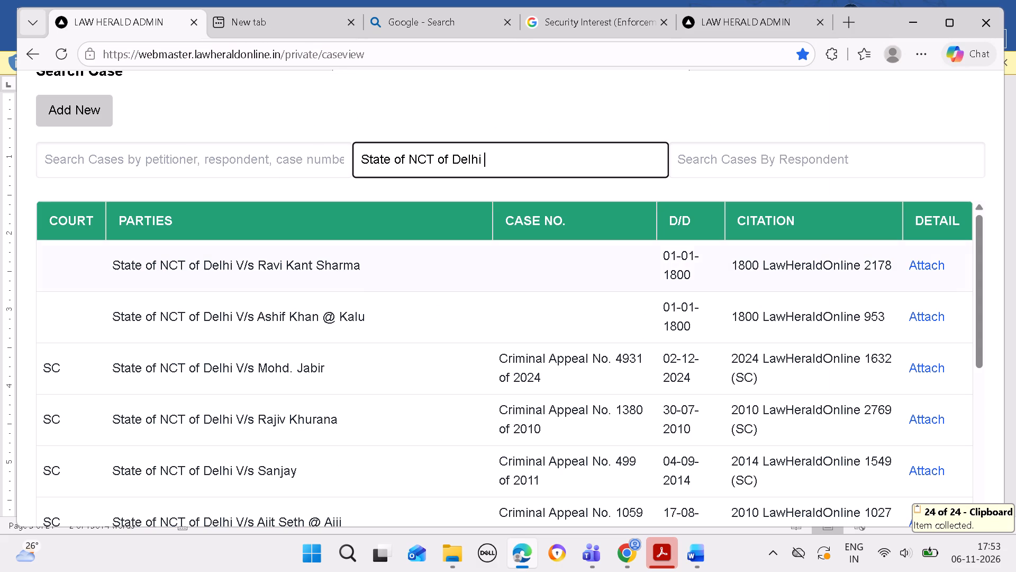
{"action": "left_click", "coordinate": [704, 164]}
{"action": "key", "text": "ctrl+v"}
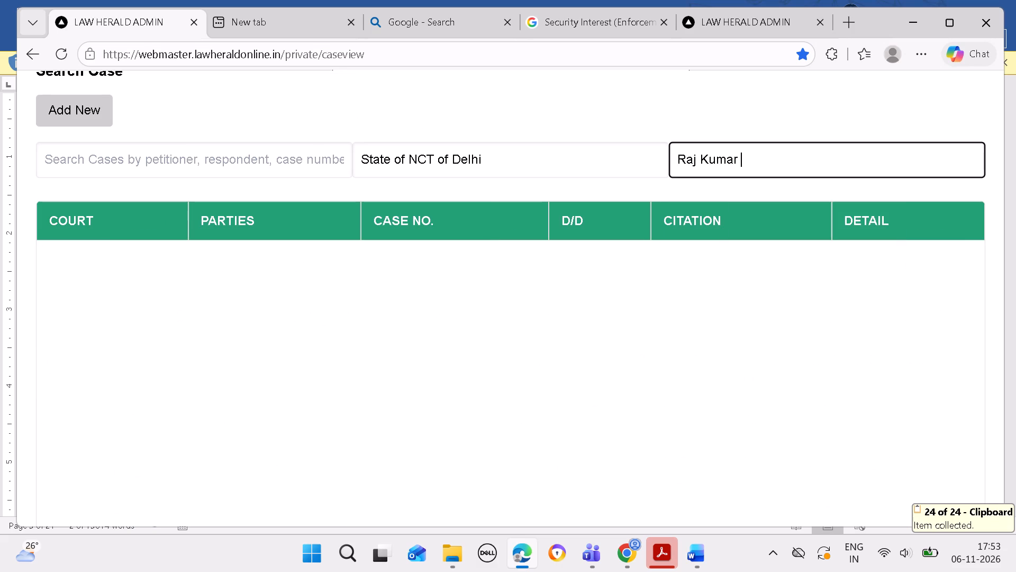
Broaden the cited-case search by shortening the respondent to "Raj" and the petitioner to "State of NCT of De".
{"action": "key", "text": "BackSpace"}
{"action": "left_click", "coordinate": [598, 157]}
{"action": "key", "text": "BackSpace"}
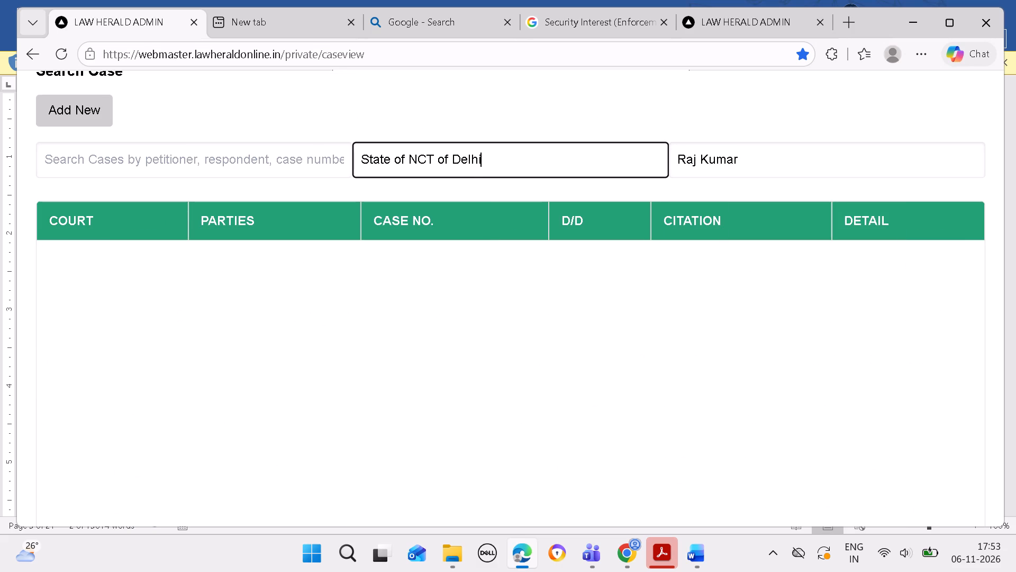
{"action": "left_click", "coordinate": [758, 160]}
{"action": "key", "text": "BackSpace"}
{"action": "key", "text": "BackSpace"}
{"action": "key", "text": "BackSpace"}
{"action": "key", "text": "BackSpace"}
{"action": "key", "text": "BackSpace"}
{"action": "key", "text": "BackSpace"}
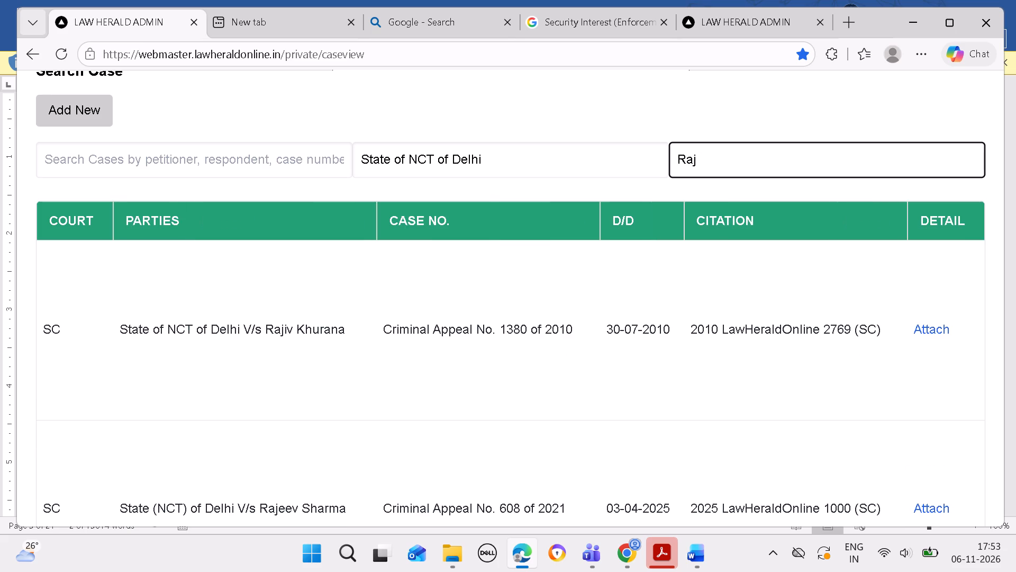
{"action": "left_click", "coordinate": [503, 150]}
{"action": "key", "text": "BackSpace"}
{"action": "key", "text": "BackSpace"}
{"action": "key", "text": "BackSpace"}
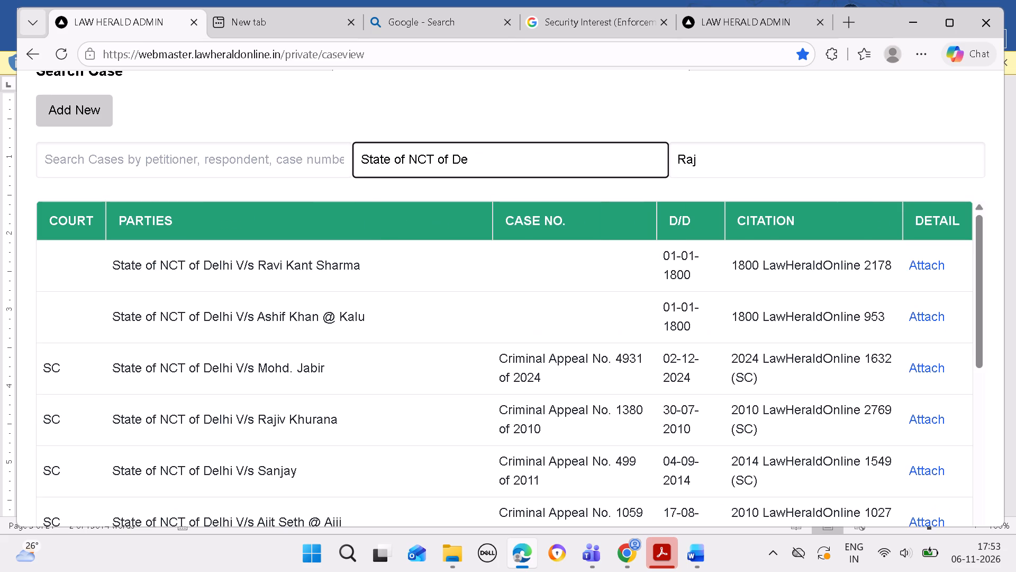
Start a new cited-case entry and fill its petitioner with "State of NCT of Delhi", copied from cited case 13 in the Word document 4469 of 2026.
{"action": "left_click", "coordinate": [77, 110]}
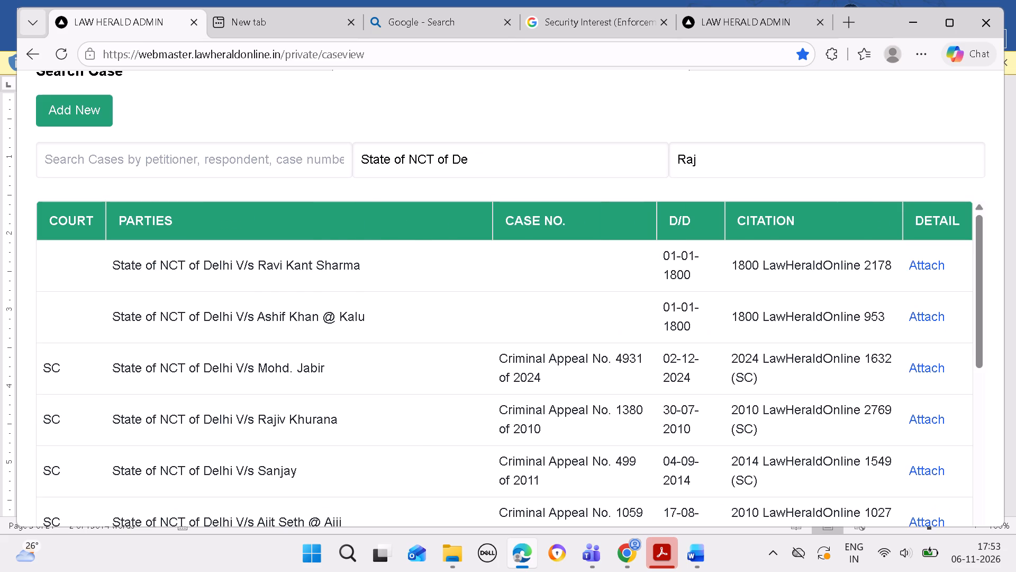
{"action": "left_click", "coordinate": [686, 554]}
{"action": "left_click", "coordinate": [885, 482]}
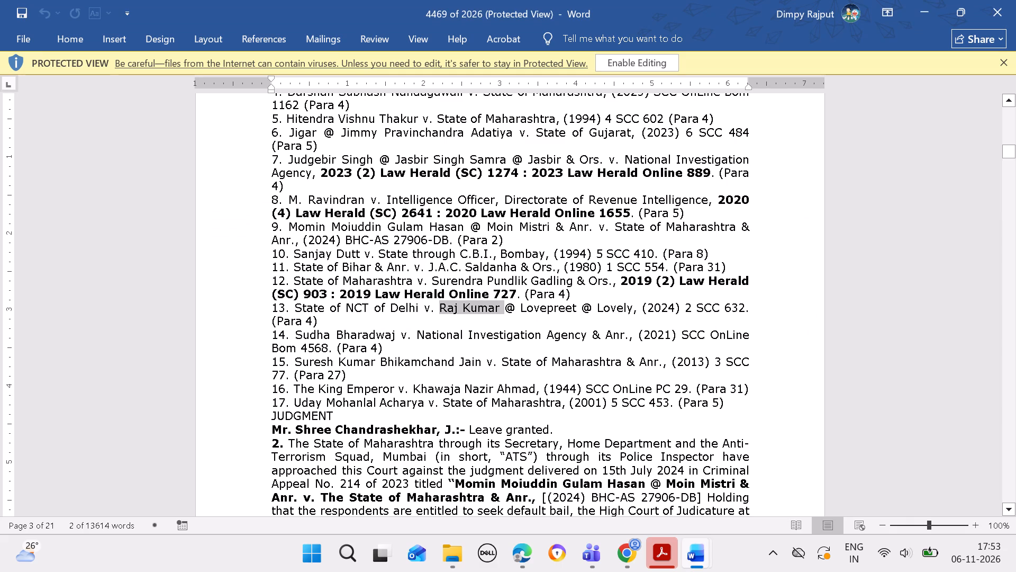
{"action": "left_click_drag", "start_coordinate": [296, 303], "coordinate": [410, 303]}
{"action": "key", "text": "ctrl+c"}
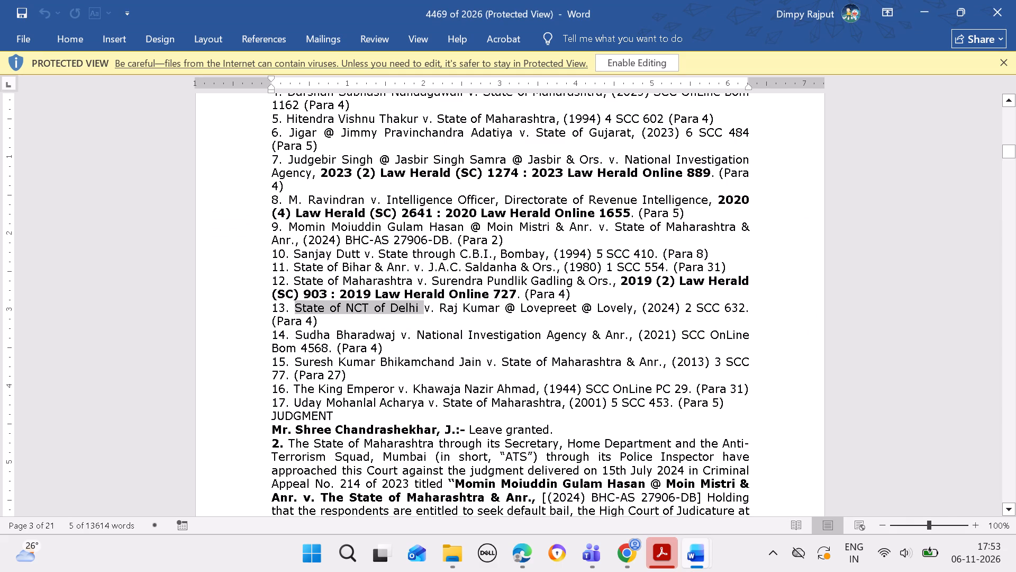
{"action": "left_click", "coordinate": [512, 556]}
{"action": "left_click_drag", "start_coordinate": [384, 184], "coordinate": [393, 183]}
{"action": "key", "text": "ctrl+v"}
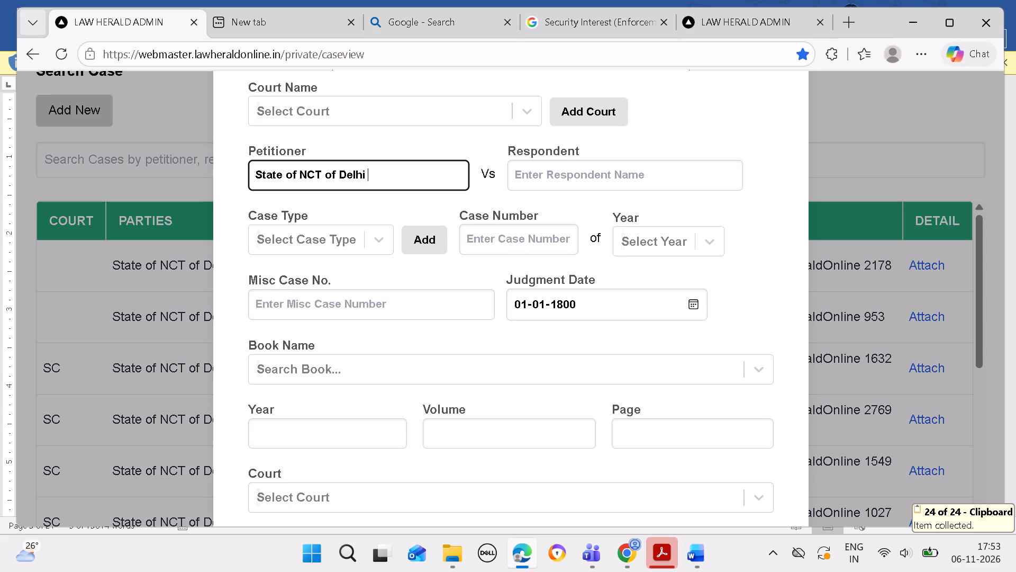
Copy the full respondent name, including both aliases, of cited case 13 from Word into the new case entry's respondent in Edge.
{"action": "left_click", "coordinate": [700, 556]}
{"action": "left_click", "coordinate": [921, 485]}
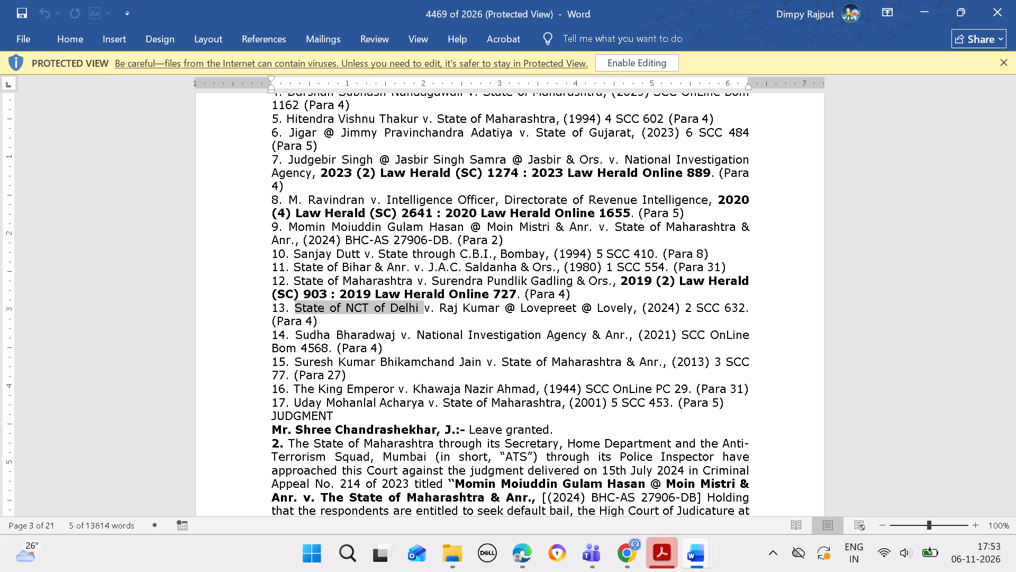
{"action": "left_click", "coordinate": [521, 554]}
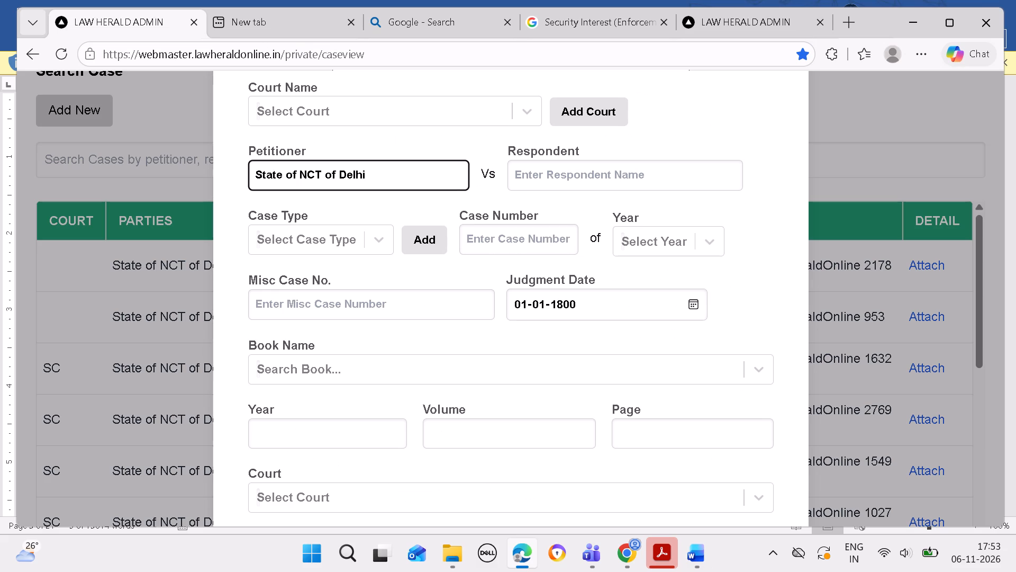
{"action": "left_click", "coordinate": [693, 557]}
{"action": "left_click", "coordinate": [866, 486]}
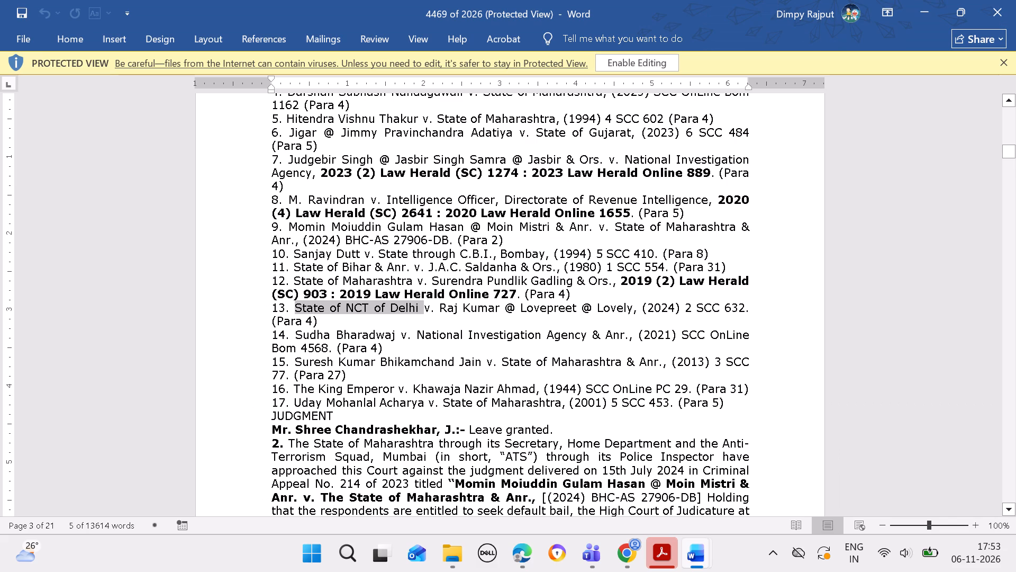
{"action": "left_click_drag", "start_coordinate": [439, 306], "coordinate": [579, 306]}
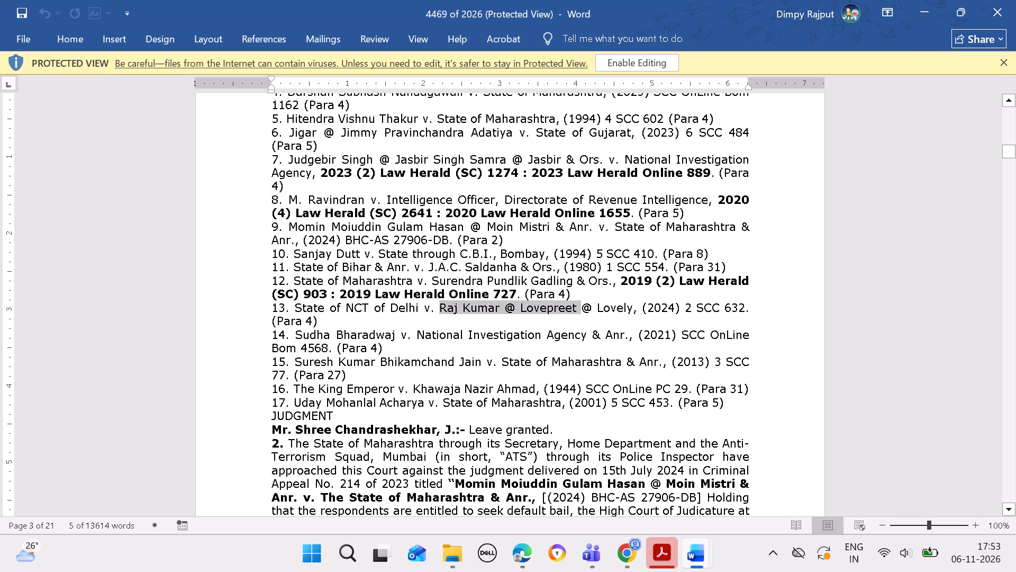
{"action": "left_click_drag", "start_coordinate": [579, 306], "coordinate": [607, 305]}
{"action": "key", "text": "ctrl+c"}
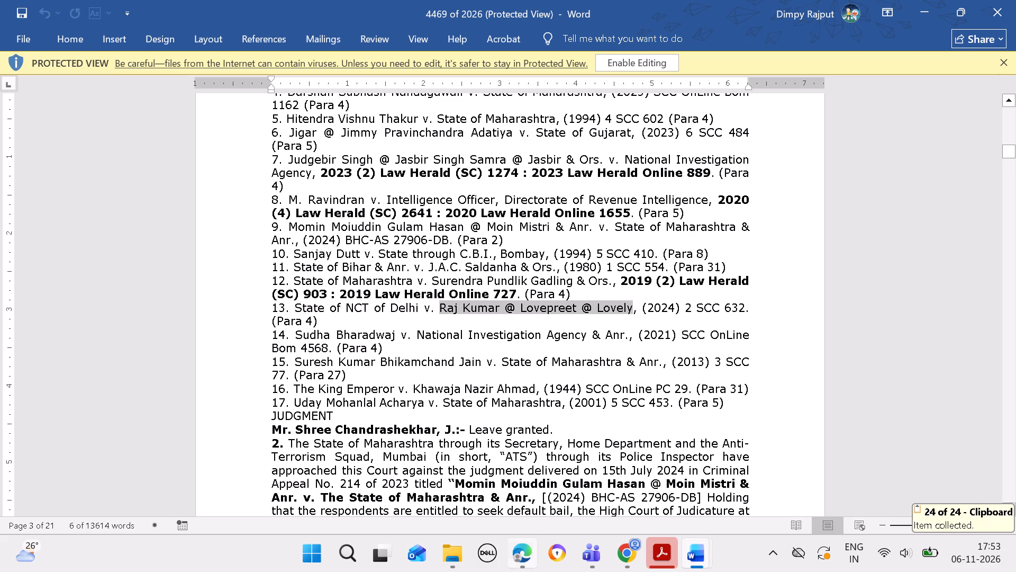
{"action": "left_click", "coordinate": [530, 548]}
{"action": "left_click", "coordinate": [625, 175]}
{"action": "key", "text": "ctrl+v"}
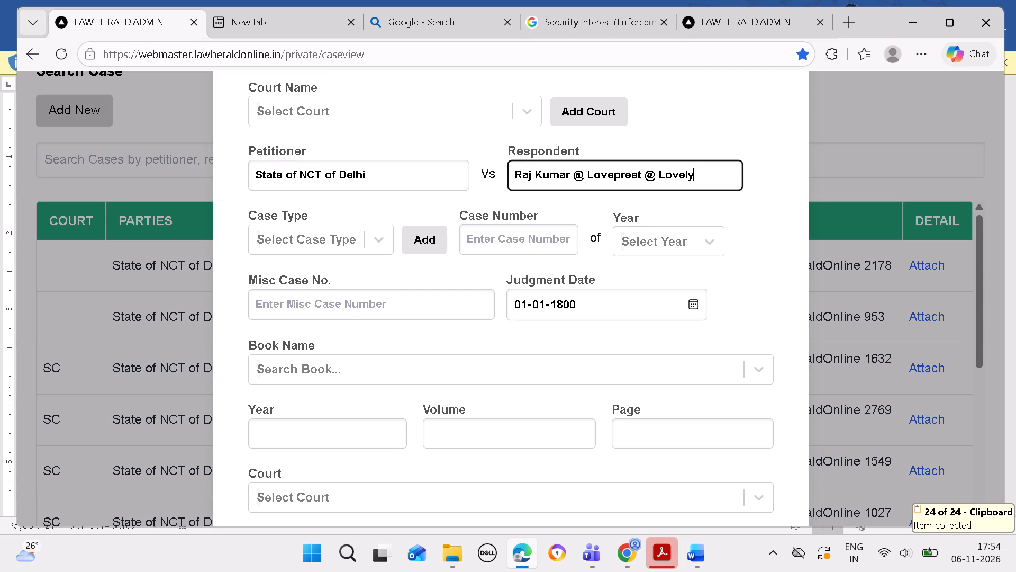
Fill the new entry's citation year with 2024, copied from cited case 13 in Word, and set its volume to 2.
{"action": "left_click", "coordinate": [700, 550]}
{"action": "left_click", "coordinate": [918, 456]}
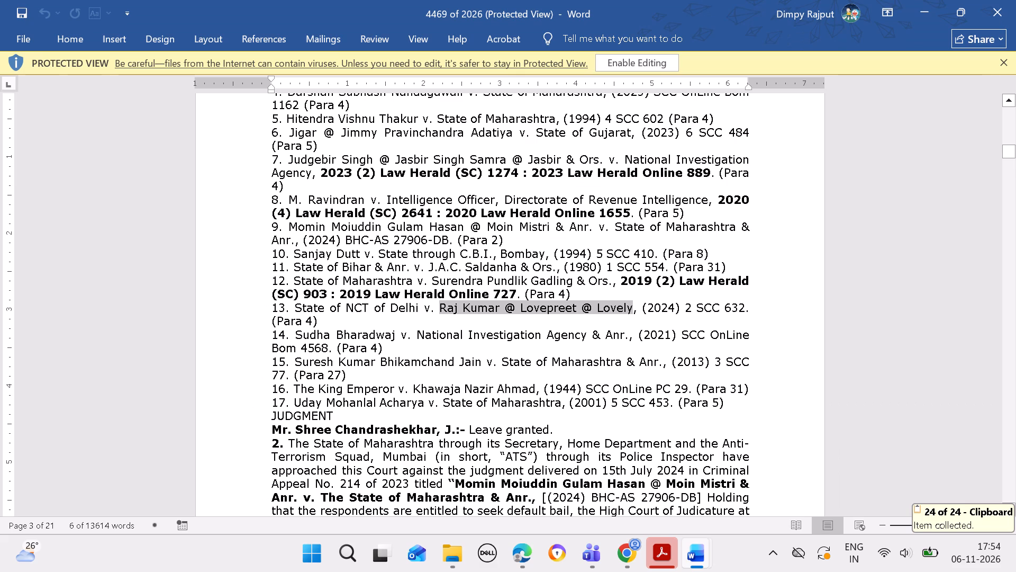
{"action": "left_click_drag", "start_coordinate": [648, 309], "coordinate": [676, 310]}
{"action": "key", "text": "ctrl+c"}
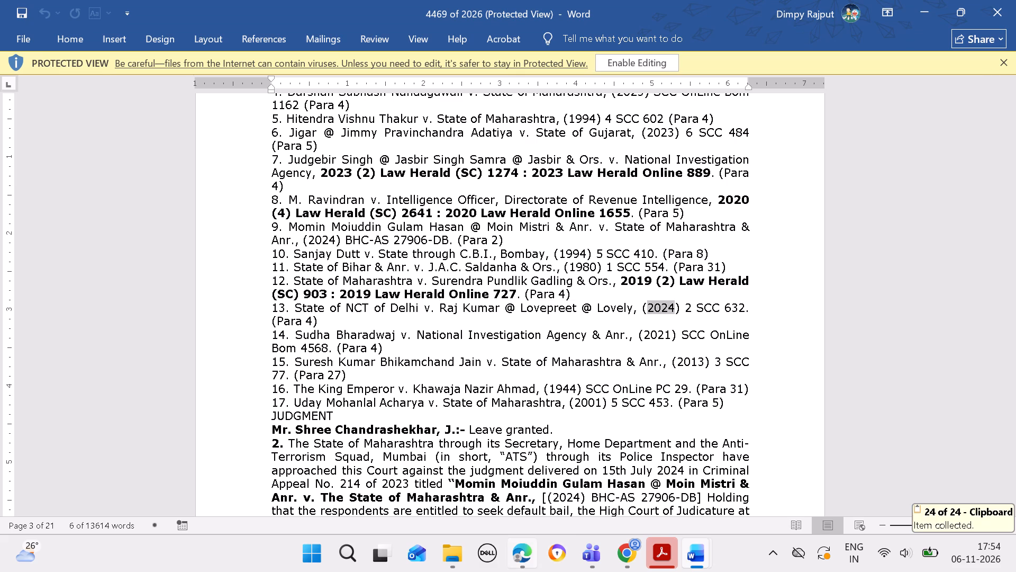
{"action": "left_click", "coordinate": [522, 556]}
{"action": "left_click", "coordinate": [367, 432]}
{"action": "key", "text": "ctrl+v"}
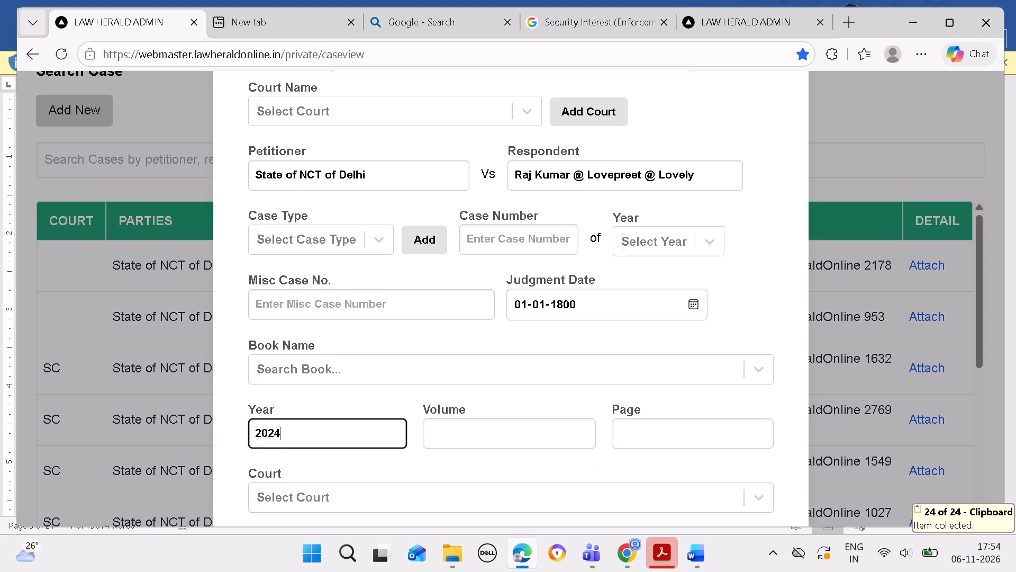
{"action": "left_click_drag", "start_coordinate": [504, 433], "coordinate": [507, 445]}
{"action": "key", "text": "2"}
Copy page number 632 of cited case 13 from the Word document 4469 of 2026 into the entry's citation page in Edge.
{"action": "left_click", "coordinate": [701, 558]}
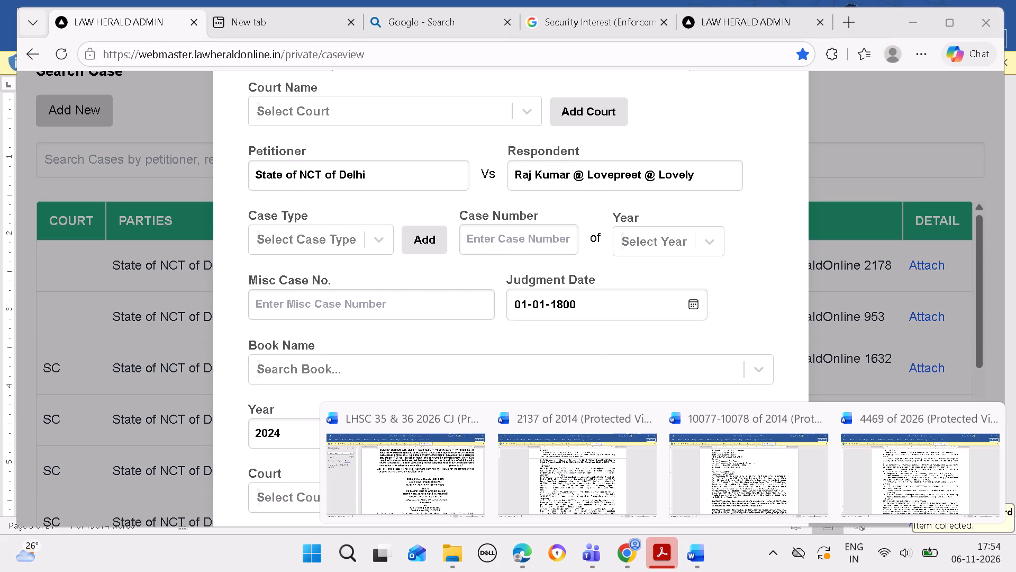
{"action": "left_click", "coordinate": [896, 485]}
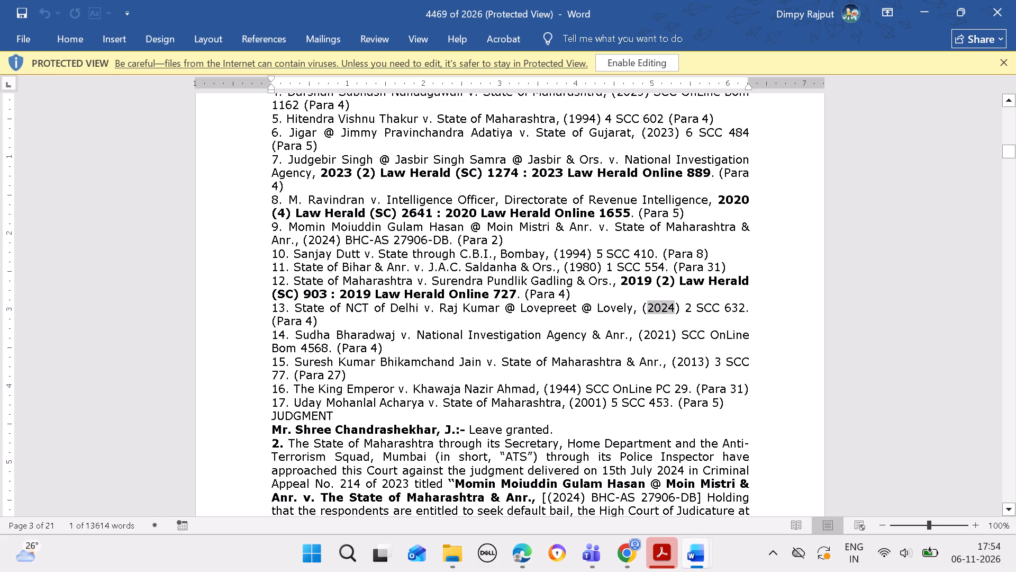
{"action": "left_click_drag", "start_coordinate": [722, 308], "coordinate": [740, 309]}
{"action": "left_click", "coordinate": [738, 316]}
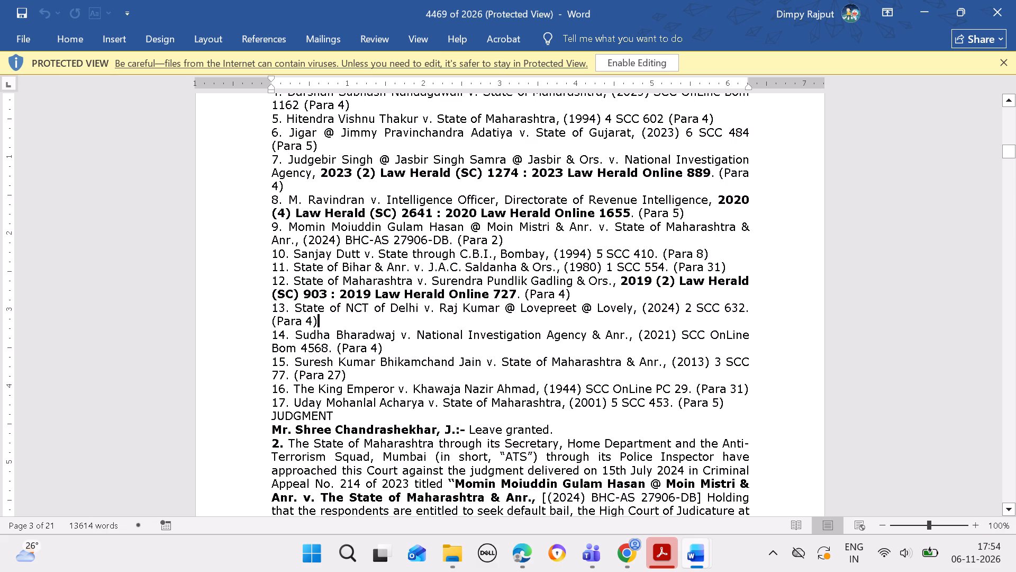
{"action": "left_click_drag", "start_coordinate": [726, 314], "coordinate": [742, 311]}
{"action": "key", "text": "ctrl+c"}
{"action": "left_click", "coordinate": [512, 556]}
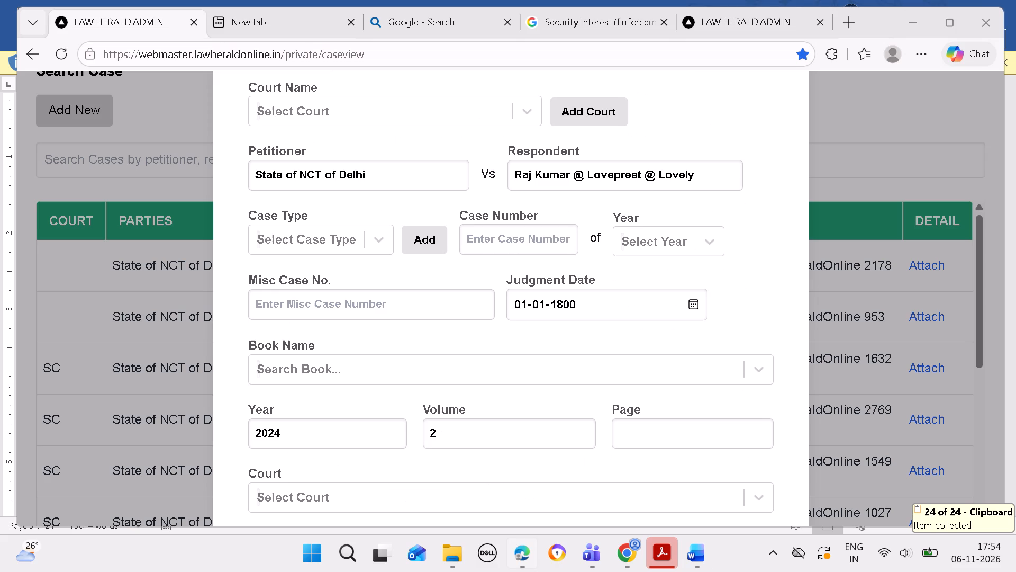
{"action": "left_click", "coordinate": [692, 432]}
{"action": "key", "text": "ctrl+v"}
Set the citation's court to the blank option "( )" and its book name to SCC.
{"action": "left_click", "coordinate": [546, 490]}
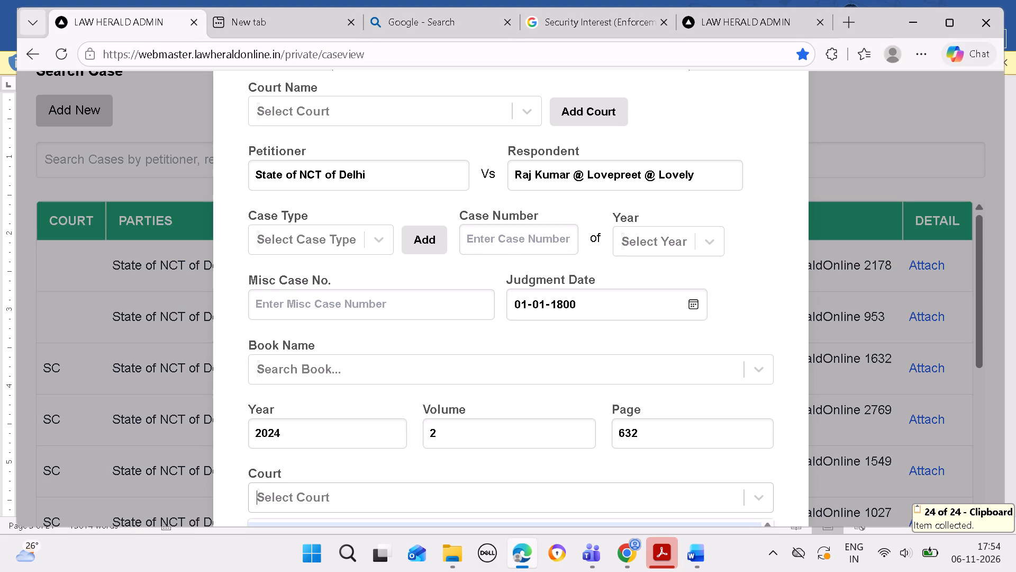
{"action": "left_click", "coordinate": [549, 523]}
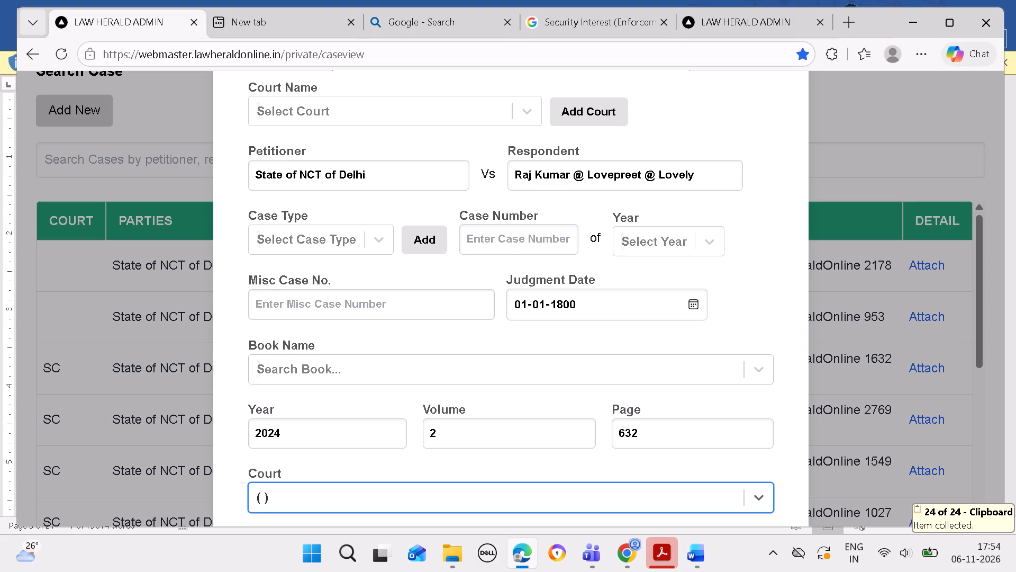
{"action": "left_click", "coordinate": [540, 380]}
{"action": "type", "text": "scc"}
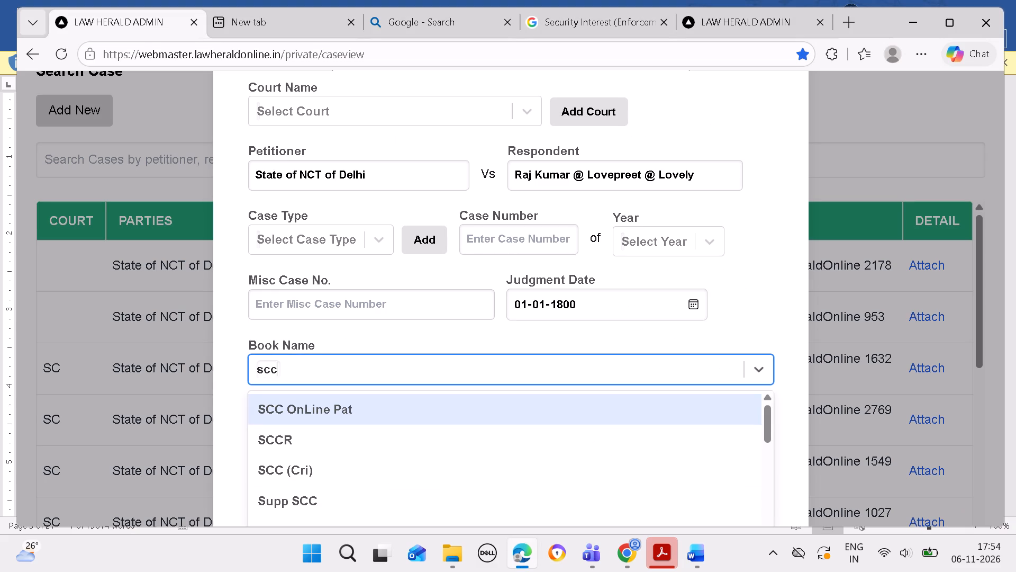
{"action": "left_click_drag", "start_coordinate": [766, 427], "coordinate": [767, 468]}
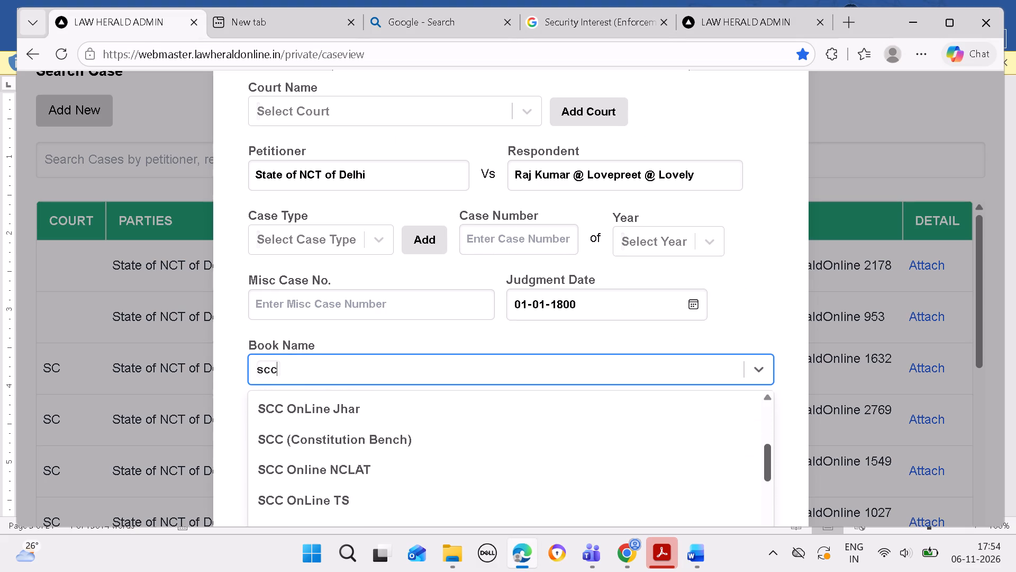
{"action": "left_click_drag", "start_coordinate": [767, 468], "coordinate": [769, 488]}
{"action": "left_click", "coordinate": [692, 462]}
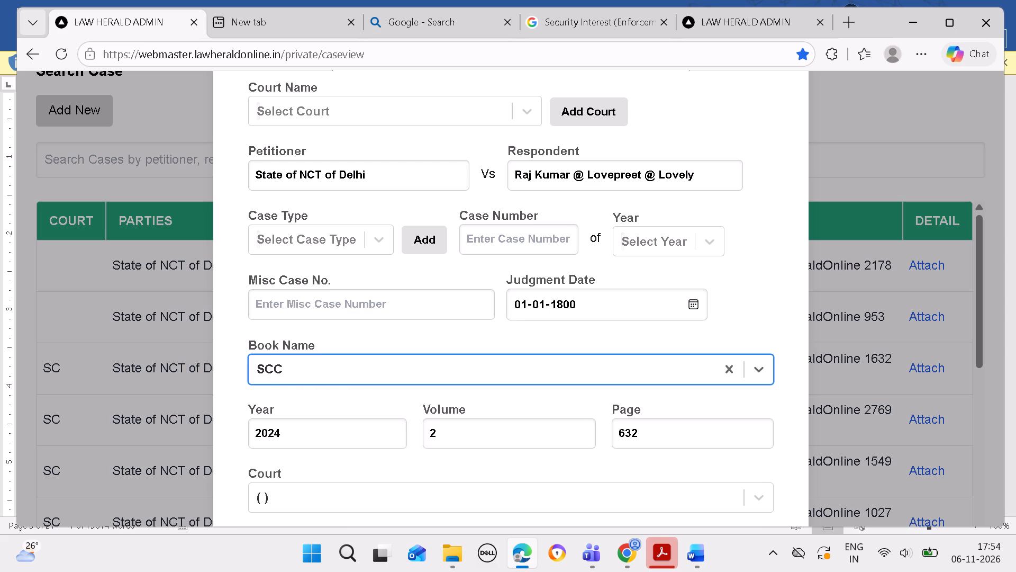
Set the court name to IN THE SUPREME COURT OF INDIA (SC) and submit the entry to add and attach cited case 13.
{"action": "left_click_drag", "start_coordinate": [449, 113], "coordinate": [453, 102]}
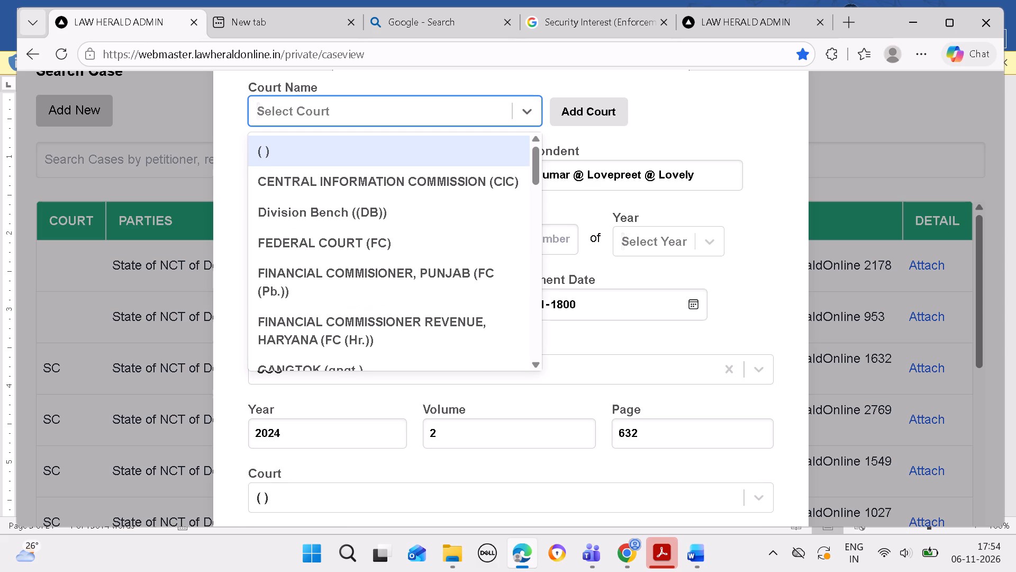
{"action": "type", "text": "in the"}
{"action": "key", "text": "space"}
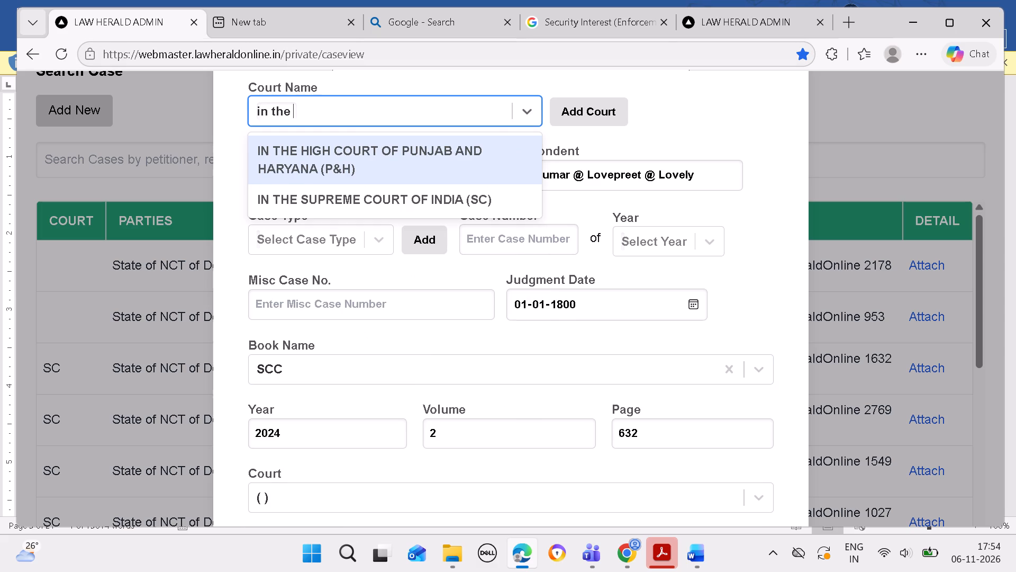
{"action": "left_click", "coordinate": [496, 196]}
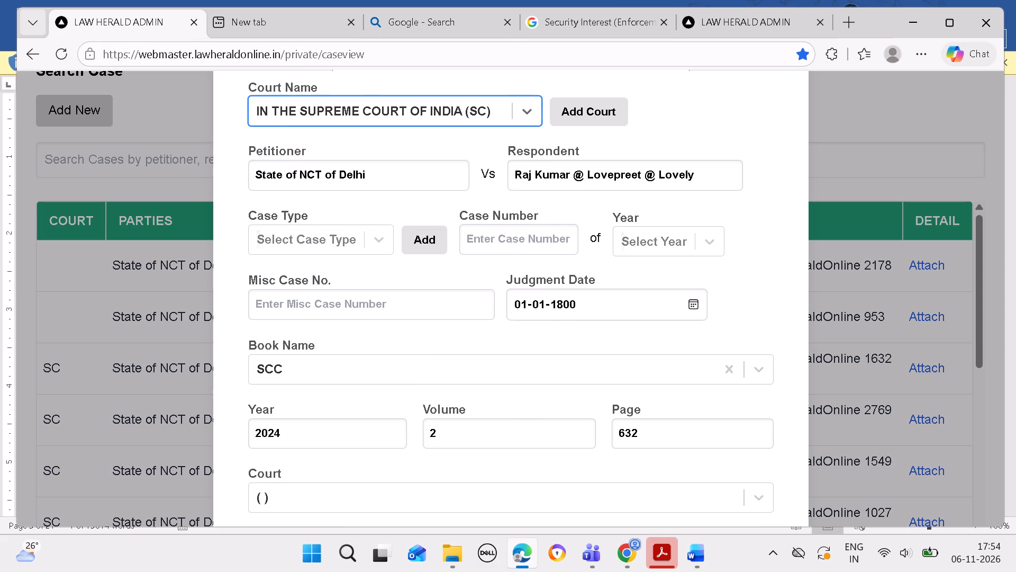
{"action": "key", "text": "Return"}
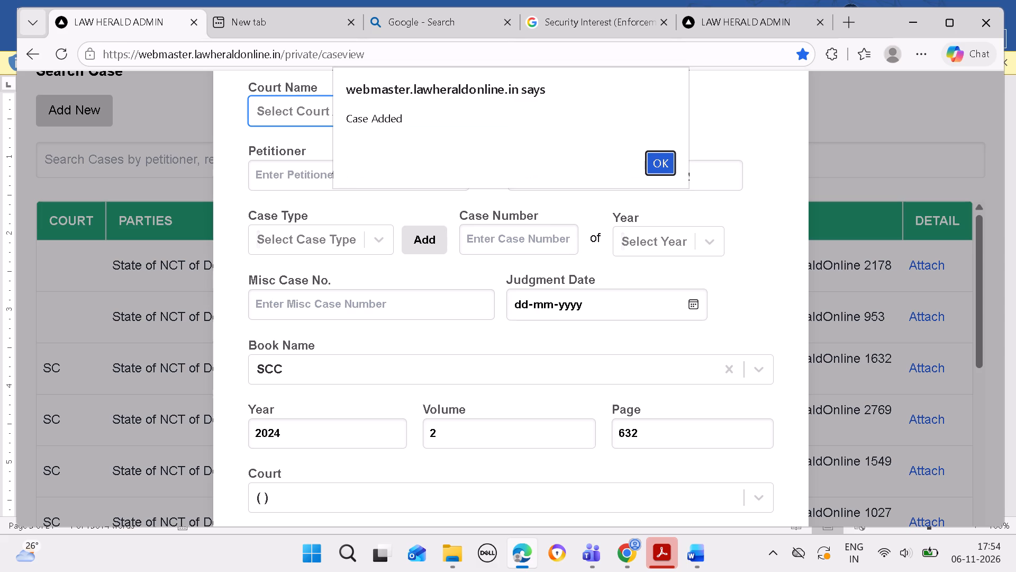
{"action": "left_click", "coordinate": [673, 162]}
{"action": "left_click", "coordinate": [666, 166]}
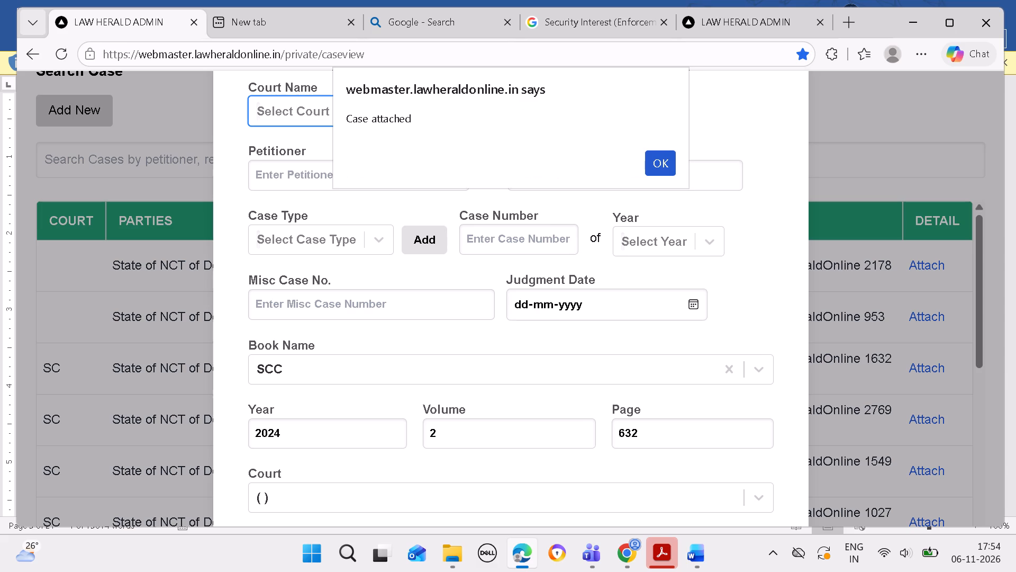
{"action": "left_click", "coordinate": [666, 166]}
Copy cited case 14's petitioner from Word and search for it by petitioner in Edge's cited-case search, clearing the old petitioner and respondent terms.
{"action": "scroll", "coordinate": [578, 242], "scroll_direction": "down", "scroll_amount": 11}
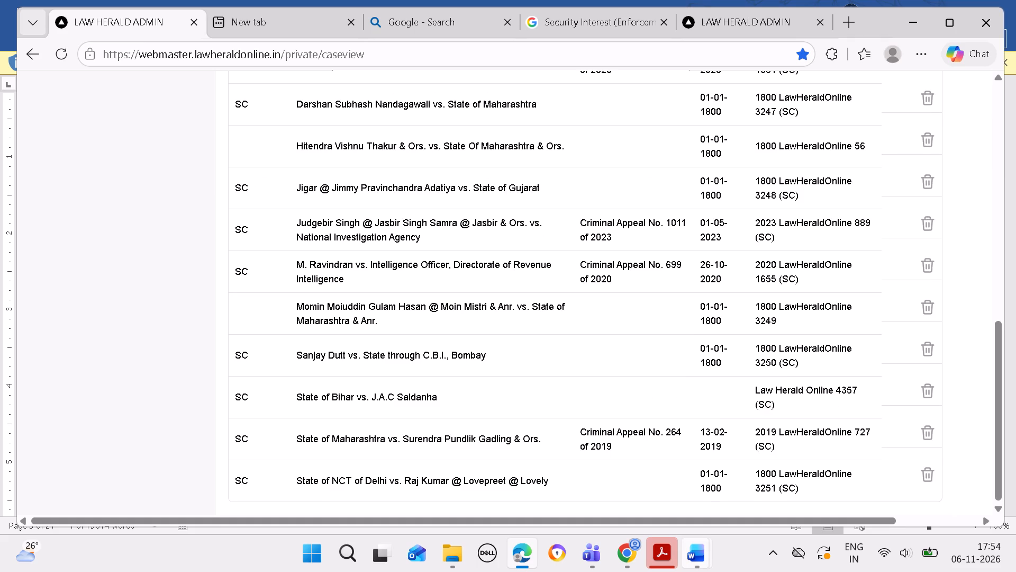
{"action": "left_click", "coordinate": [863, 475]}
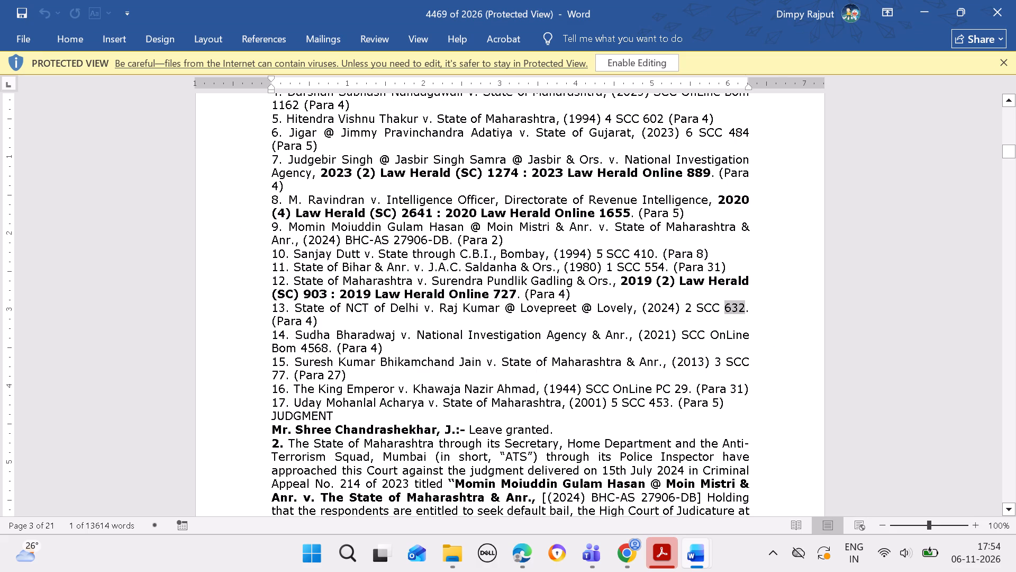
{"action": "left_click_drag", "start_coordinate": [295, 334], "coordinate": [385, 325]}
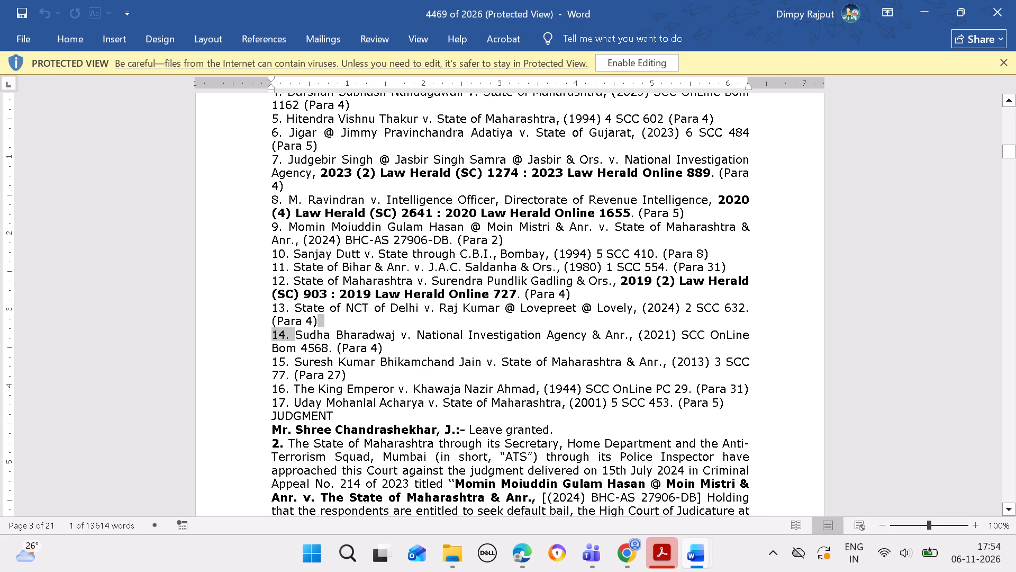
{"action": "left_click_drag", "start_coordinate": [385, 325], "coordinate": [396, 333]}
{"action": "key", "text": "ctrl+c"}
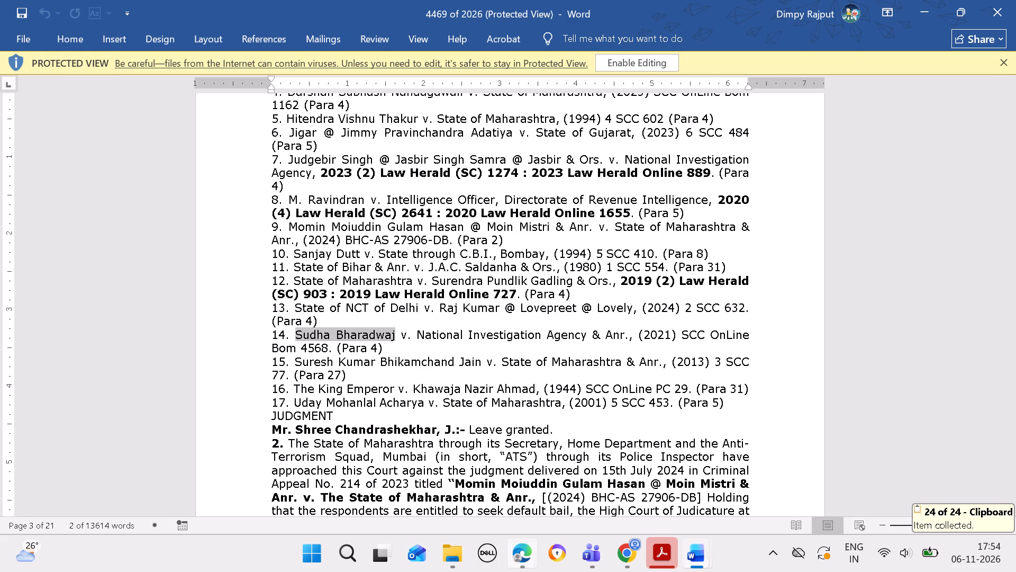
{"action": "left_click", "coordinate": [527, 558]}
{"action": "scroll", "coordinate": [448, 497], "scroll_direction": "up", "scroll_amount": 3}
{"action": "left_click", "coordinate": [298, 481]}
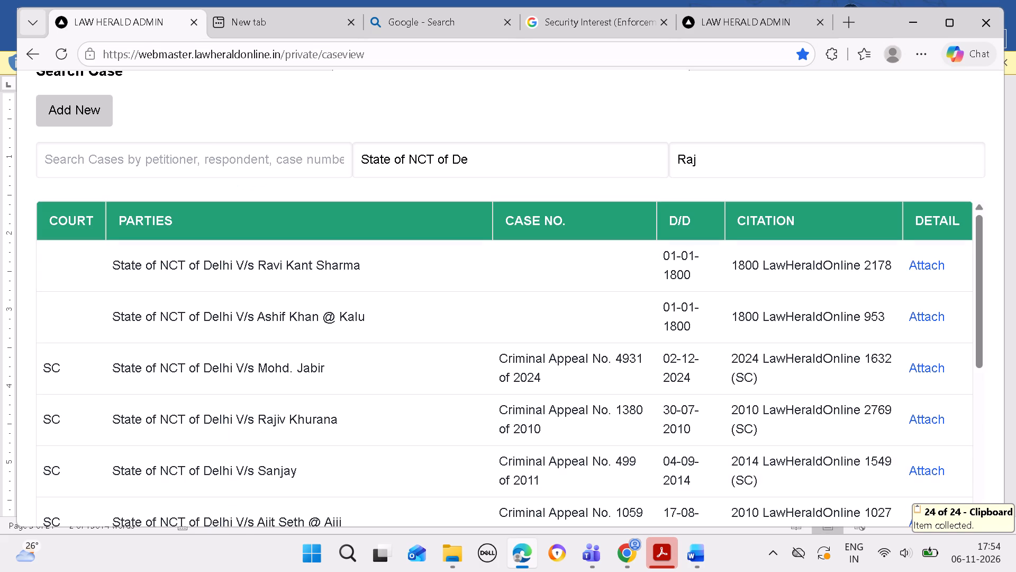
{"action": "left_click_drag", "start_coordinate": [494, 151], "coordinate": [355, 150]}
{"action": "key", "text": "BackSpace"}
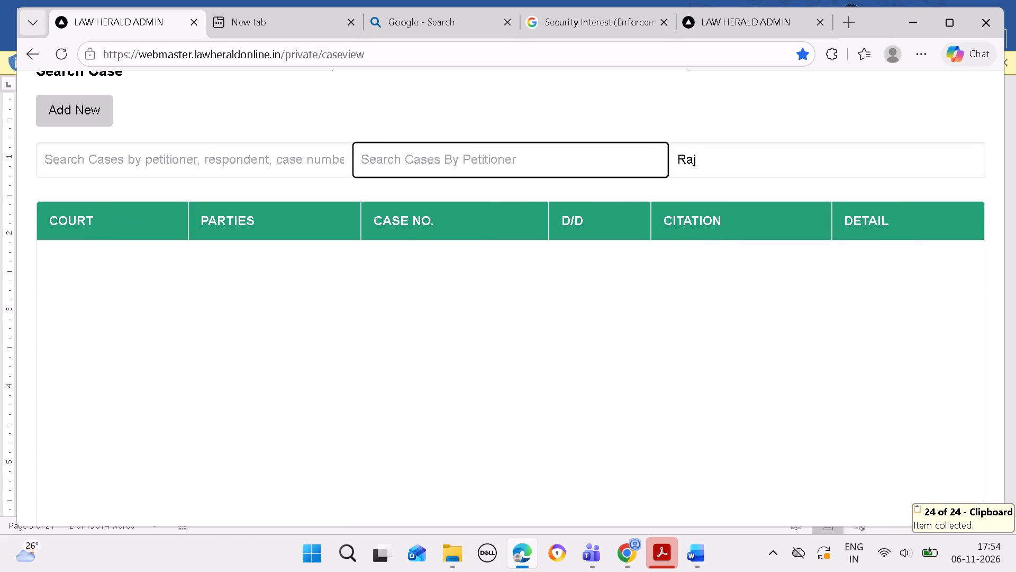
{"action": "left_click_drag", "start_coordinate": [711, 166], "coordinate": [612, 165]}
{"action": "key", "text": "BackSpace"}
{"action": "left_click", "coordinate": [559, 152]}
{"action": "key", "text": "ctrl+v"}
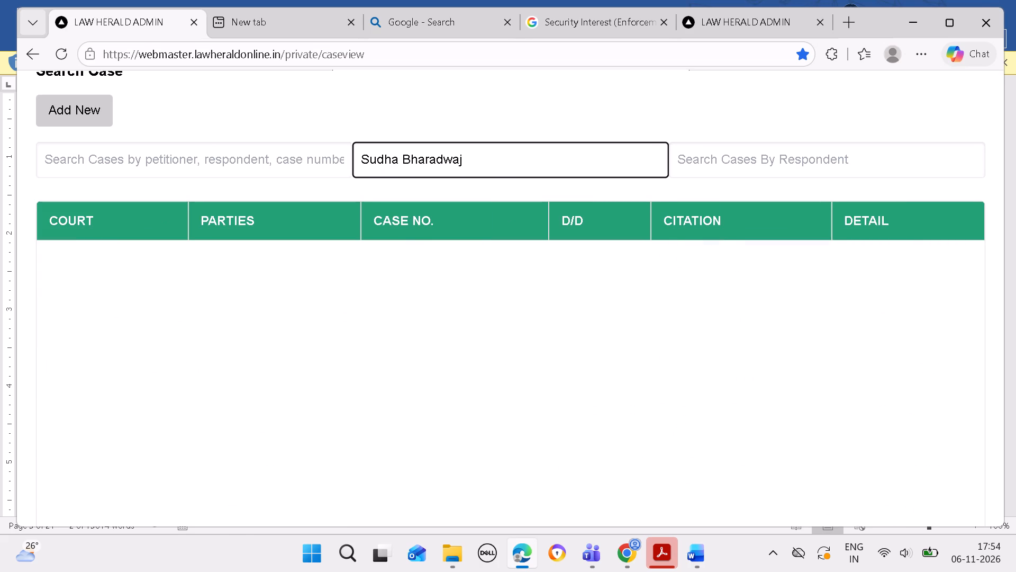
Start a new cited-case entry and fill its petitioner with the name copied from cited case 14.
{"action": "left_click", "coordinate": [97, 105]}
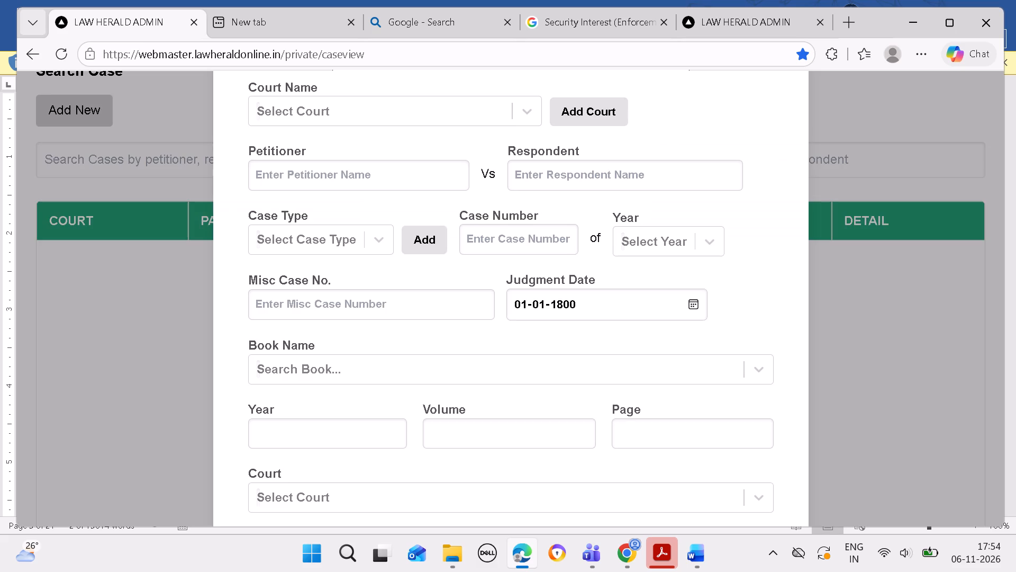
{"action": "left_click", "coordinate": [375, 180]}
{"action": "key", "text": "ctrl+v"}
Copy cited case 14's respondent, "National Investigation Agency & Anr.", from Word into the new entry's respondent in Edge.
{"action": "left_click", "coordinate": [684, 558]}
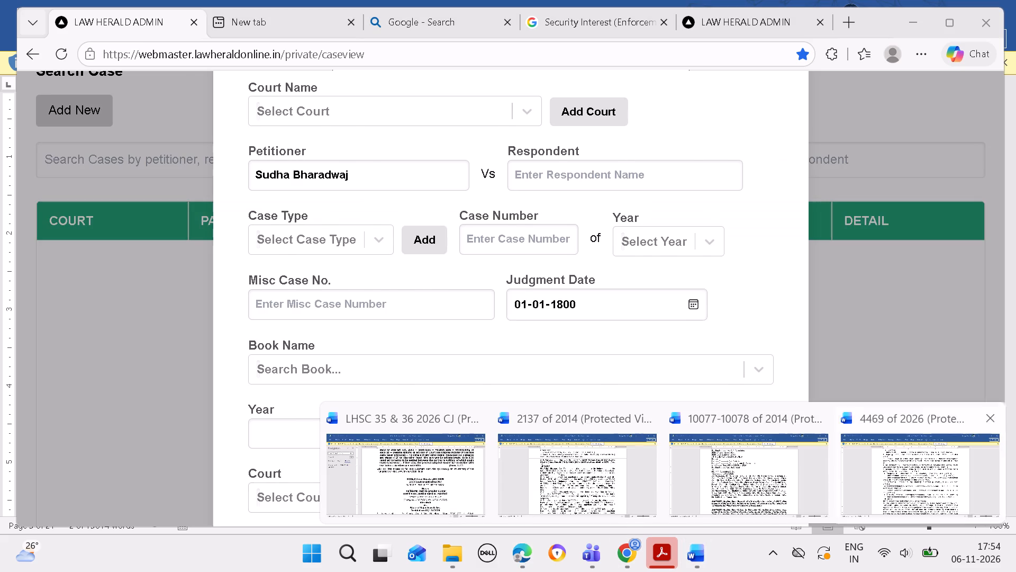
{"action": "left_click", "coordinate": [882, 488]}
{"action": "left_click_drag", "start_coordinate": [417, 330], "coordinate": [473, 332]}
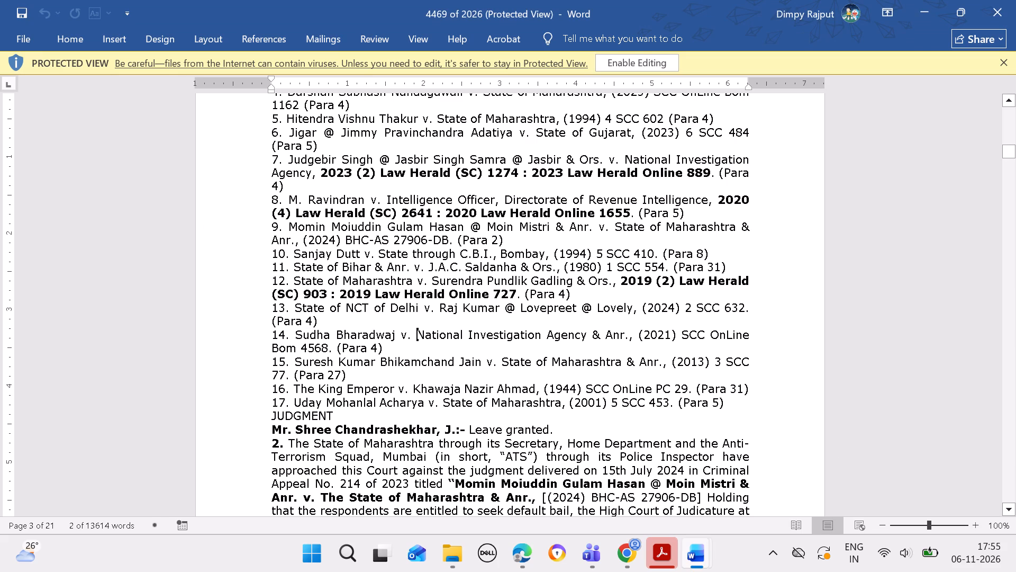
{"action": "left_click_drag", "start_coordinate": [473, 332], "coordinate": [627, 336]}
{"action": "key", "text": "ctrl+c"}
{"action": "left_click", "coordinate": [528, 547]}
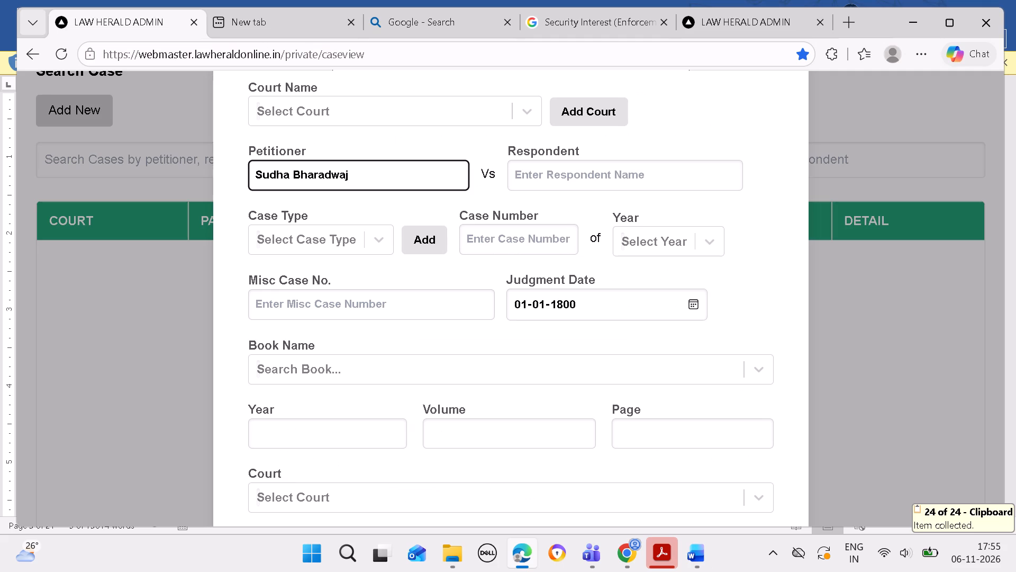
{"action": "left_click", "coordinate": [669, 183]}
{"action": "key", "text": "ctrl+v"}
Fill the entry's citation year with 2021, copied from cited case 14 in Word, and set its volume to "-".
{"action": "left_click", "coordinate": [694, 555]}
{"action": "left_click", "coordinate": [865, 455]}
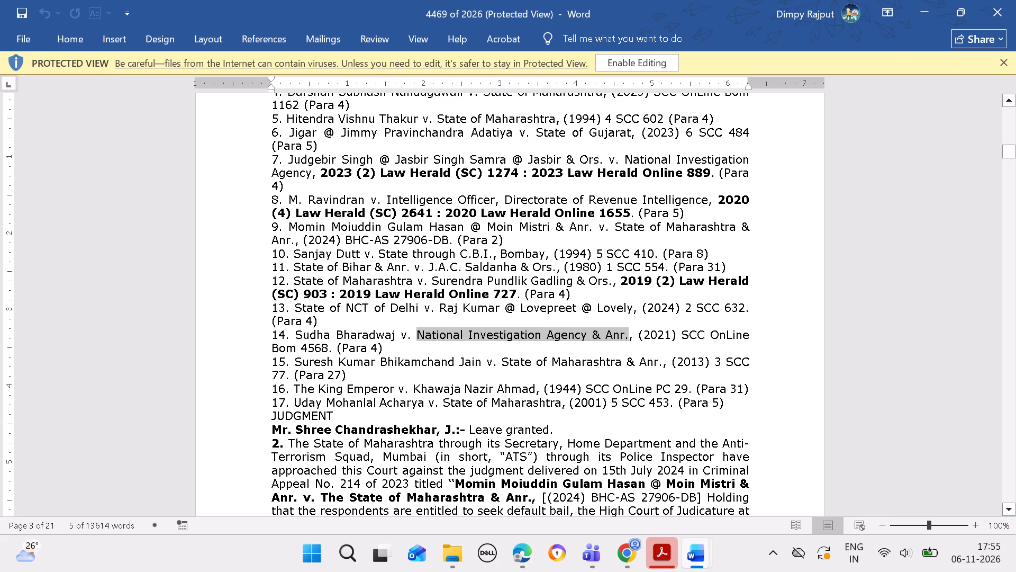
{"action": "left_click_drag", "start_coordinate": [645, 330], "coordinate": [671, 338]}
{"action": "key", "text": "ctrl+c"}
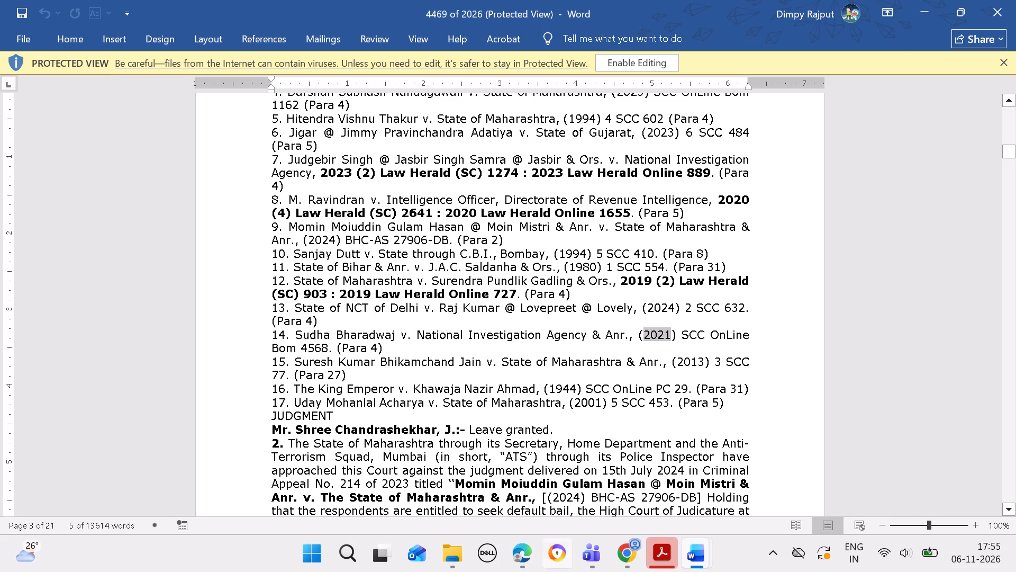
{"action": "left_click", "coordinate": [524, 559]}
{"action": "left_click", "coordinate": [383, 435]}
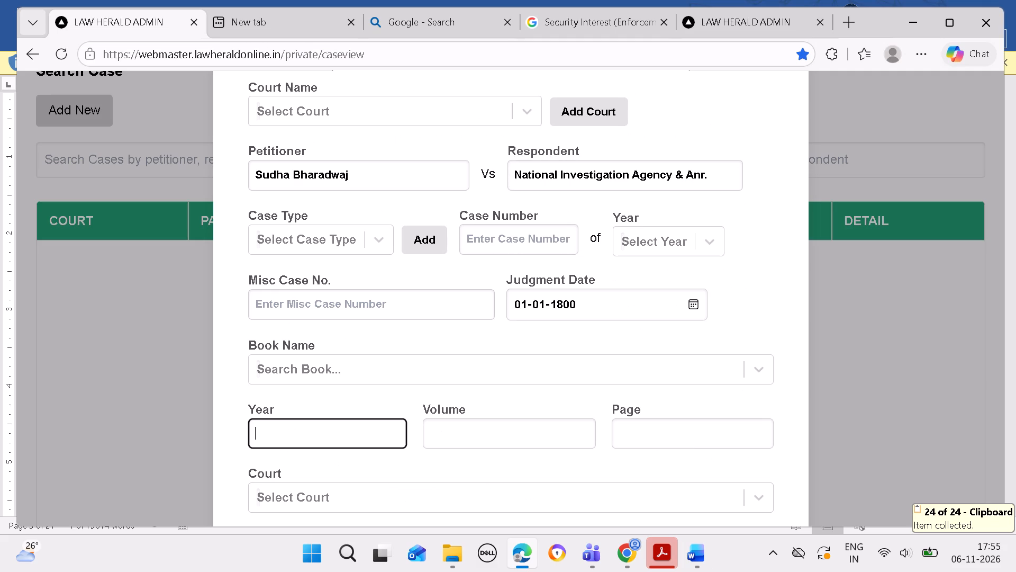
{"action": "key", "text": "ctrl+v"}
{"action": "left_click", "coordinate": [557, 438]}
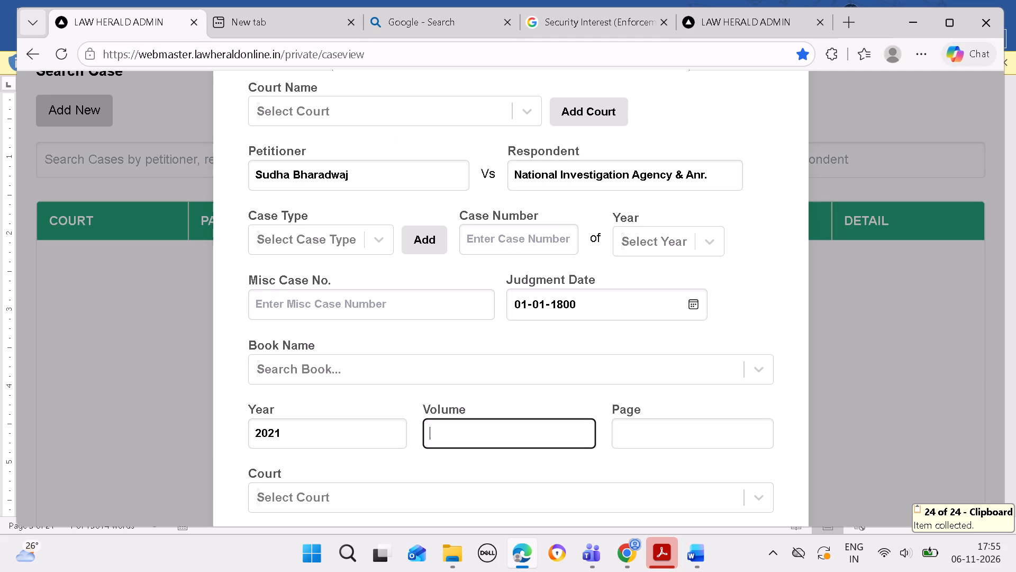
{"action": "key", "text": "minus"}
Copy page number 4568 from cited case 14 in Word into the new entry's page in Edge.
{"action": "left_click", "coordinate": [690, 558]}
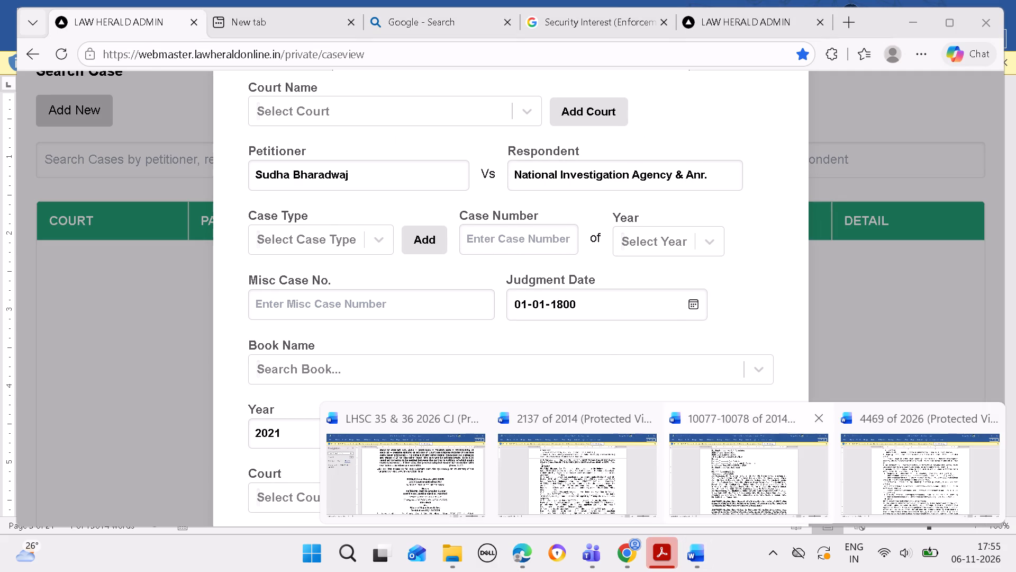
{"action": "left_click", "coordinate": [877, 484]}
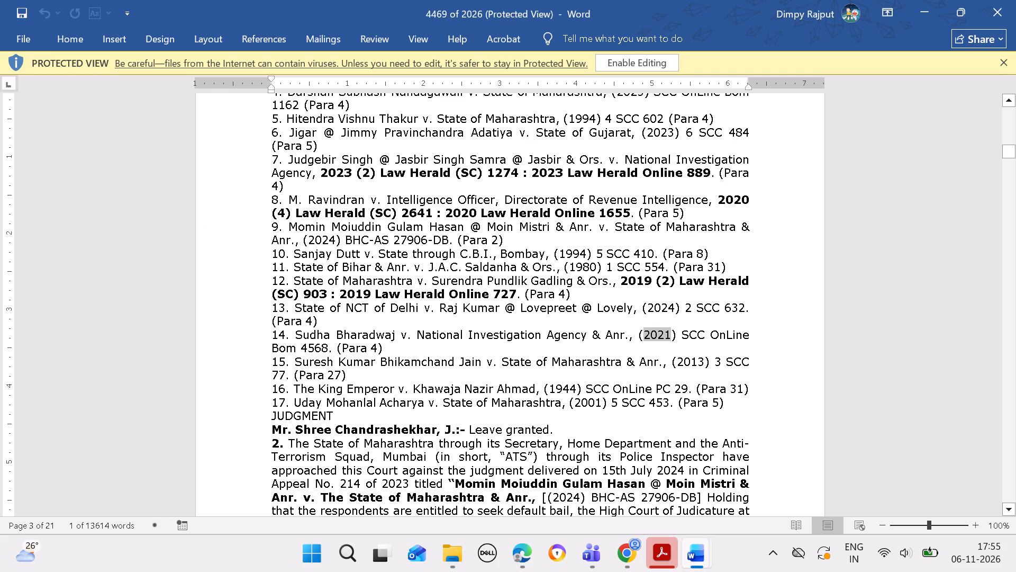
{"action": "left_click_drag", "start_coordinate": [302, 347], "coordinate": [310, 347]}
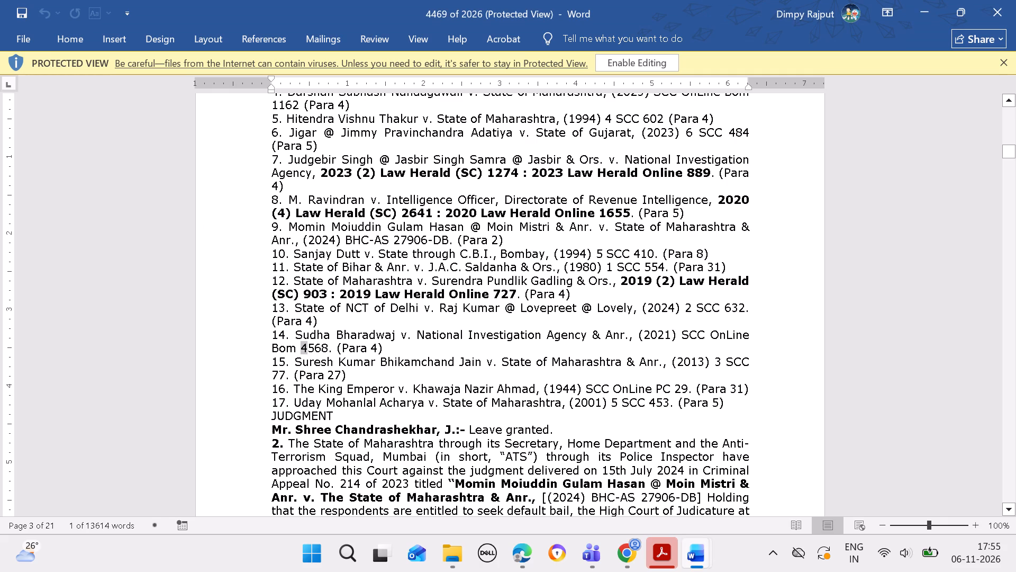
{"action": "left_click_drag", "start_coordinate": [310, 347], "coordinate": [326, 350]}
{"action": "key", "text": "ctrl+c"}
{"action": "left_click", "coordinate": [509, 556]}
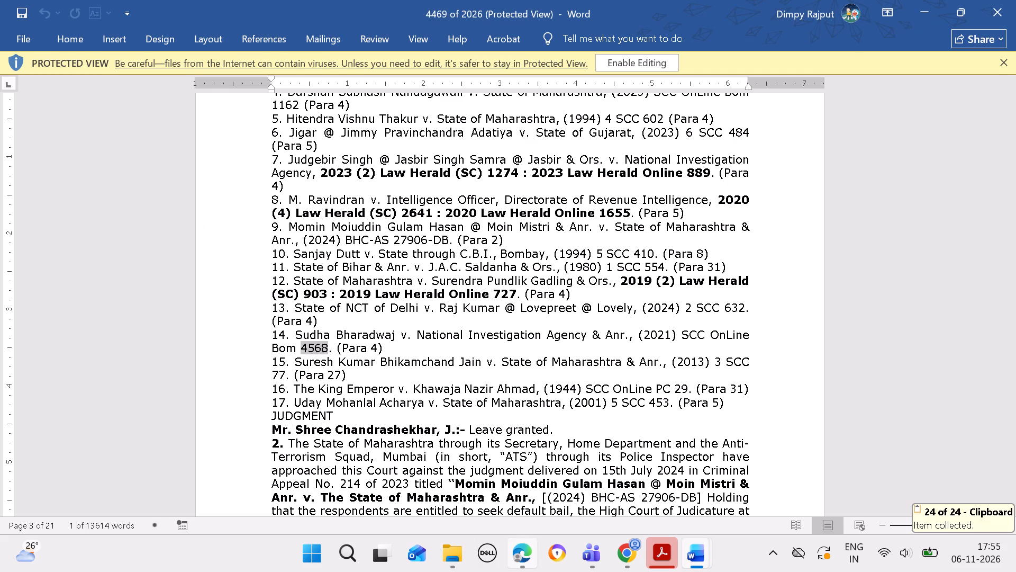
{"action": "left_click", "coordinate": [662, 439]}
{"action": "key", "text": "ctrl+v"}
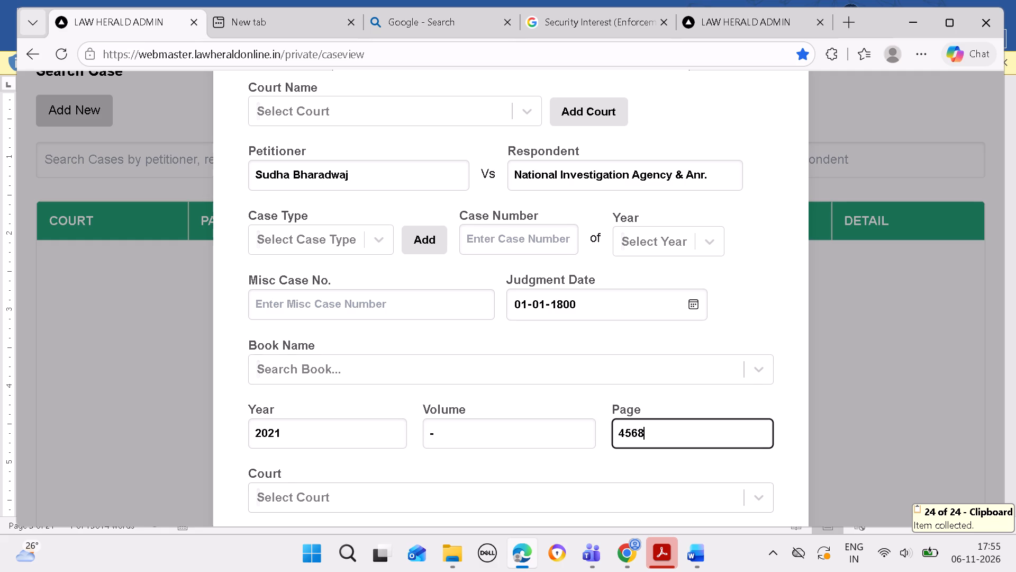
Copy the reporter name from cited case 14 in Word and set the entry's book name to SCC OnLine Bom in Edge.
{"action": "left_click", "coordinate": [688, 545]}
{"action": "left_click", "coordinate": [912, 488]}
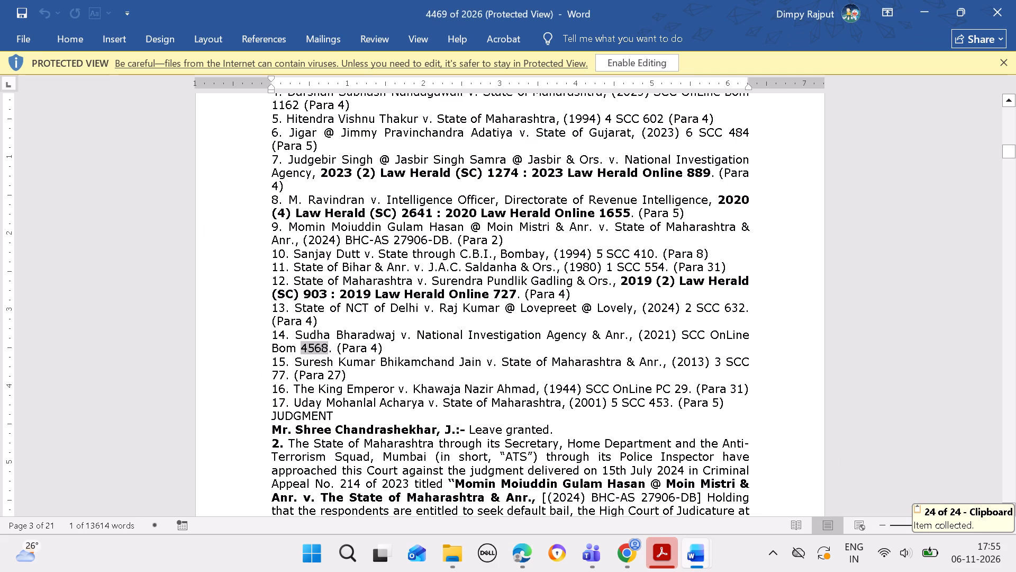
{"action": "left_click_drag", "start_coordinate": [681, 335], "coordinate": [682, 335]}
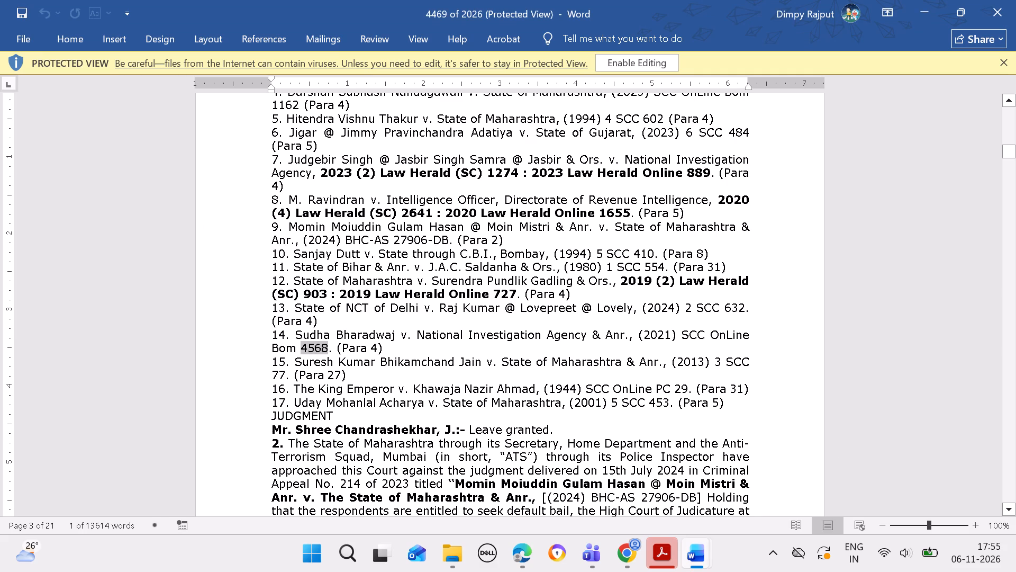
{"action": "left_click_drag", "start_coordinate": [682, 335], "coordinate": [300, 351]}
{"action": "key", "text": "ctrl+c"}
{"action": "left_click", "coordinate": [518, 554]}
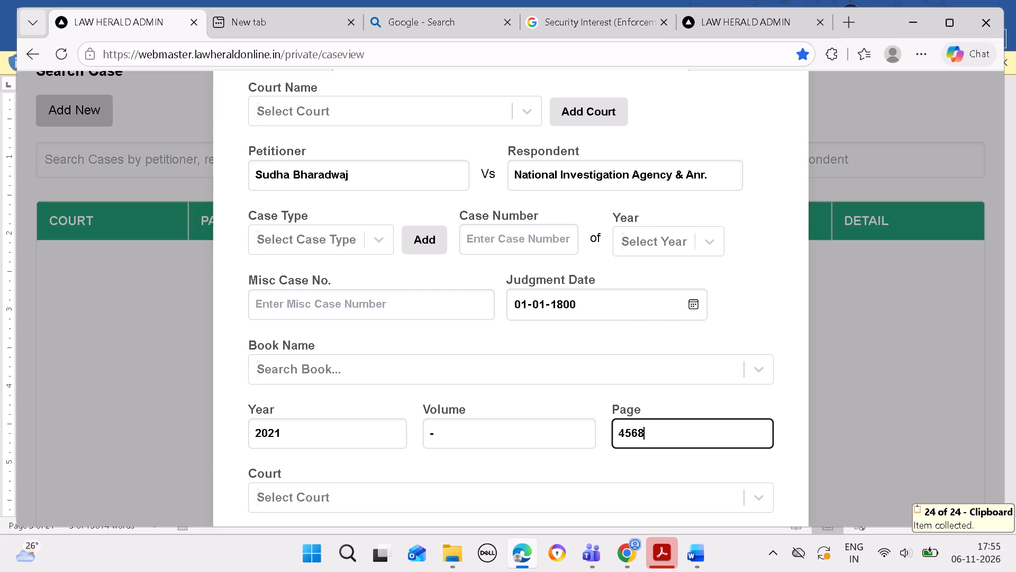
{"action": "left_click", "coordinate": [413, 360]}
{"action": "key", "text": "ctrl+v"}
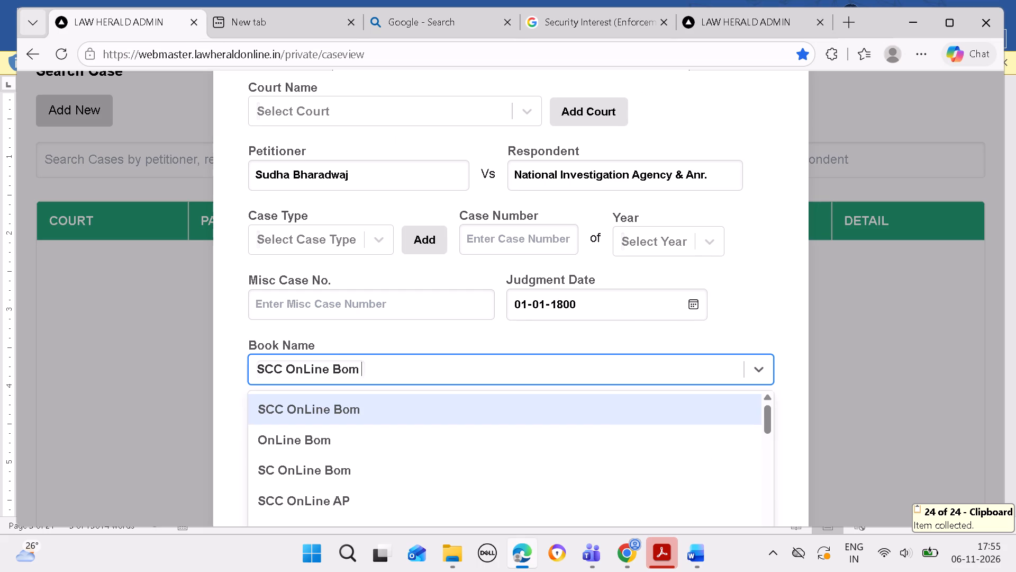
{"action": "left_click_drag", "start_coordinate": [395, 419], "coordinate": [395, 424]}
{"action": "left_click", "coordinate": [353, 411]}
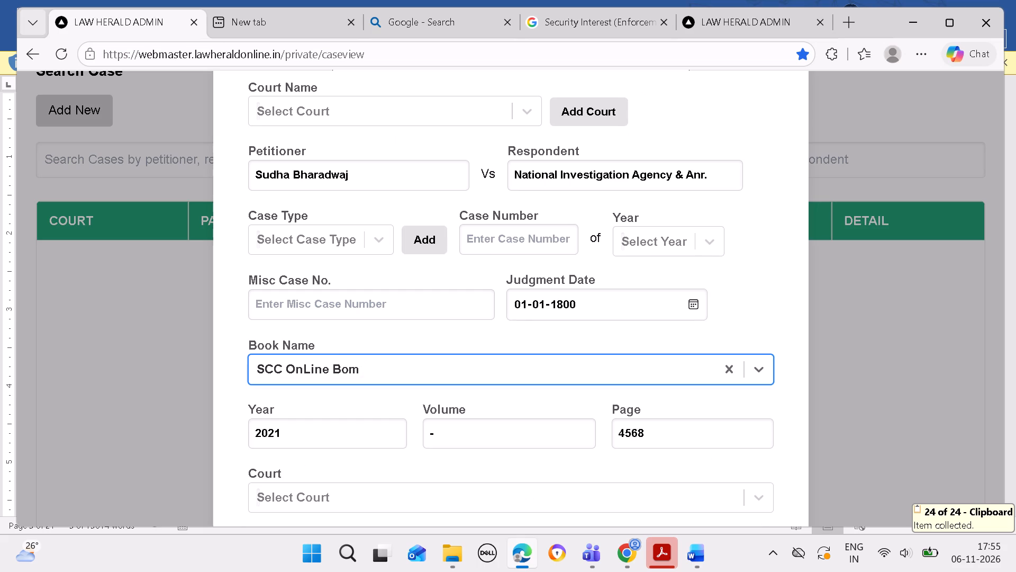
Set the entry's court name to IN THE SUPREME COURT OF INDIA (SC) and its citation court to the blank "( )" option.
{"action": "left_click", "coordinate": [415, 108]}
{"action": "type", "text": "in the"}
{"action": "key", "text": "space"}
{"action": "left_click", "coordinate": [371, 200]}
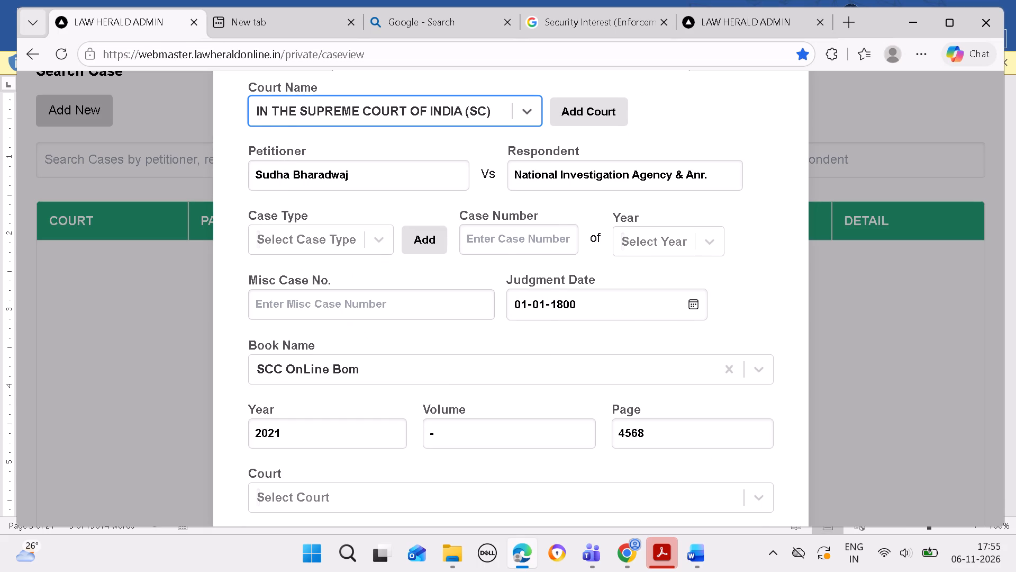
{"action": "left_click", "coordinate": [394, 487]}
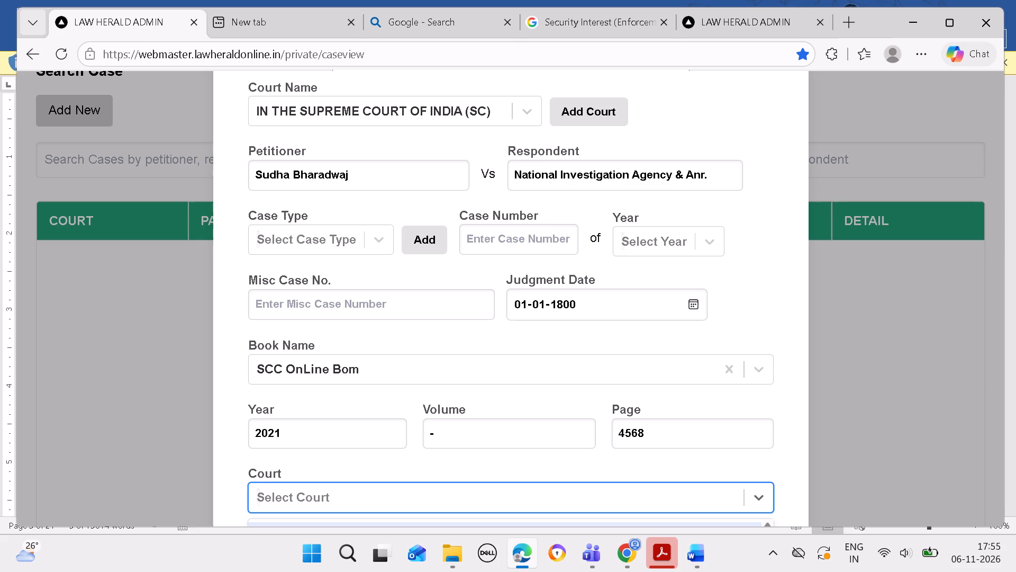
{"action": "left_click", "coordinate": [388, 519]}
{"action": "left_click", "coordinate": [400, 526]}
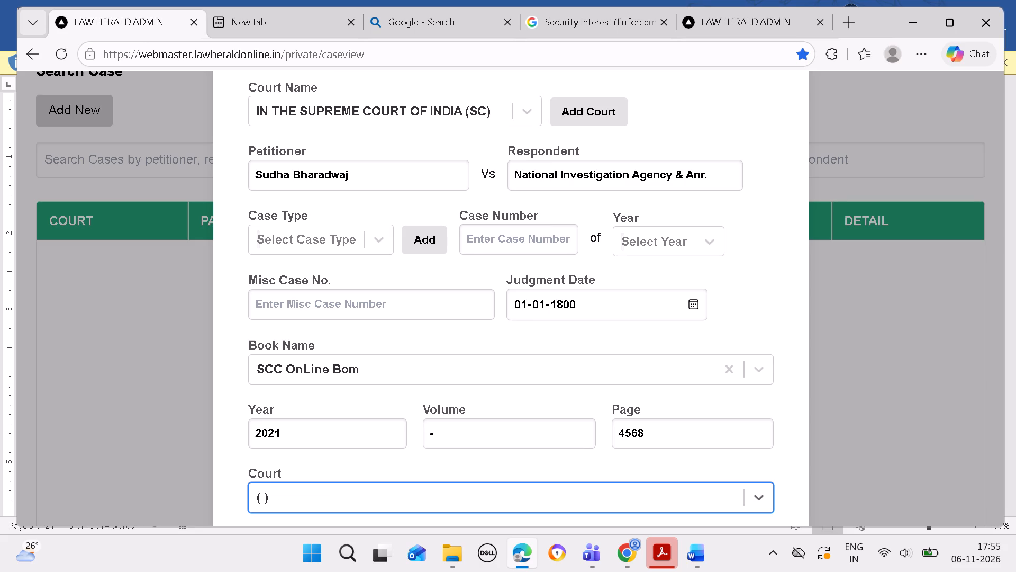
Save the new entry for cited case 14 and check it in the cited-cases list.
{"action": "key", "text": "Return"}
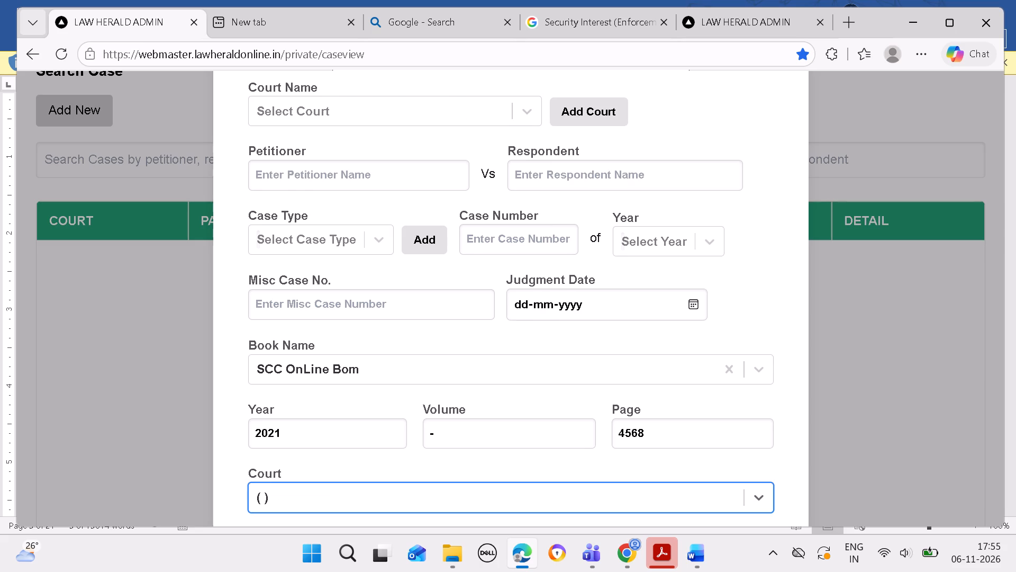
{"action": "left_click", "coordinate": [659, 164]}
{"action": "left_click", "coordinate": [666, 164]}
{"action": "scroll", "coordinate": [639, 248], "scroll_direction": "down", "scroll_amount": 5}
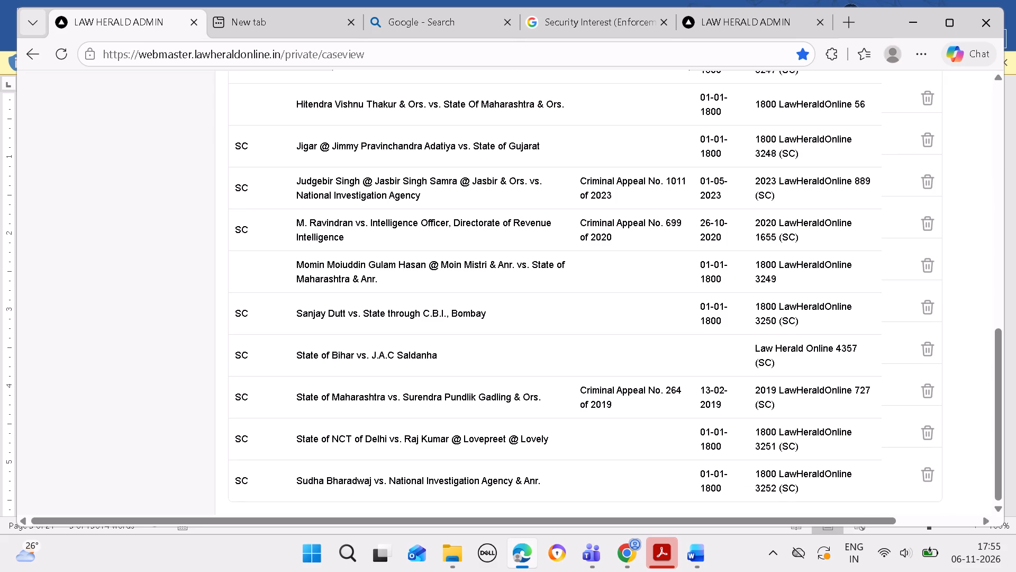
Copy cited case 15's petitioner from Word and search for it by petitioner in Edge's cited-case search, replacing the old term.
{"action": "left_click", "coordinate": [704, 553]}
{"action": "left_click", "coordinate": [876, 464]}
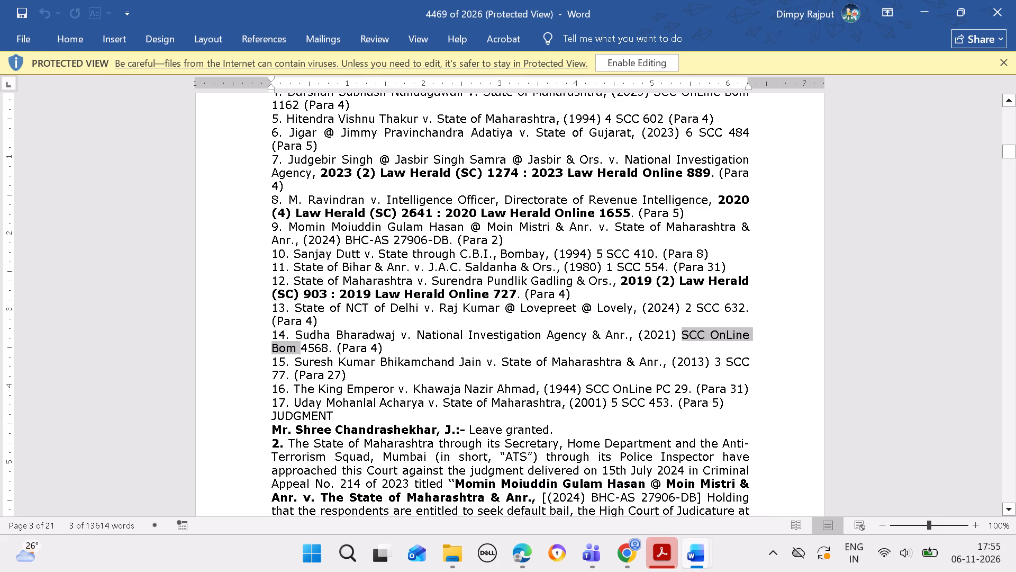
{"action": "left_click_drag", "start_coordinate": [296, 362], "coordinate": [411, 361]}
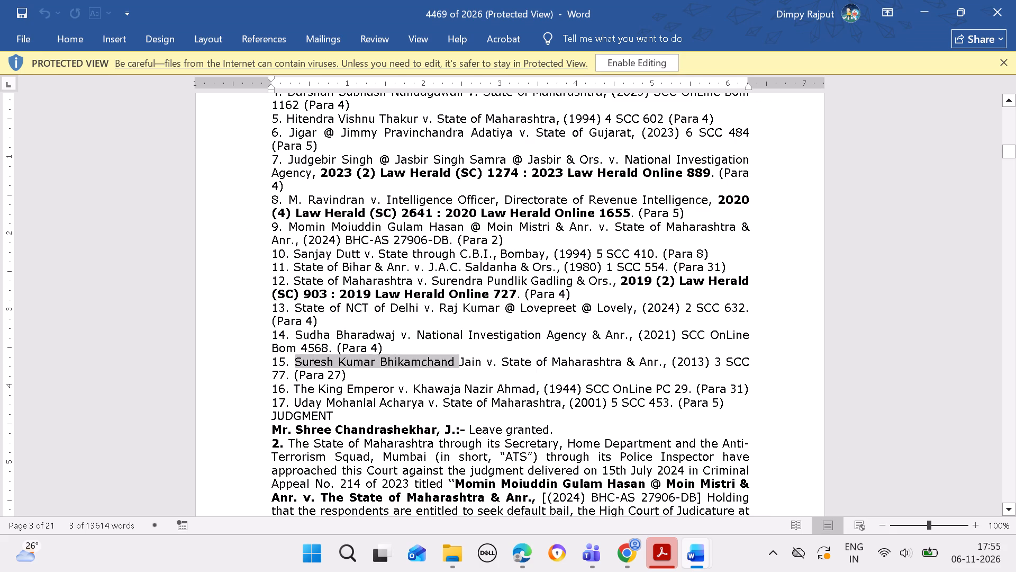
{"action": "left_click_drag", "start_coordinate": [411, 361], "coordinate": [469, 356]}
{"action": "key", "text": "ctrl+c"}
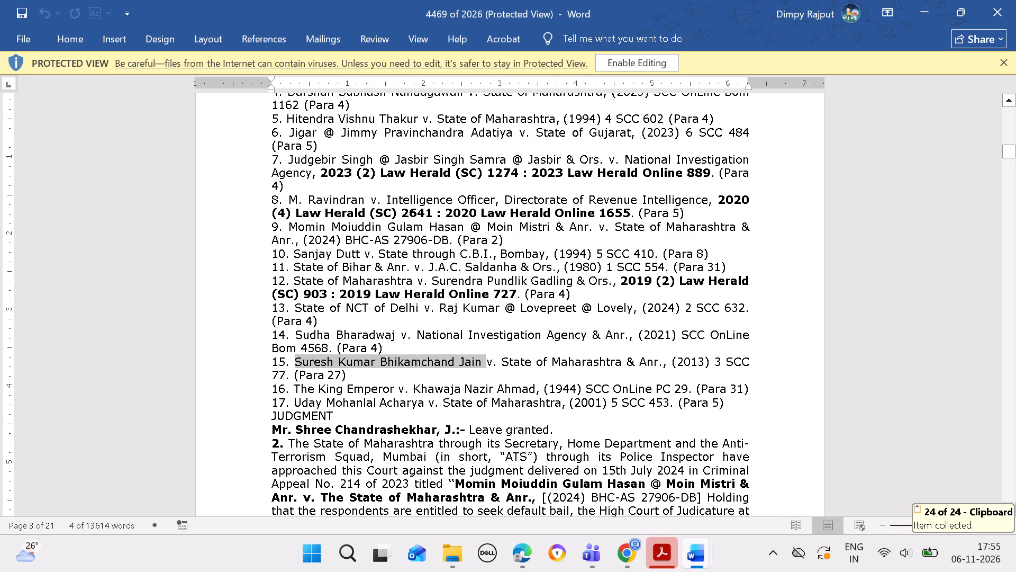
{"action": "left_click", "coordinate": [515, 550]}
{"action": "scroll", "coordinate": [424, 486], "scroll_direction": "up", "scroll_amount": 2}
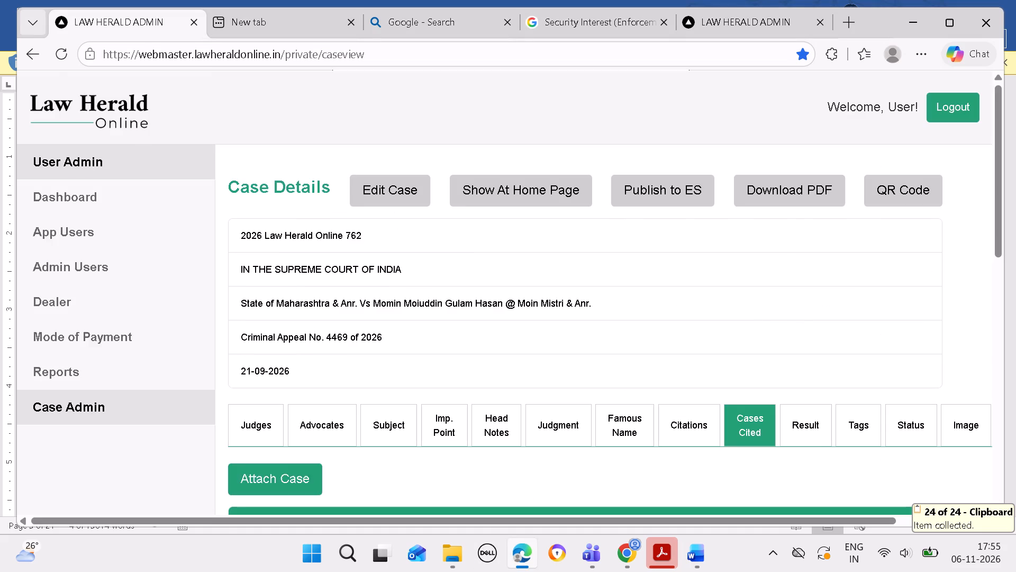
{"action": "left_click", "coordinate": [294, 476]}
{"action": "left_click_drag", "start_coordinate": [464, 165], "coordinate": [345, 177]}
{"action": "key", "text": "BackSpace"}
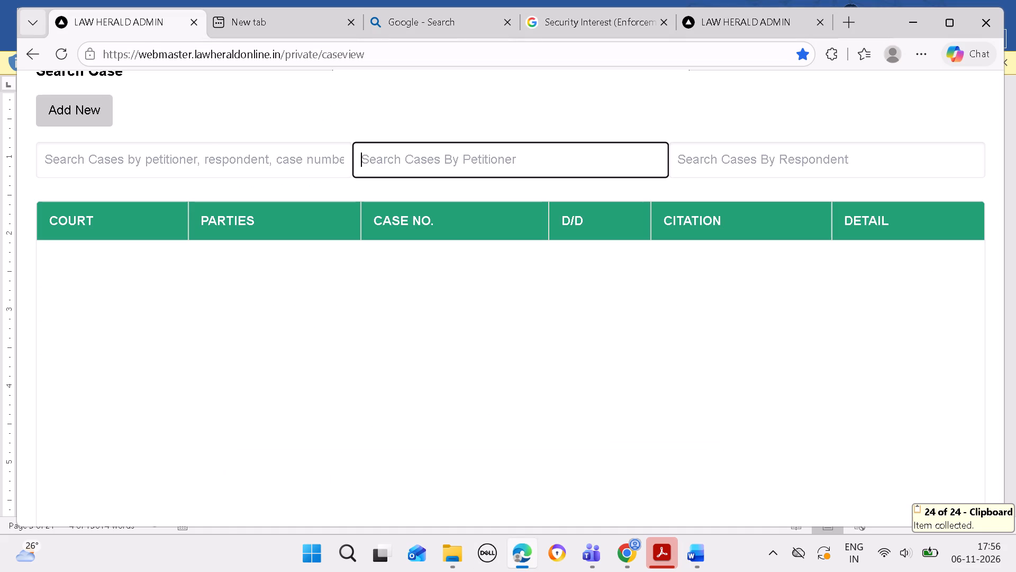
{"action": "key", "text": "ctrl+v"}
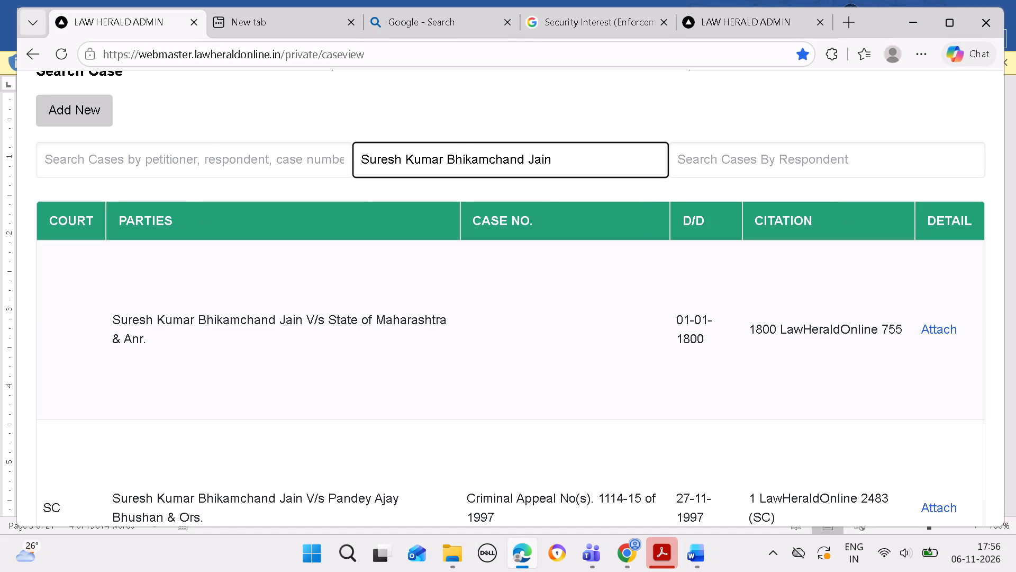
Compare cited case 15 in Word with the search results and attach the match against State of Maharashtra & Anr. in Edge.
{"action": "left_click", "coordinate": [686, 547]}
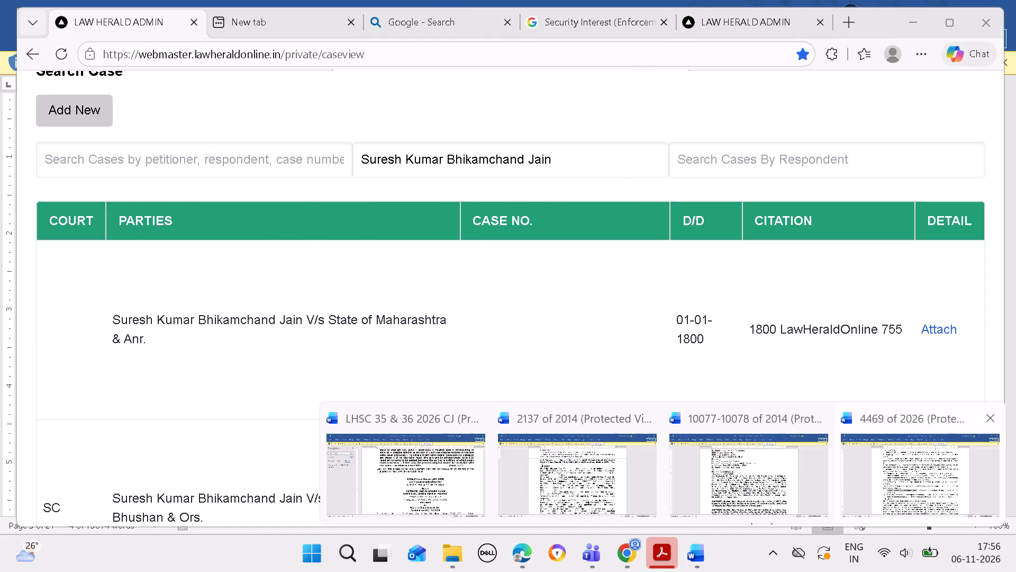
{"action": "left_click", "coordinate": [888, 475]}
{"action": "left_click", "coordinate": [525, 561]}
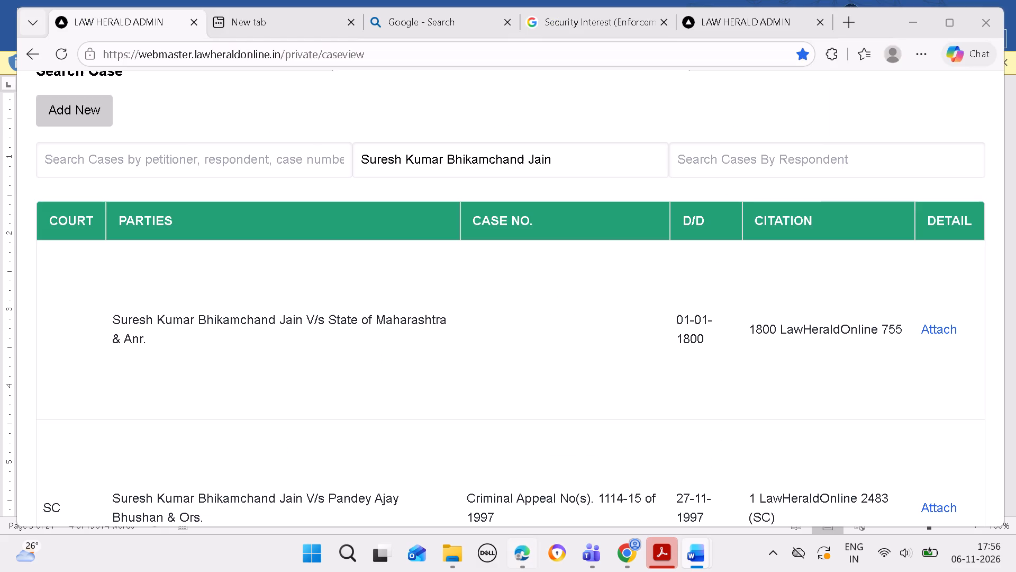
{"action": "left_click", "coordinate": [701, 545]}
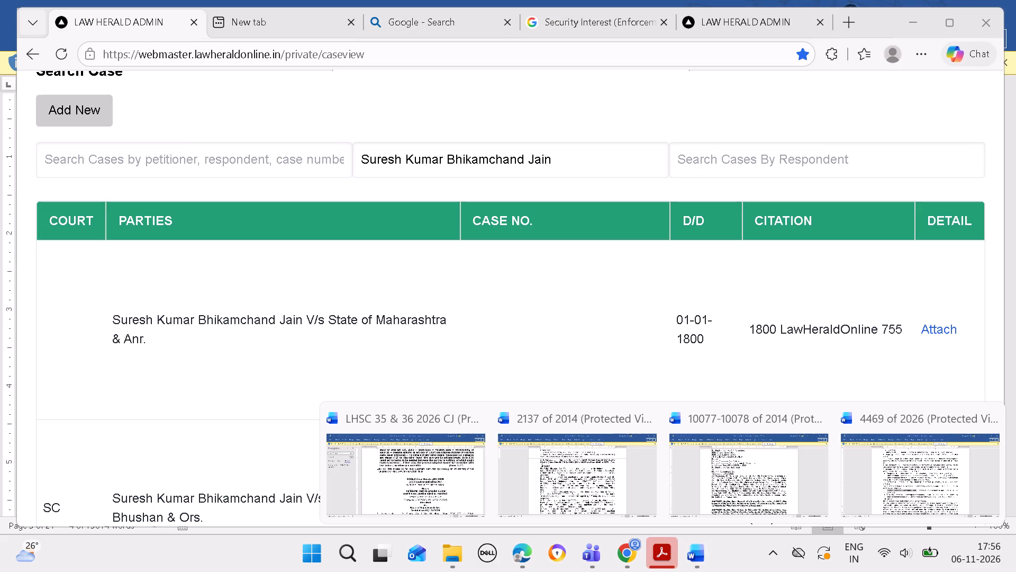
{"action": "left_click", "coordinate": [885, 480]}
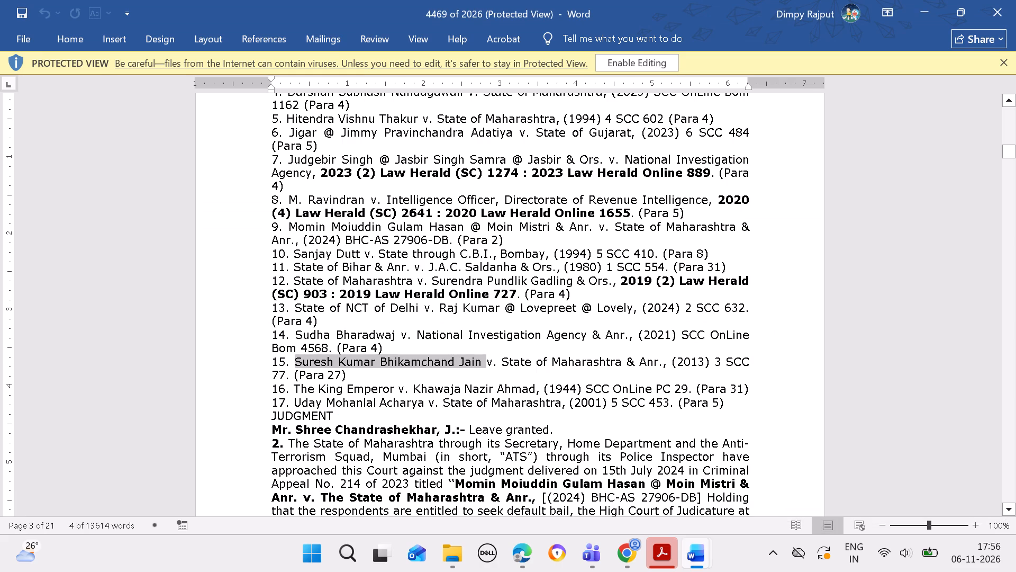
{"action": "left_click", "coordinate": [525, 551]}
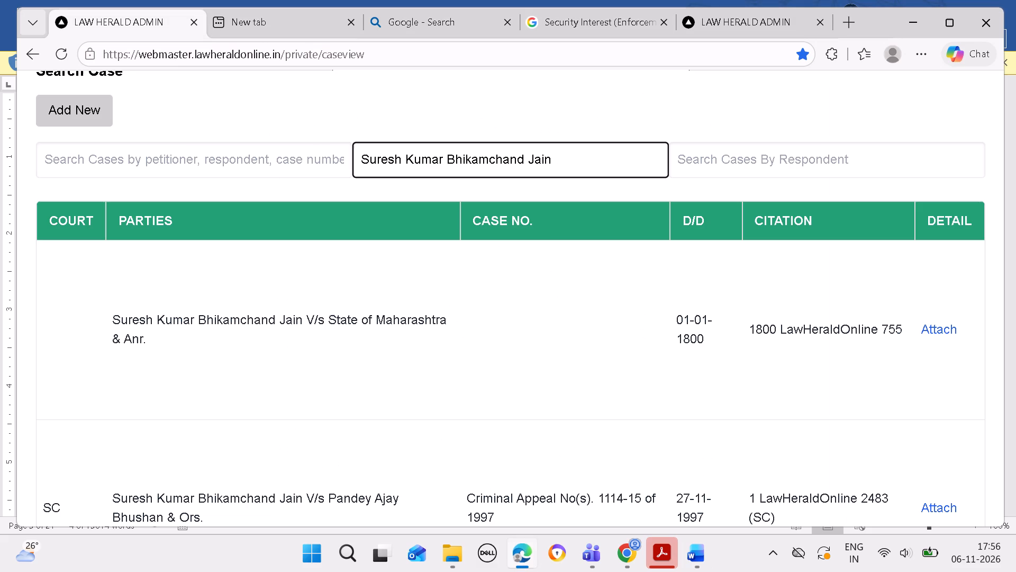
{"action": "left_click", "coordinate": [937, 327]}
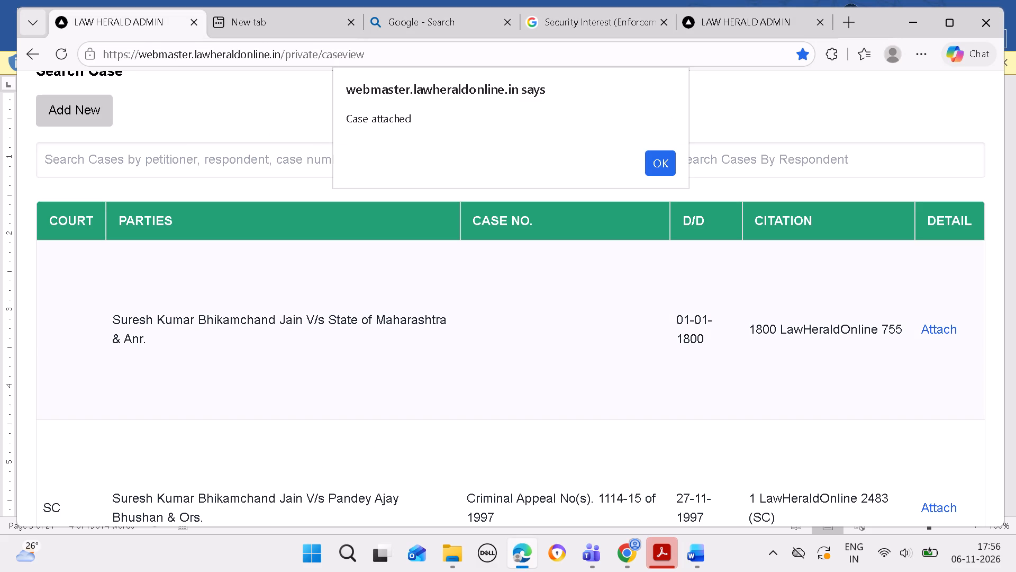
{"action": "left_click", "coordinate": [671, 163]}
{"action": "scroll", "coordinate": [673, 338], "scroll_direction": "down", "scroll_amount": 3}
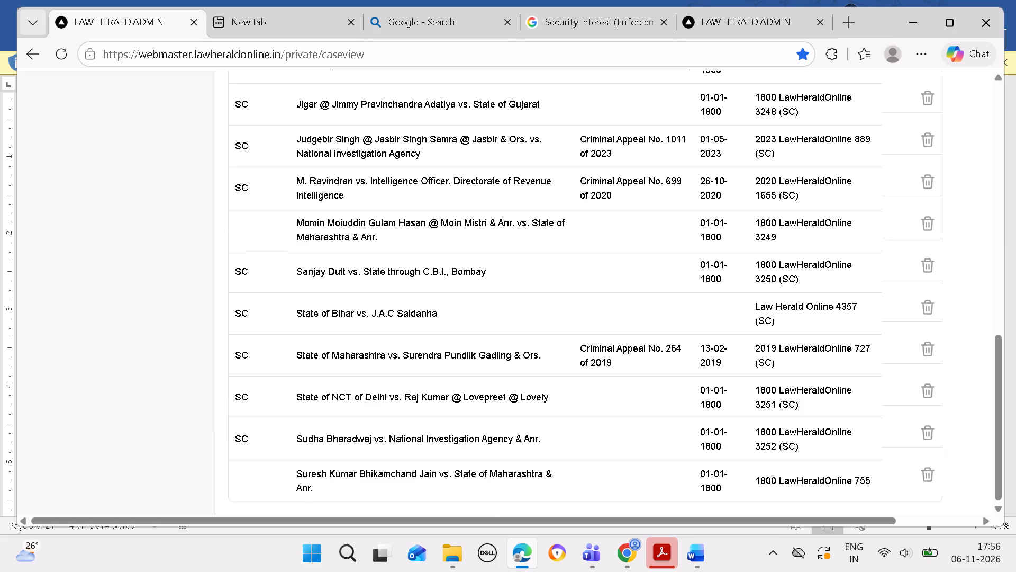
{"action": "scroll", "coordinate": [673, 342], "scroll_direction": "down", "scroll_amount": 7}
Copy cited case 16's petitioner, "The King Emperor", from Word and search for it by petitioner in Edge, replacing the old term.
{"action": "left_click", "coordinate": [710, 553]}
{"action": "left_click", "coordinate": [876, 476]}
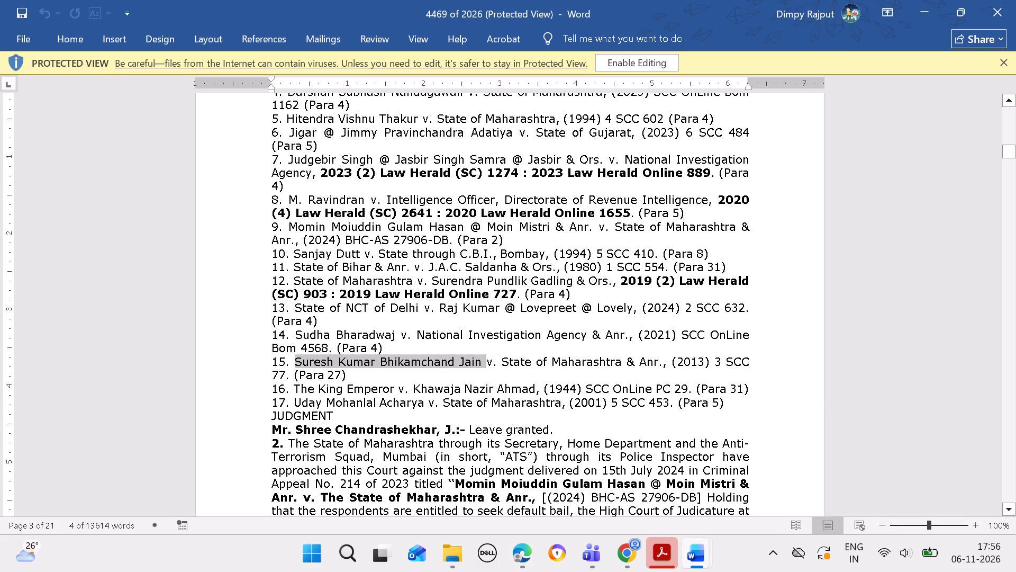
{"action": "left_click_drag", "start_coordinate": [294, 391], "coordinate": [358, 392]}
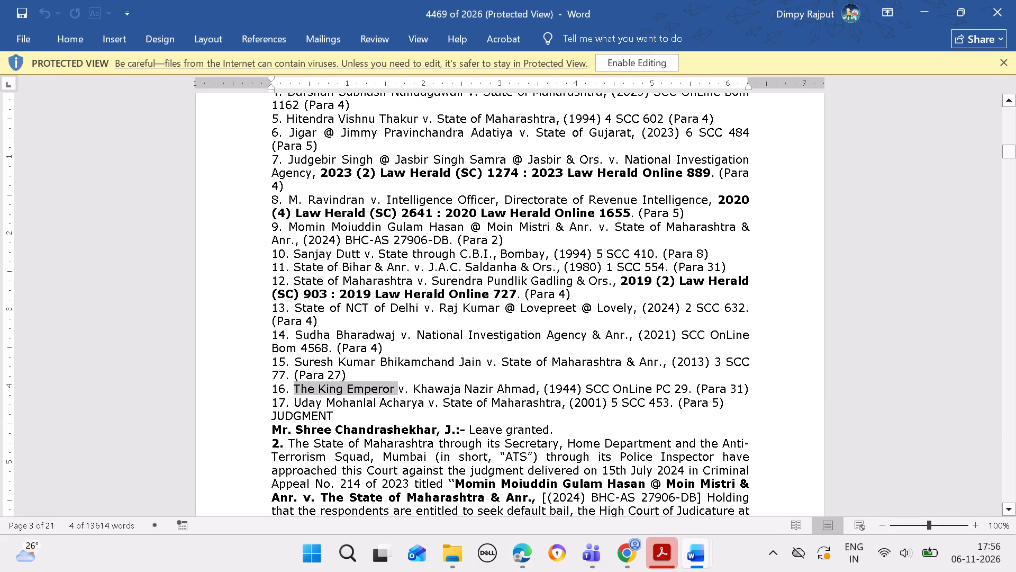
{"action": "left_click_drag", "start_coordinate": [358, 392], "coordinate": [368, 392]}
{"action": "key", "text": "ctrl+c"}
{"action": "left_click", "coordinate": [525, 556]}
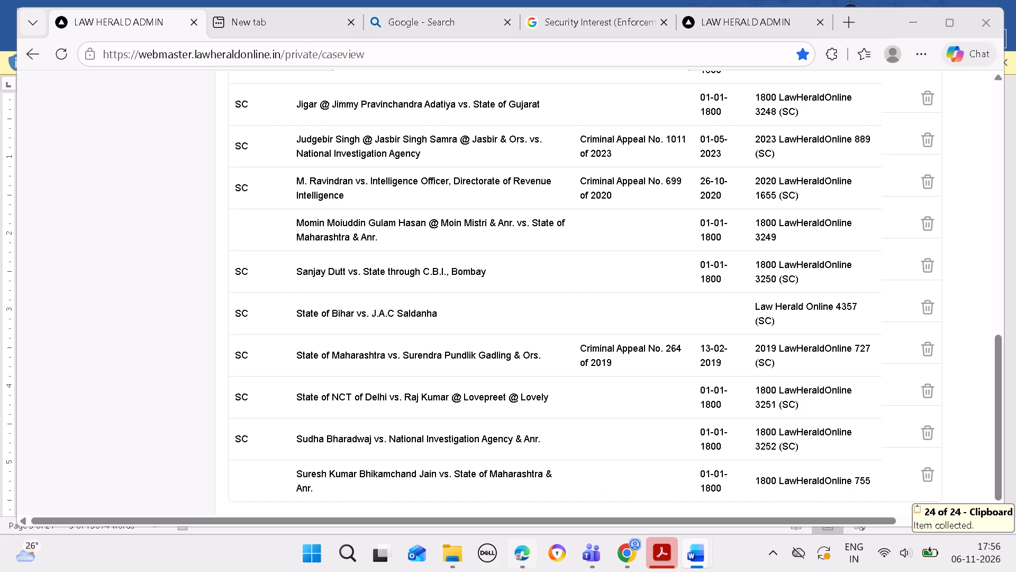
{"action": "scroll", "coordinate": [515, 461], "scroll_direction": "up", "scroll_amount": 3}
{"action": "left_click", "coordinate": [293, 478]}
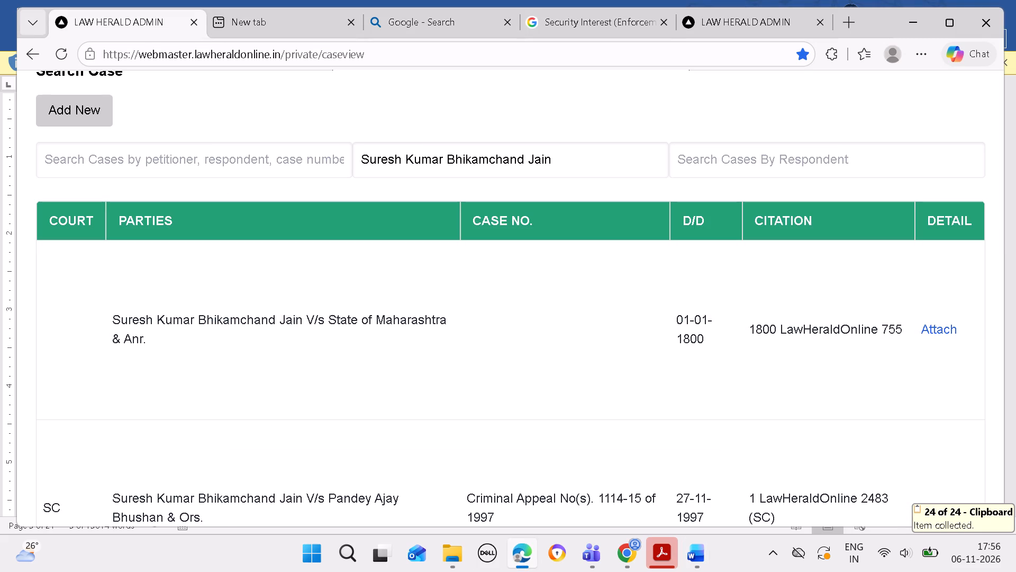
{"action": "left_click_drag", "start_coordinate": [551, 162], "coordinate": [338, 162]}
{"action": "key", "text": "BackSpace"}
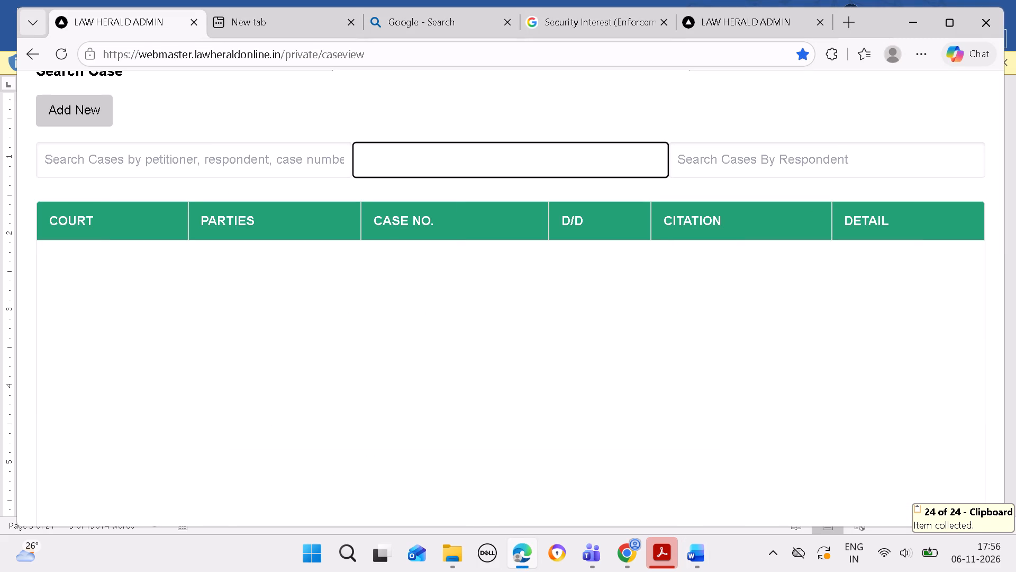
{"action": "key", "text": "ctrl+v"}
{"action": "left_click", "coordinate": [356, 165]}
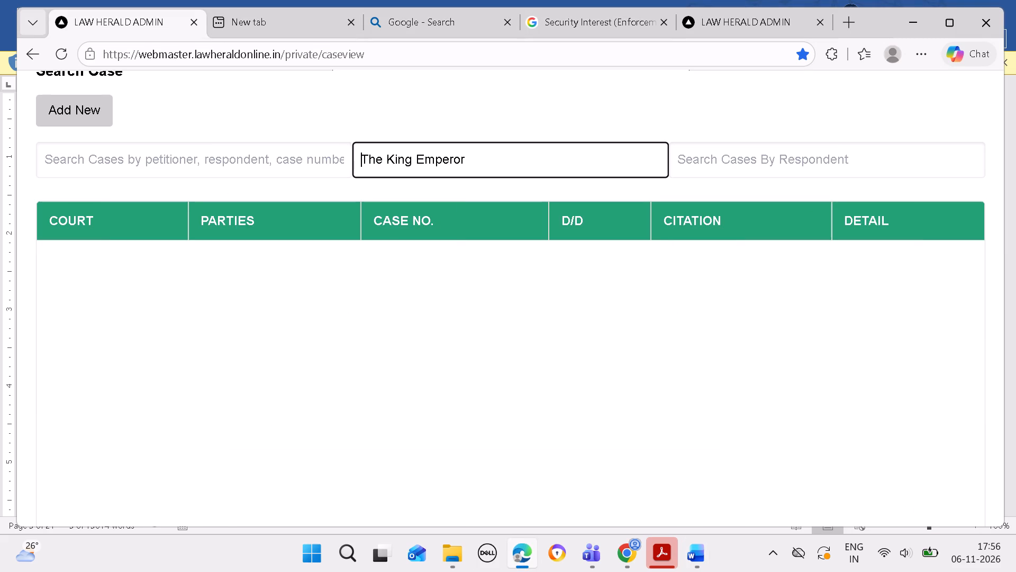
Start a new case entry in Edge for cited case 16 with petitioner "The King Emperor" and the respondent copied from Word.
{"action": "key", "text": "BackSpace"}
{"action": "left_click", "coordinate": [504, 159]}
{"action": "key", "text": "BackSpace"}
{"action": "key", "text": "BackSpace"}
{"action": "left_click", "coordinate": [89, 119]}
{"action": "left_click", "coordinate": [368, 178]}
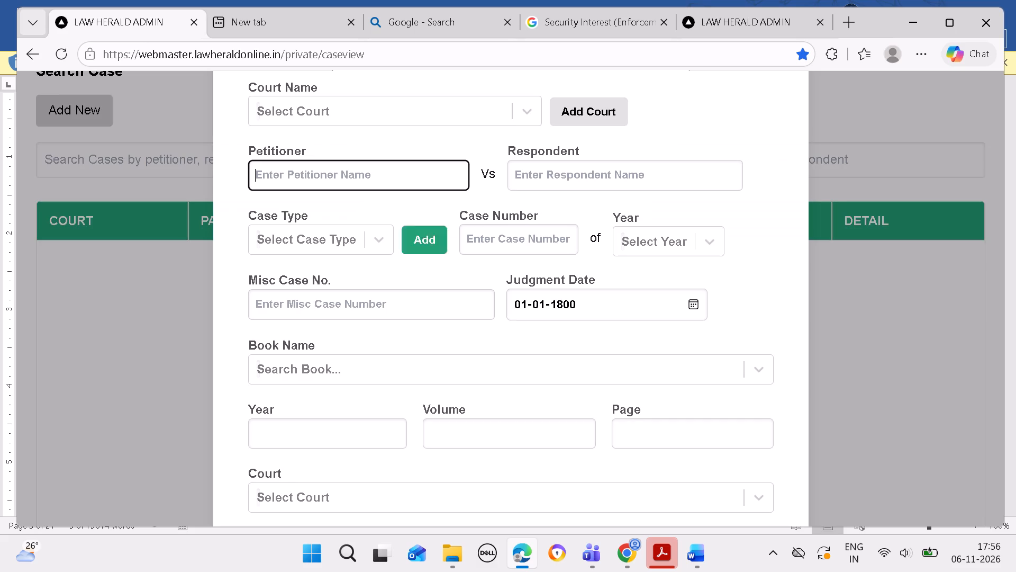
{"action": "key", "text": "ctrl+v"}
{"action": "left_click", "coordinate": [697, 562]}
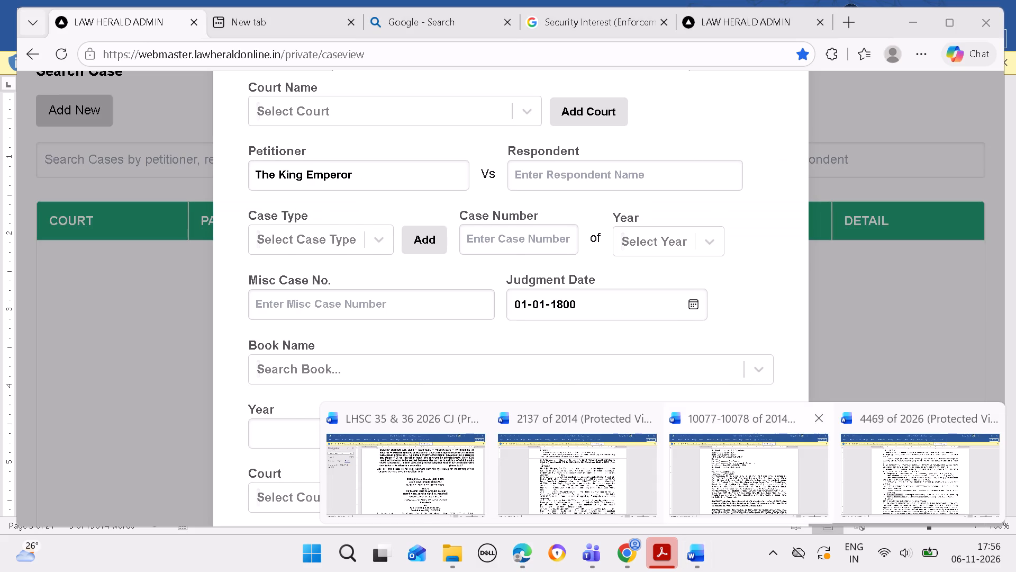
{"action": "left_click", "coordinate": [852, 487]}
{"action": "left_click_drag", "start_coordinate": [412, 389], "coordinate": [413, 388]}
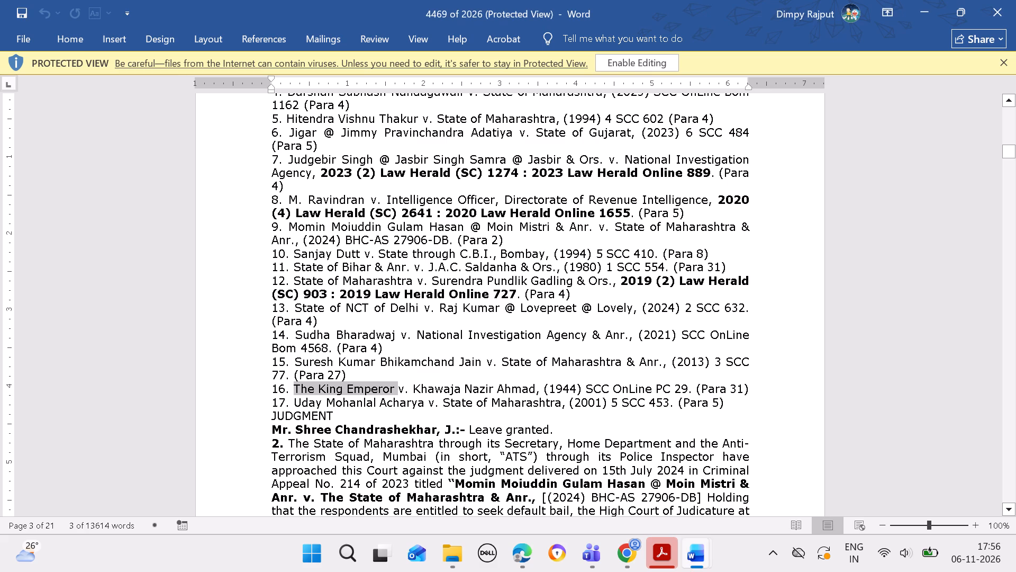
{"action": "left_click_drag", "start_coordinate": [413, 388], "coordinate": [514, 390]}
{"action": "key", "text": "ctrl+c"}
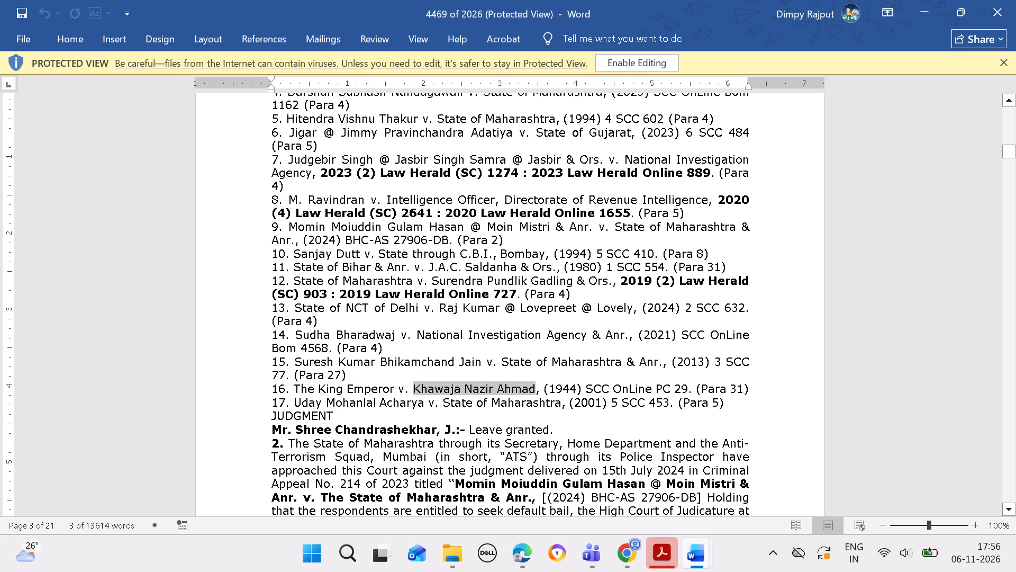
{"action": "left_click", "coordinate": [515, 557]}
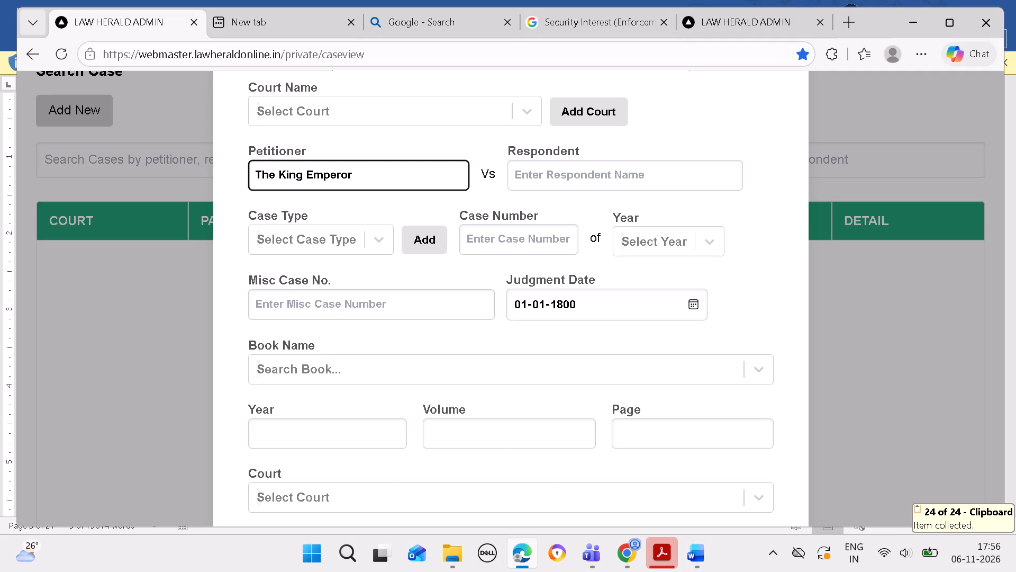
{"action": "left_click", "coordinate": [630, 184]}
{"action": "key", "text": "ctrl+v"}
Copy cited case 16's citation year 1944 and page 29 from Word into the new entry in Edge.
{"action": "left_click", "coordinate": [693, 557]}
{"action": "left_click", "coordinate": [872, 477]}
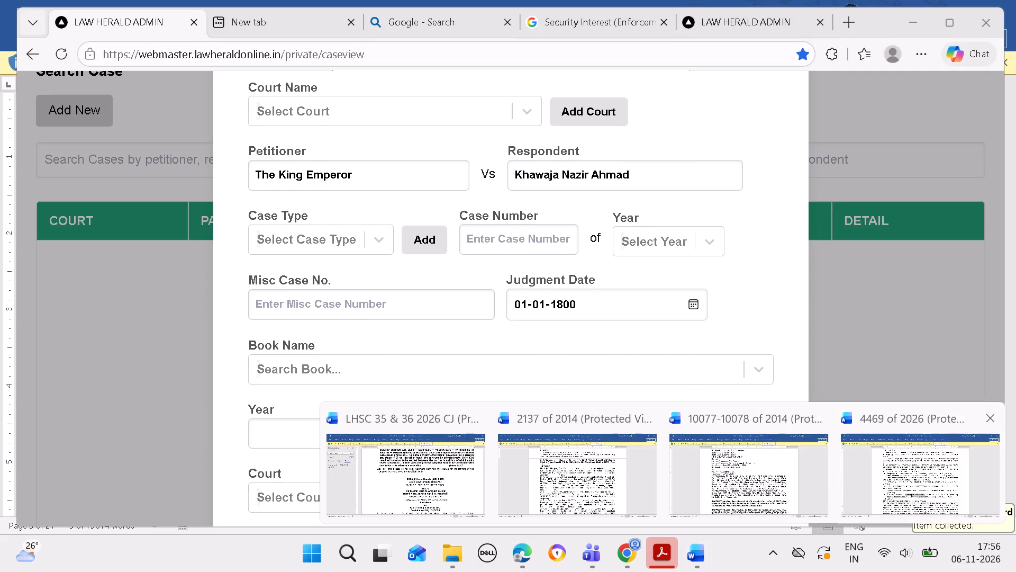
{"action": "left_click_drag", "start_coordinate": [549, 392], "coordinate": [574, 391]}
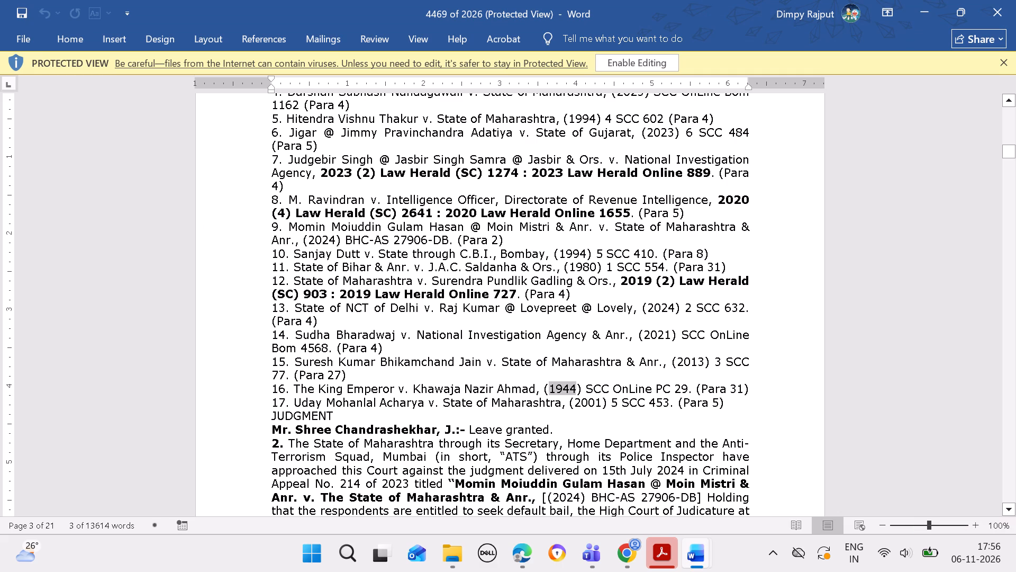
{"action": "left_click_drag", "start_coordinate": [574, 391], "coordinate": [575, 391]}
{"action": "key", "text": "ctrl+c"}
{"action": "left_click", "coordinate": [526, 550]}
{"action": "left_click", "coordinate": [331, 441]}
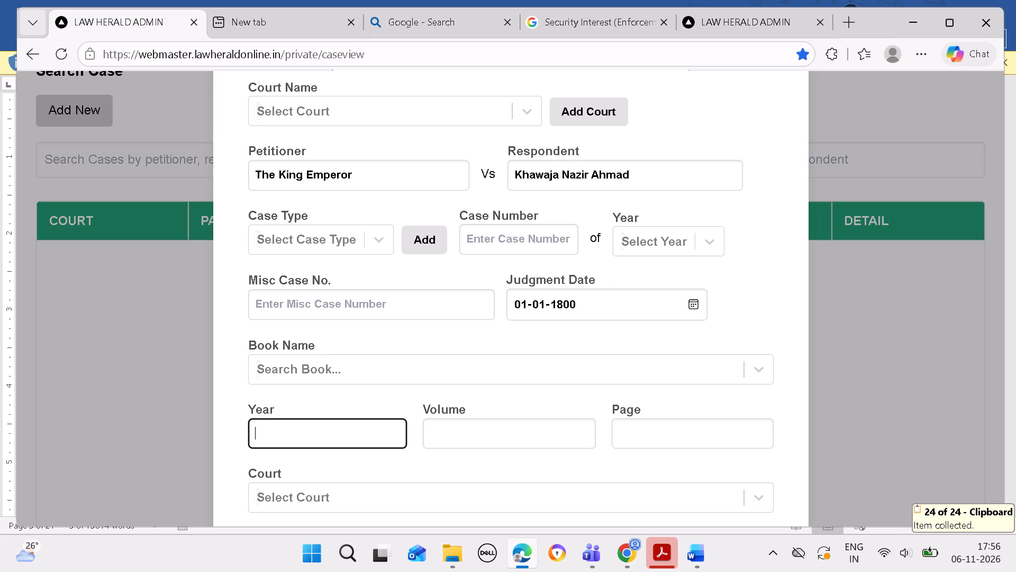
{"action": "key", "text": "ctrl+v"}
{"action": "left_click", "coordinate": [694, 566]}
{"action": "left_click", "coordinate": [891, 462]}
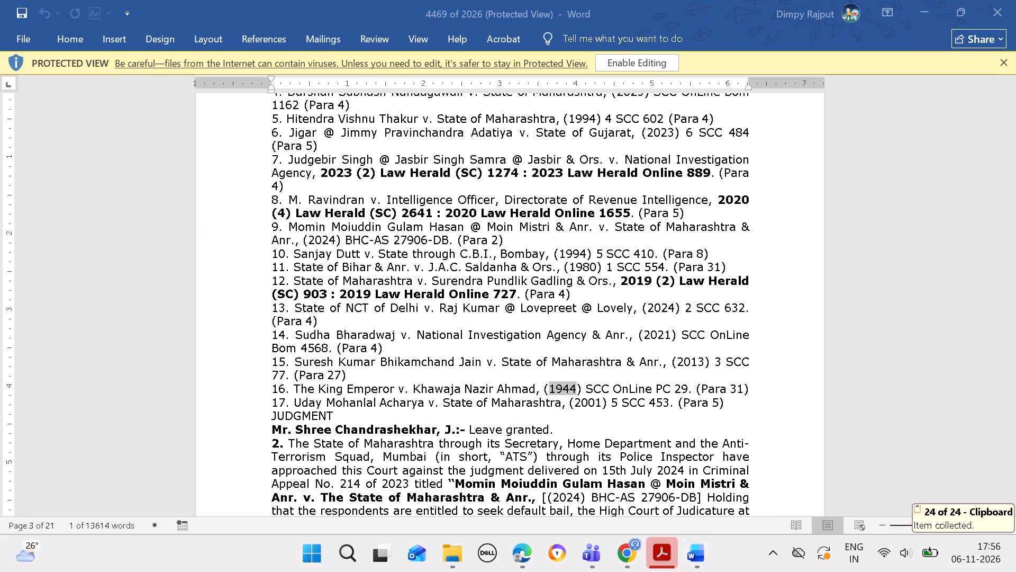
{"action": "left_click_drag", "start_coordinate": [675, 391], "coordinate": [686, 391]}
{"action": "key", "text": "ctrl+c"}
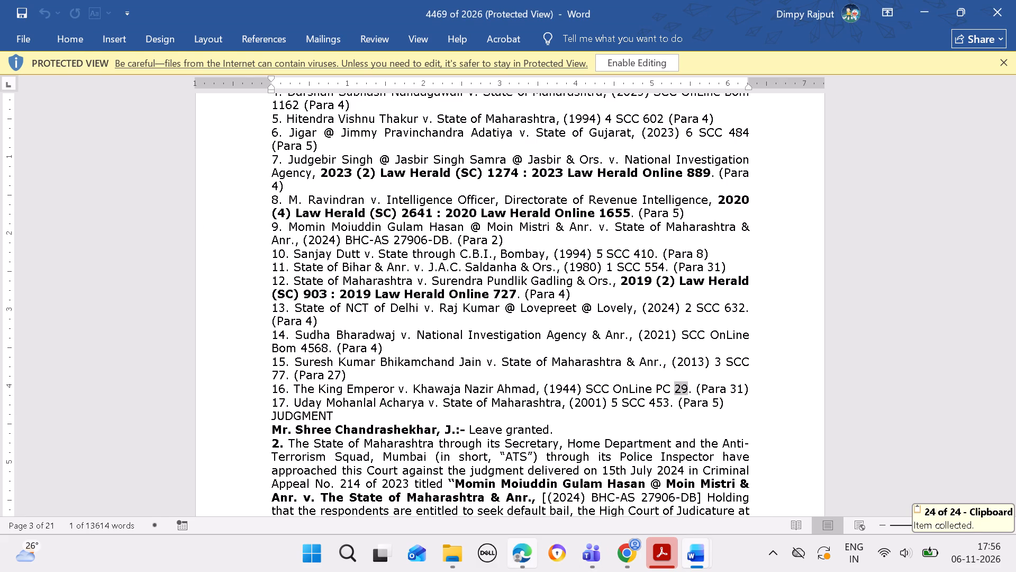
{"action": "left_click", "coordinate": [522, 556]}
{"action": "left_click", "coordinate": [692, 436]}
{"action": "key", "text": "ctrl+v"}
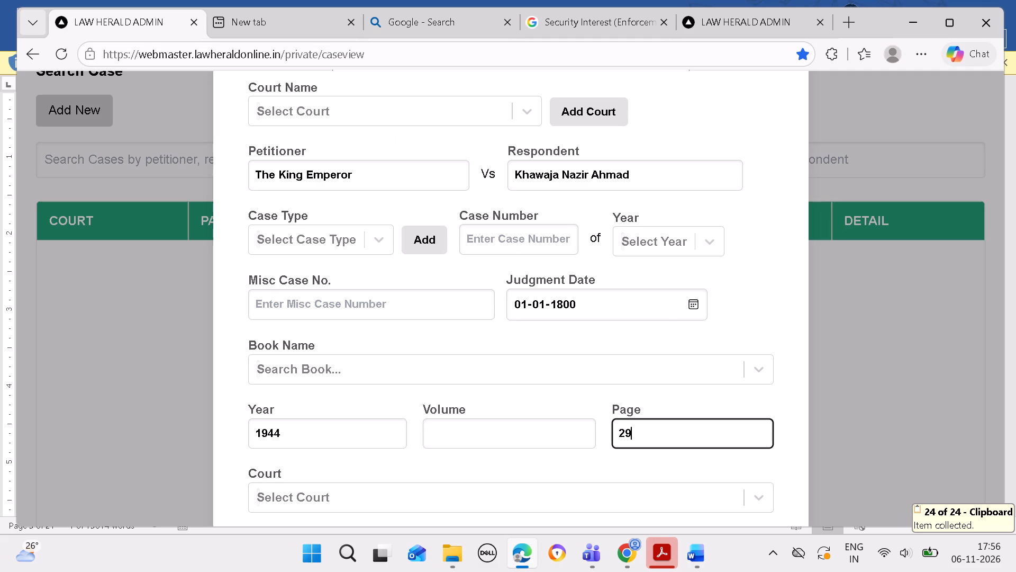
Set the entry's citation volume to "-" and its citation court to the blank "( )" option.
{"action": "left_click", "coordinate": [548, 467]}
{"action": "left_click", "coordinate": [527, 439]}
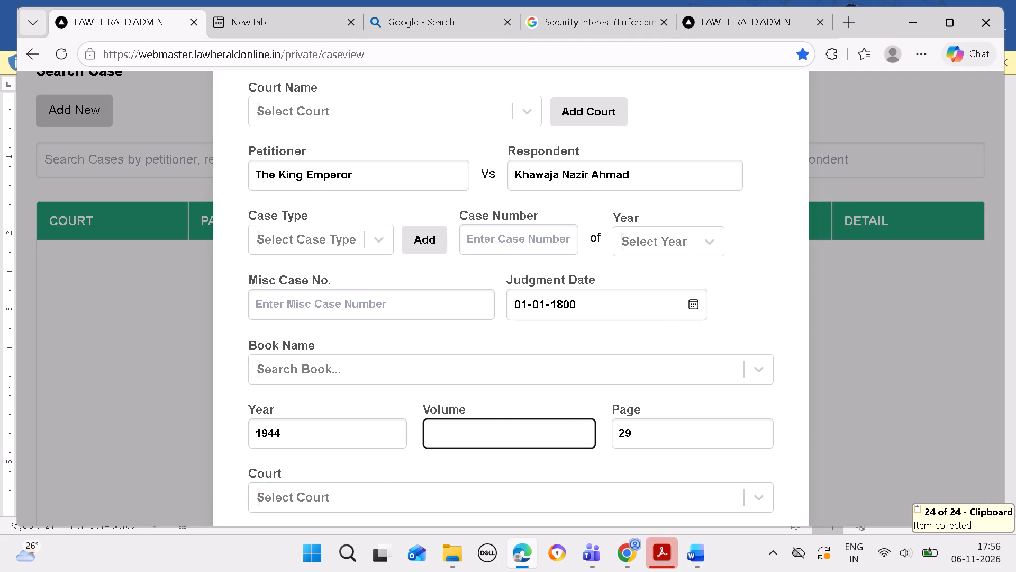
{"action": "key", "text": "minus"}
{"action": "left_click", "coordinate": [490, 494]}
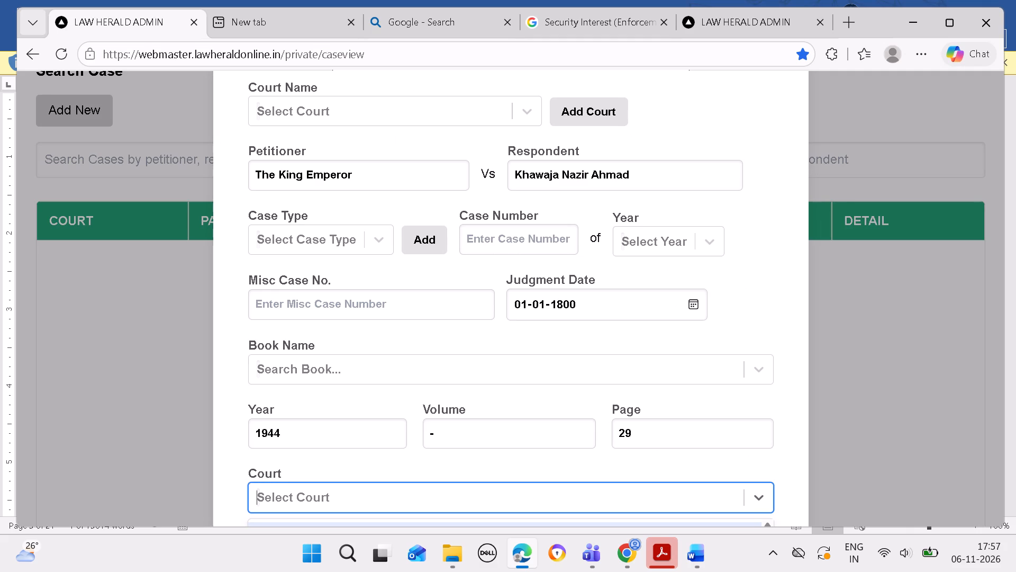
{"action": "left_click", "coordinate": [497, 529]}
{"action": "left_click", "coordinate": [521, 526]}
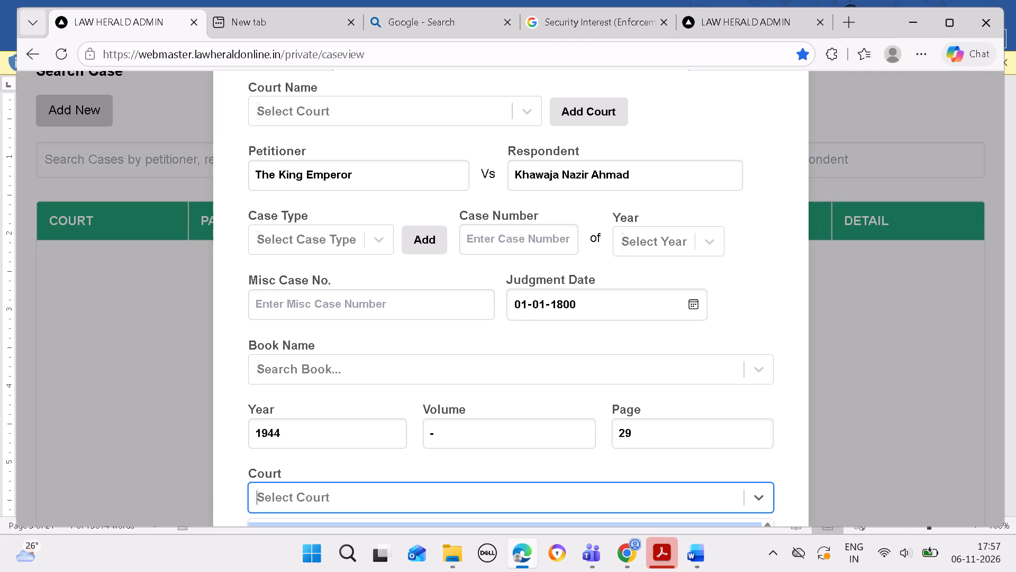
Copy "SCC OnLine PC" from cited case 16 in Word and set it as the entry's book name in Edge.
{"action": "left_click", "coordinate": [696, 553]}
{"action": "left_click", "coordinate": [874, 487]}
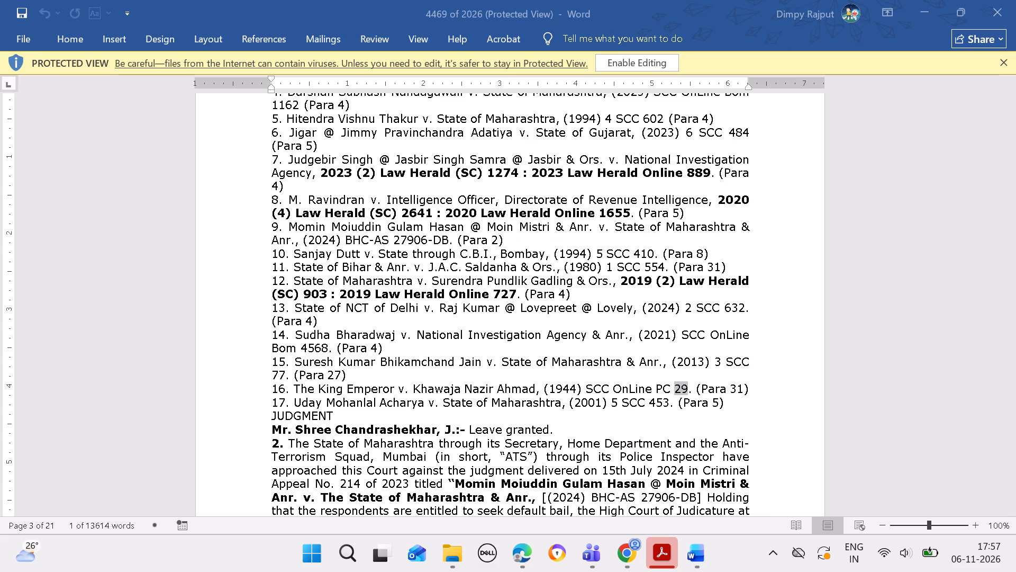
{"action": "left_click_drag", "start_coordinate": [587, 388], "coordinate": [649, 390]}
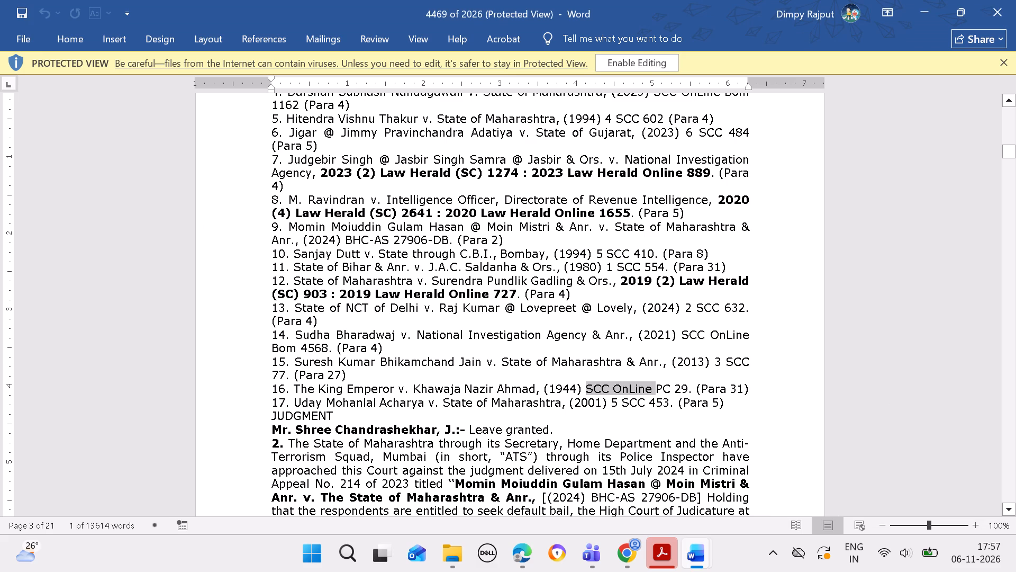
{"action": "left_click_drag", "start_coordinate": [649, 390], "coordinate": [665, 390]}
{"action": "key", "text": "ctrl+c"}
{"action": "left_click", "coordinate": [529, 558]}
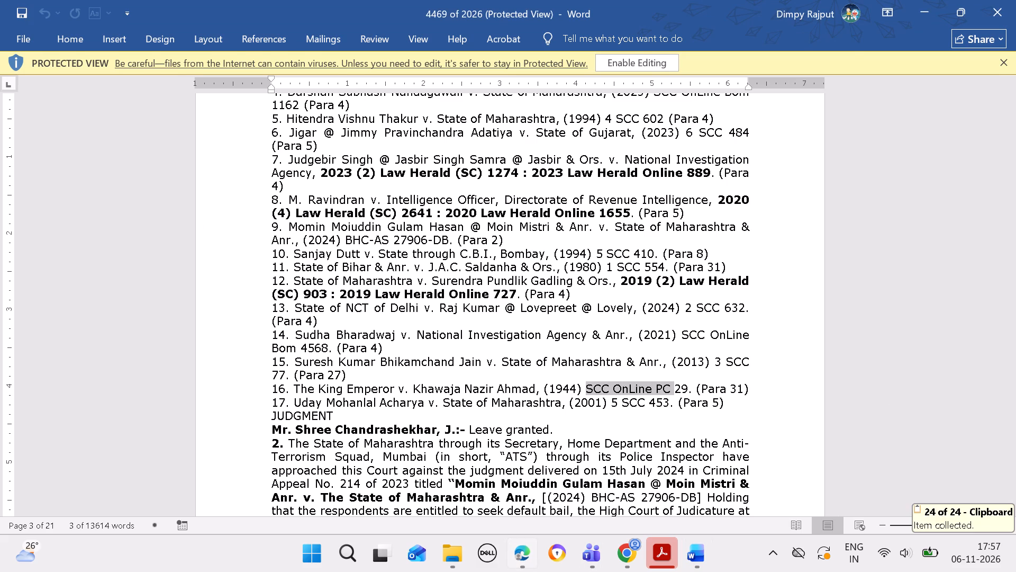
{"action": "left_click", "coordinate": [538, 363]}
{"action": "key", "text": "ctrl+v"}
{"action": "left_click", "coordinate": [494, 406]}
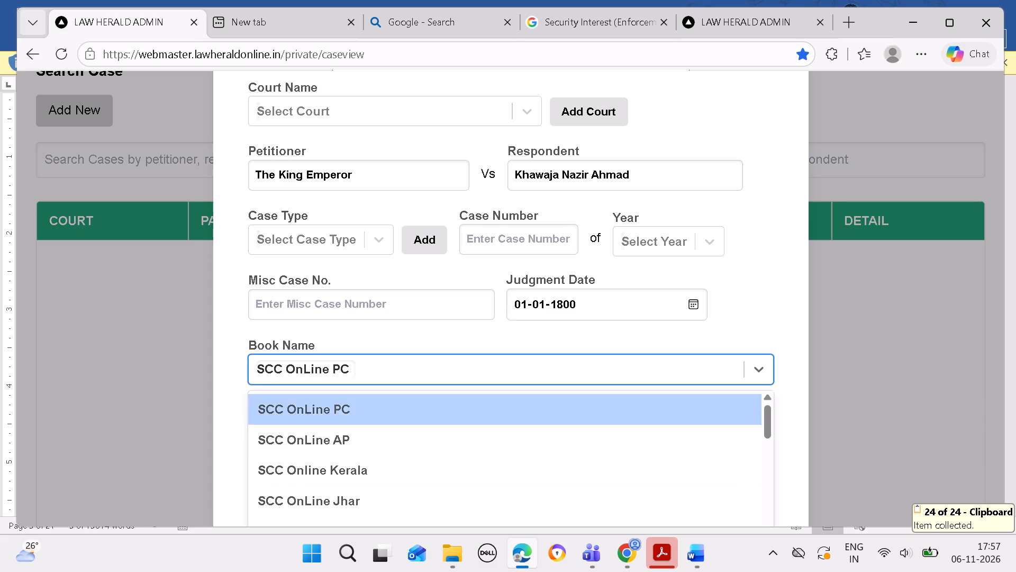
Set the court name to IN THE SUPREME COURT OF INDIA (SC), save the entry and check it in the cited-cases list.
{"action": "left_click", "coordinate": [460, 110]}
{"action": "type", "text": "in the"}
{"action": "key", "text": "space"}
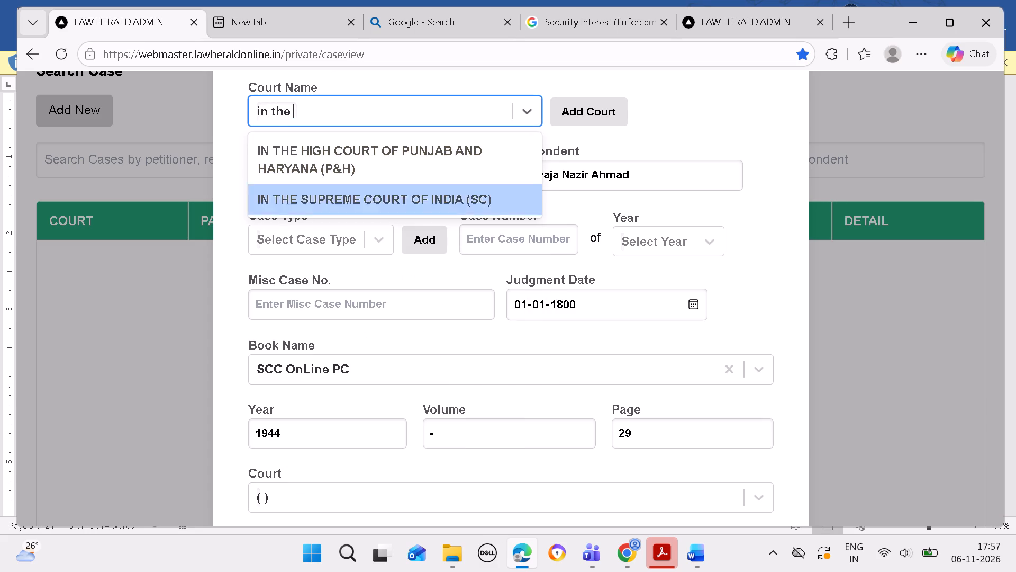
{"action": "left_click", "coordinate": [461, 201]}
{"action": "key", "text": "Return"}
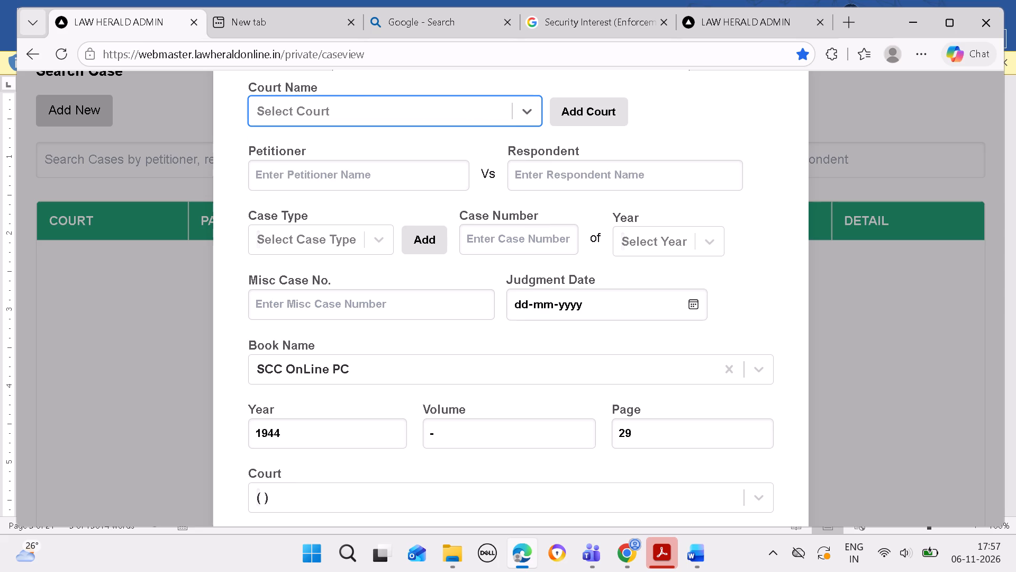
{"action": "left_click", "coordinate": [651, 162]}
{"action": "left_click", "coordinate": [665, 171]}
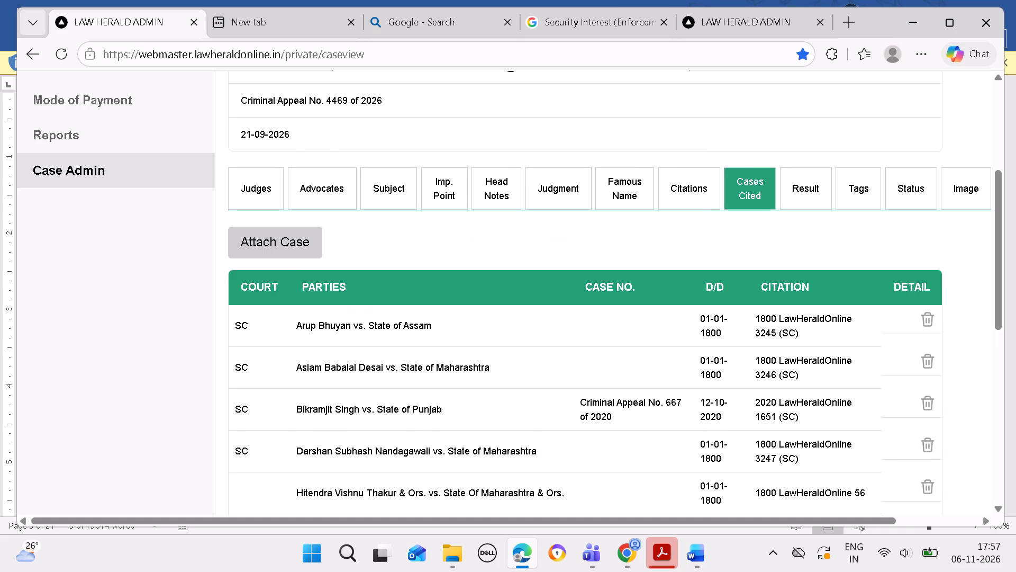
{"action": "scroll", "coordinate": [611, 332], "scroll_direction": "down", "scroll_amount": 10}
Copy cited case 17's petitioner from Word and search for it by petitioner in Edge's cited-case search, replacing the old term.
{"action": "left_click", "coordinate": [694, 547]}
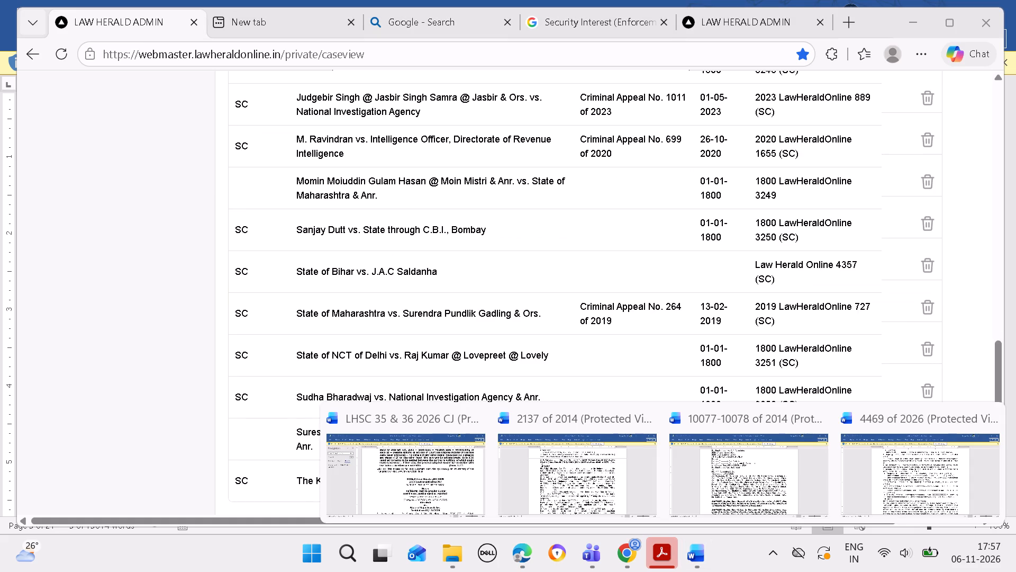
{"action": "left_click", "coordinate": [865, 482]}
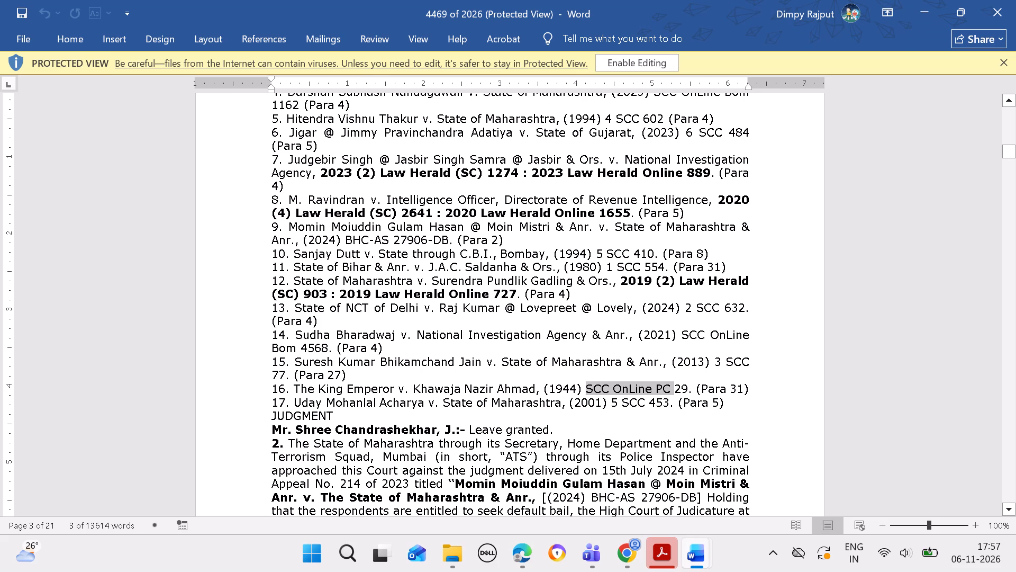
{"action": "left_click_drag", "start_coordinate": [294, 405], "coordinate": [406, 405]}
{"action": "key", "text": "ctrl+c"}
{"action": "left_click", "coordinate": [518, 553]}
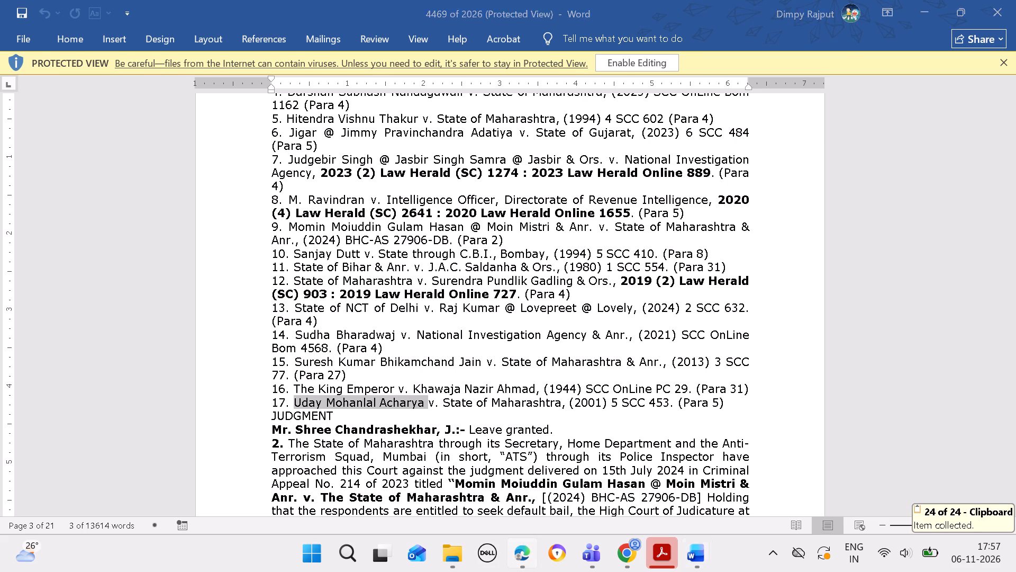
{"action": "scroll", "coordinate": [441, 496], "scroll_direction": "up", "scroll_amount": 2}
{"action": "left_click", "coordinate": [288, 478]}
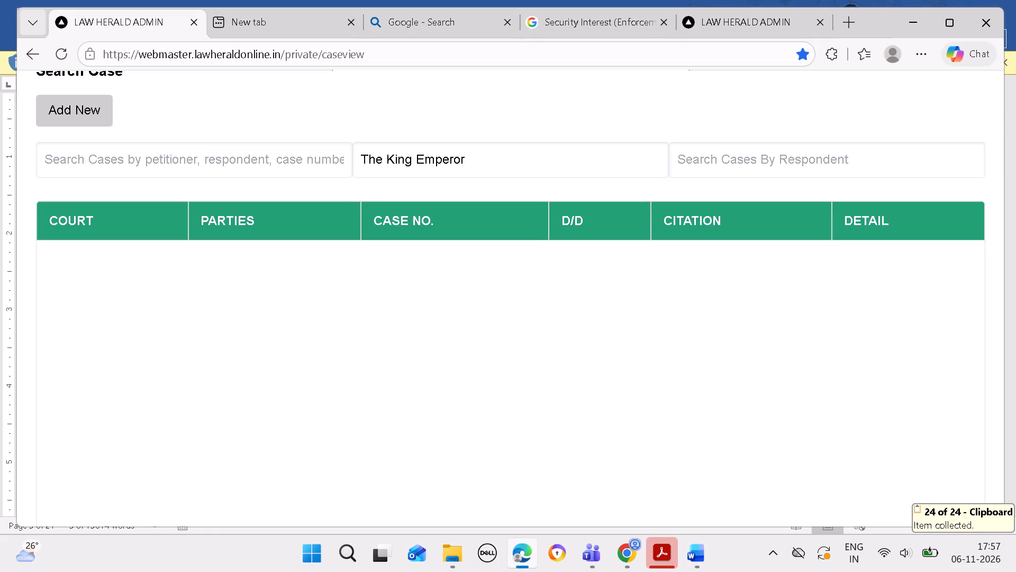
{"action": "left_click_drag", "start_coordinate": [483, 171], "coordinate": [340, 155]}
{"action": "key", "text": "BackSpace"}
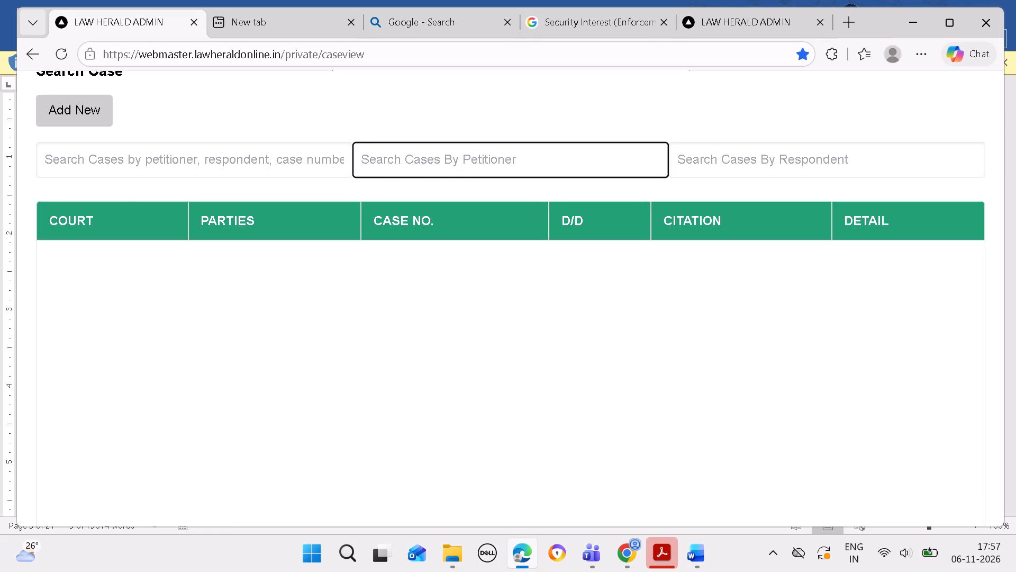
{"action": "key", "text": "ctrl+v"}
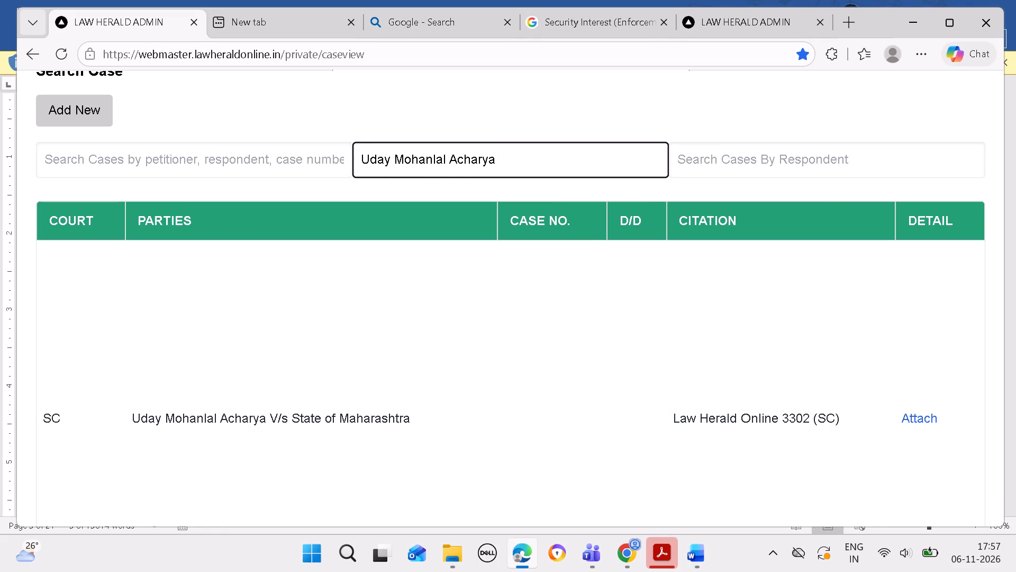
Compare cited case 17 in Word with the search result, attach the match against State of Maharashtra in Edge and check the cited-cases list.
{"action": "left_click", "coordinate": [707, 555]}
{"action": "left_click", "coordinate": [859, 486]}
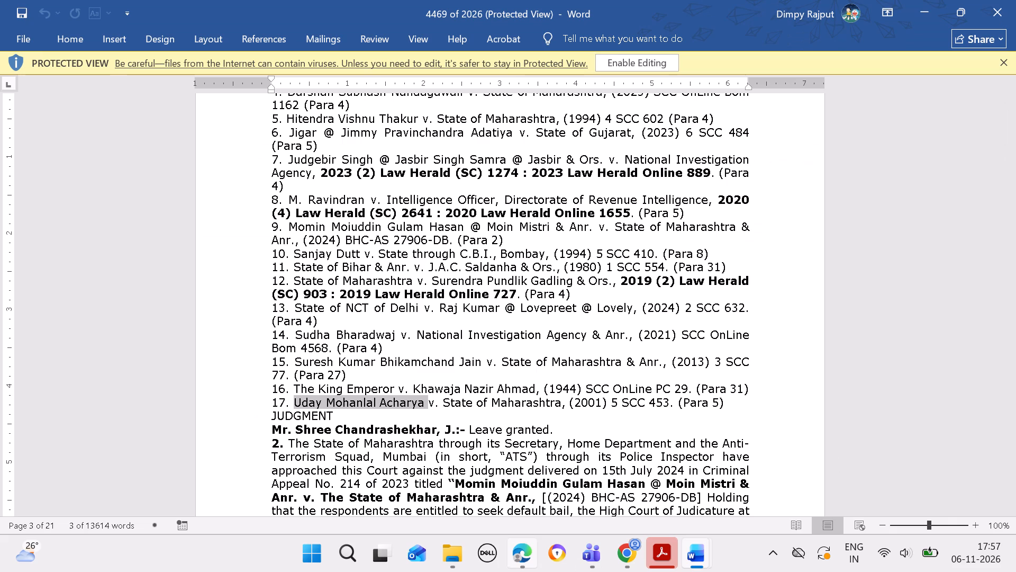
{"action": "left_click", "coordinate": [524, 553]}
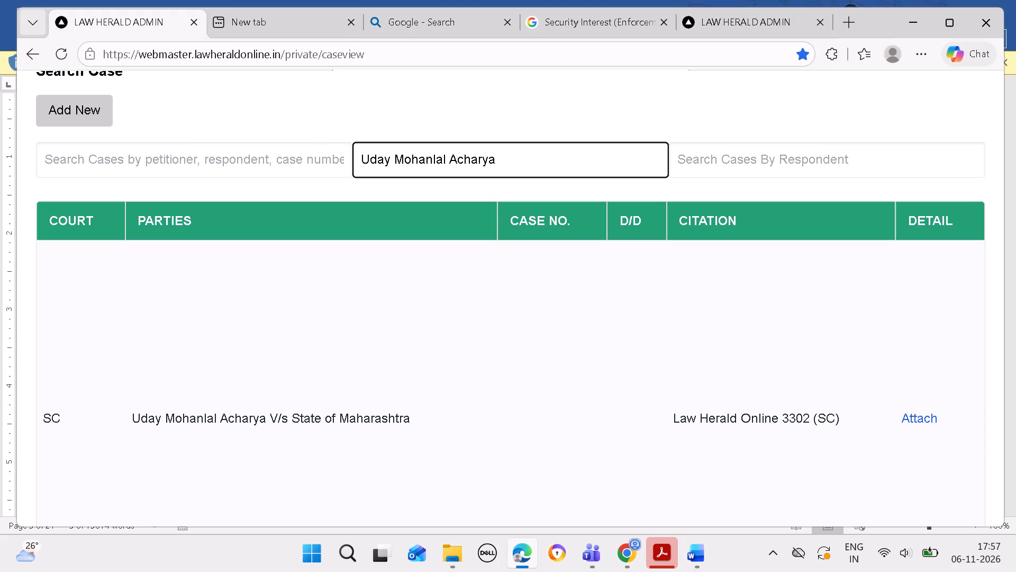
{"action": "left_click", "coordinate": [912, 416]}
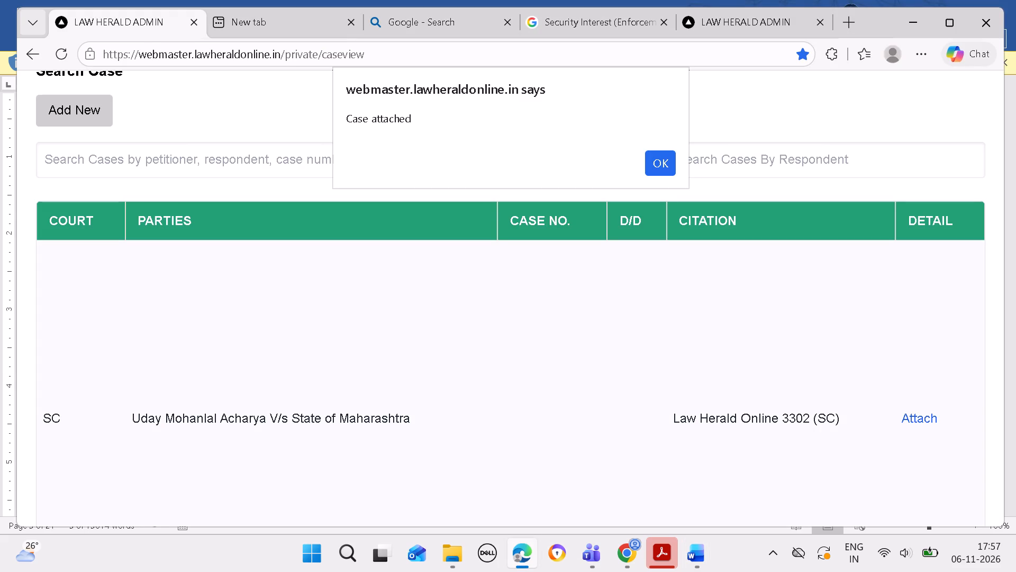
{"action": "left_click", "coordinate": [656, 163]}
{"action": "scroll", "coordinate": [692, 317], "scroll_direction": "down", "scroll_amount": 5}
{"action": "scroll", "coordinate": [641, 354], "scroll_direction": "down", "scroll_amount": 5}
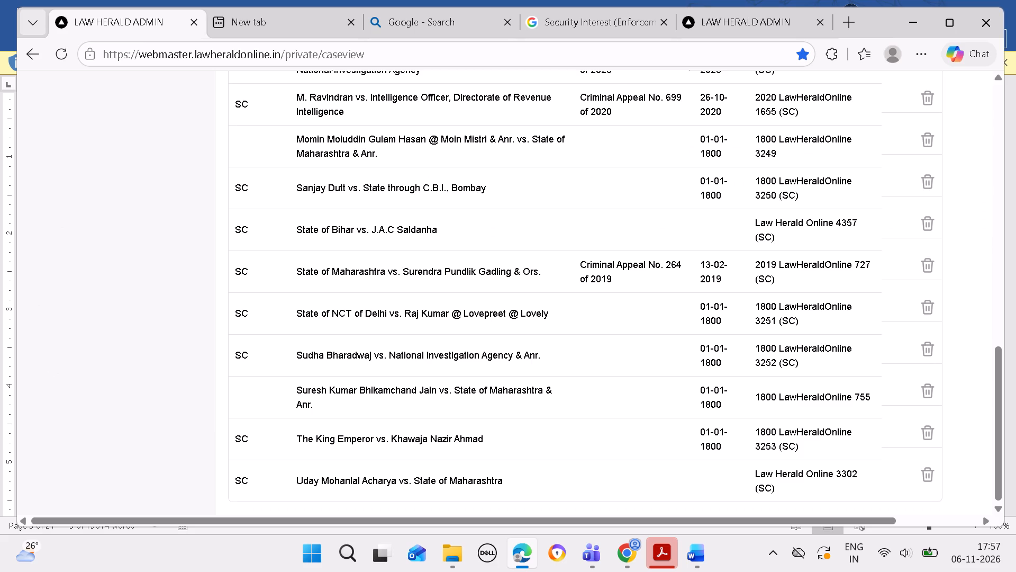
Switch to the 4469 of 2026 document in Word and review the case heading, counsel and headnotes at its start.
{"action": "left_click", "coordinate": [694, 557]}
{"action": "left_click", "coordinate": [876, 474]}
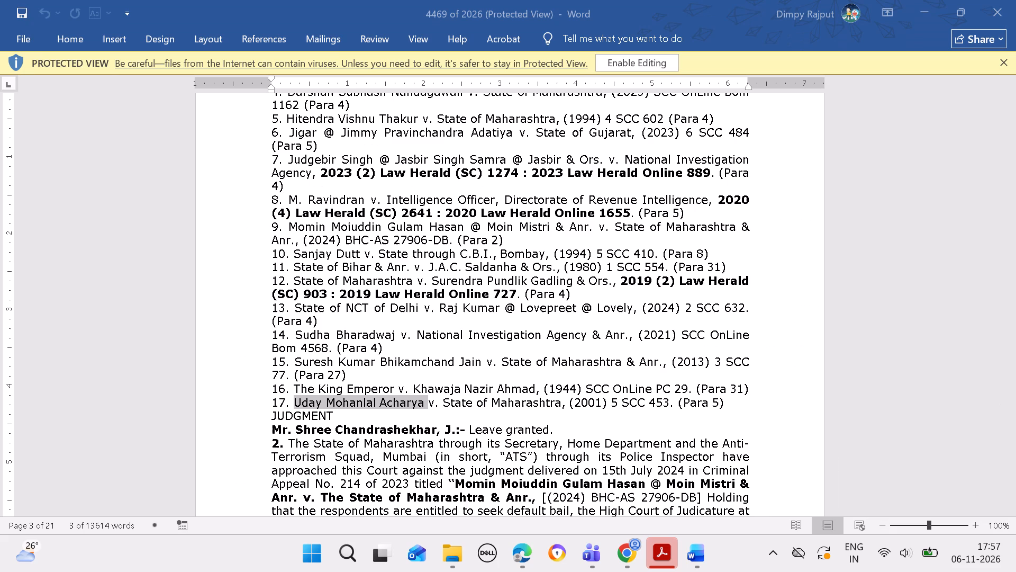
{"action": "scroll", "coordinate": [693, 450], "scroll_direction": "up", "scroll_amount": 5}
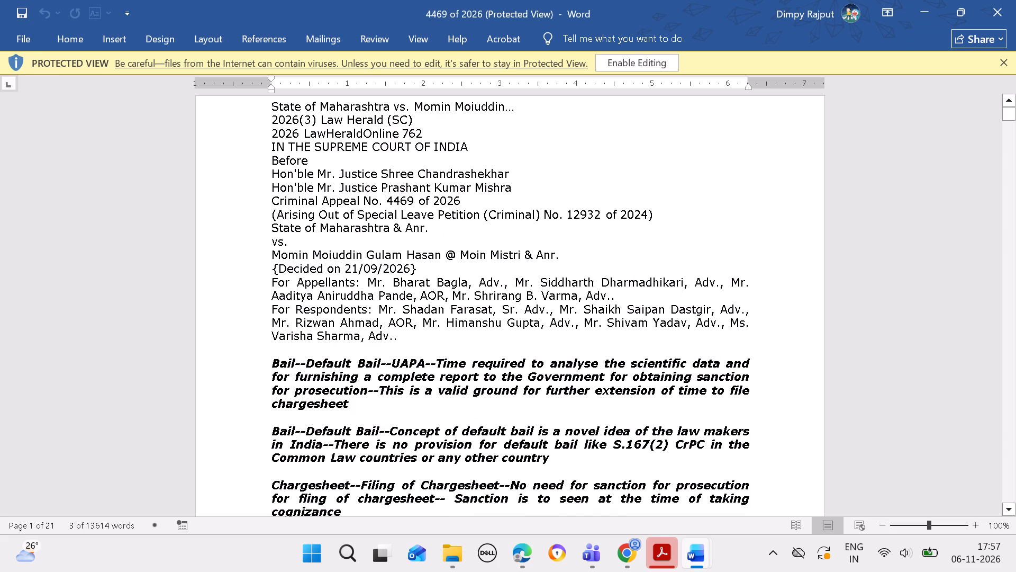
Return from Word to the Criminal Appeal No. 4469 of 2026 record in Edge and check its judgment text and attached judges.
{"action": "left_click", "coordinate": [695, 555]}
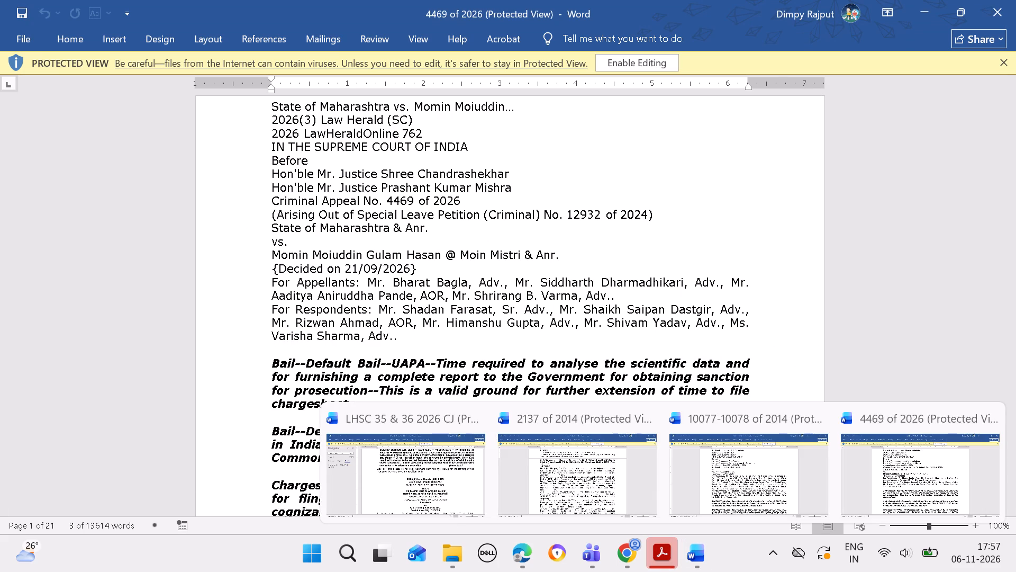
{"action": "left_click", "coordinate": [914, 477]}
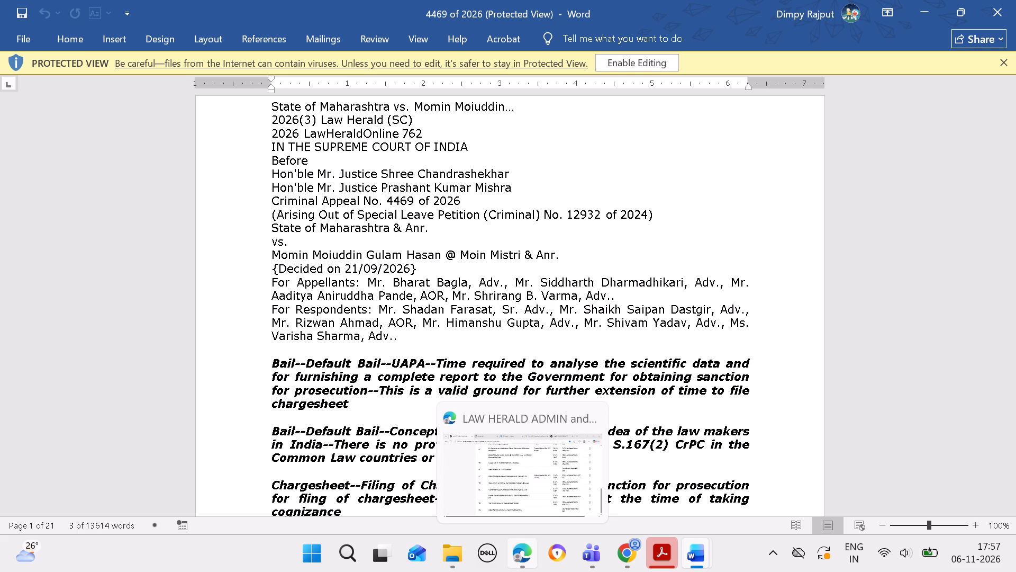
{"action": "left_click", "coordinate": [524, 558]}
{"action": "scroll", "coordinate": [560, 480], "scroll_direction": "up", "scroll_amount": 3}
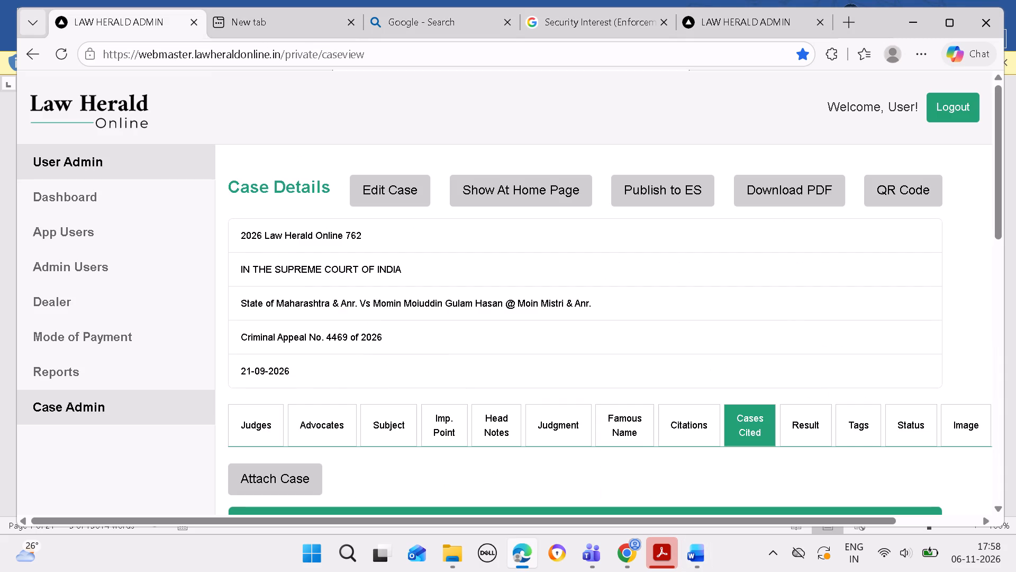
{"action": "left_click", "coordinate": [547, 441]}
{"action": "scroll", "coordinate": [551, 434], "scroll_direction": "down", "scroll_amount": 3}
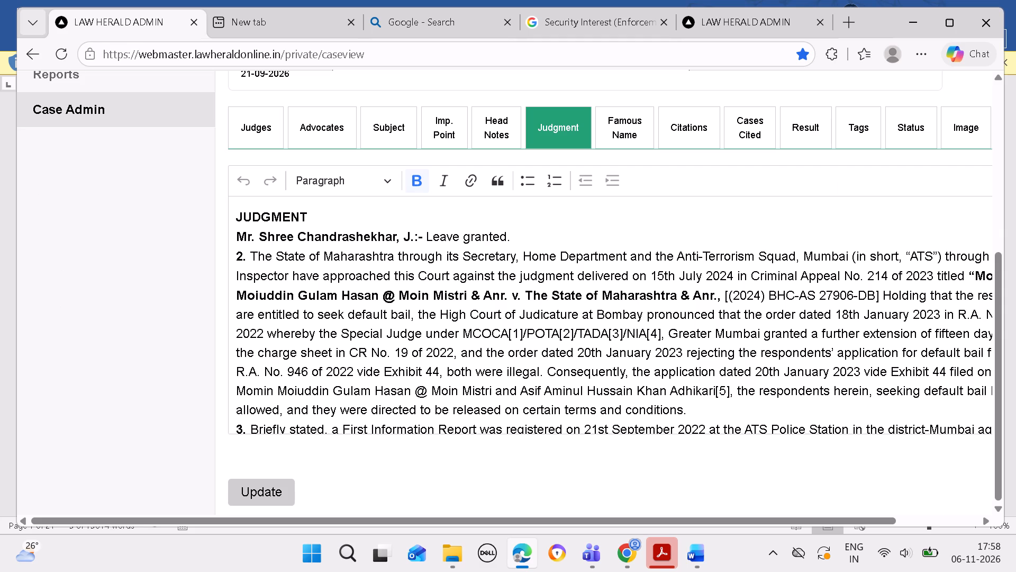
{"action": "left_click", "coordinate": [258, 138]}
{"action": "scroll", "coordinate": [365, 334], "scroll_direction": "down", "scroll_amount": 2}
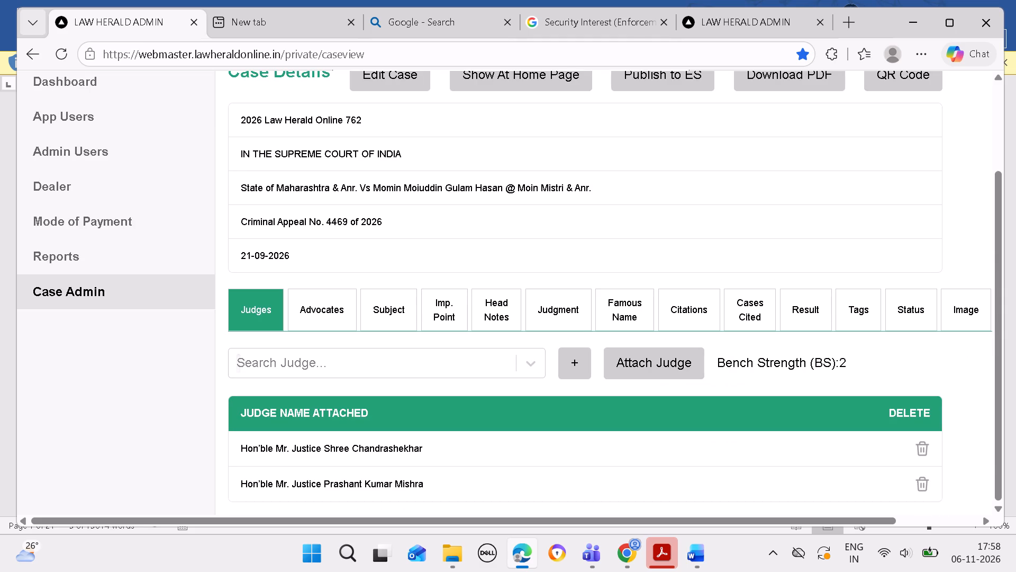
{"action": "left_click", "coordinate": [560, 310]}
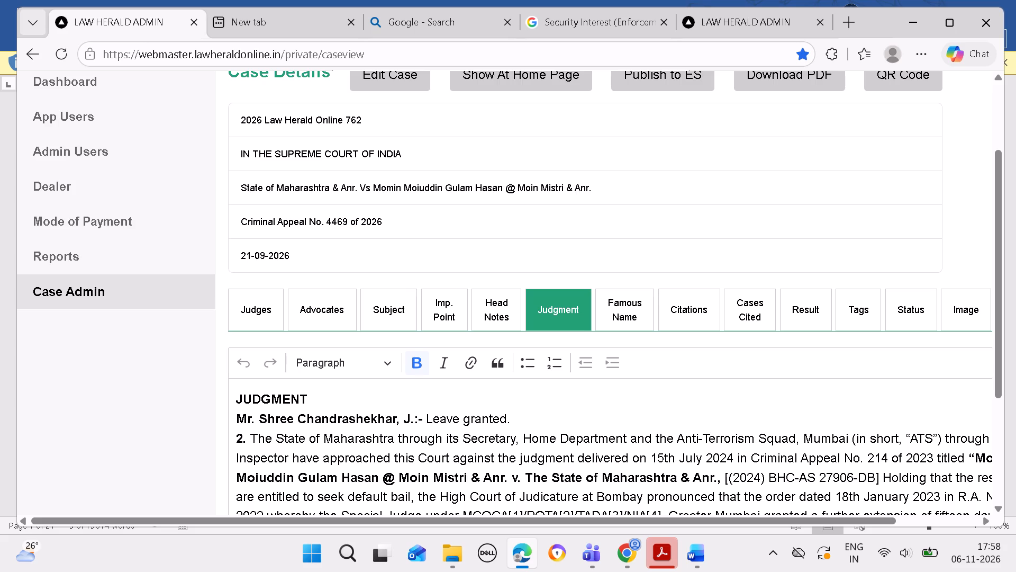
{"action": "scroll", "coordinate": [704, 263], "scroll_direction": "up", "scroll_amount": 1}
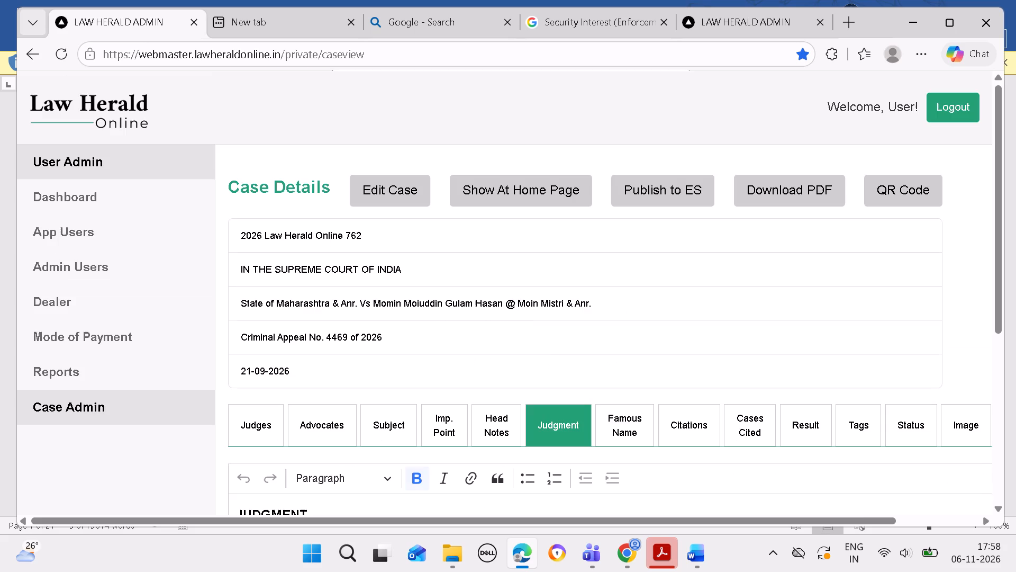
{"action": "left_click", "coordinate": [677, 198]}
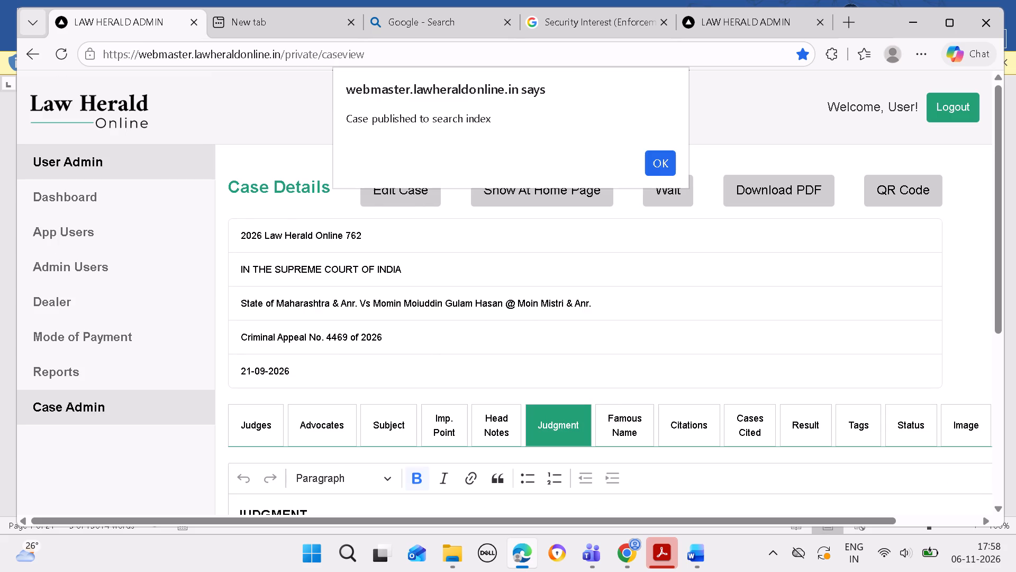
{"action": "left_click", "coordinate": [666, 161]}
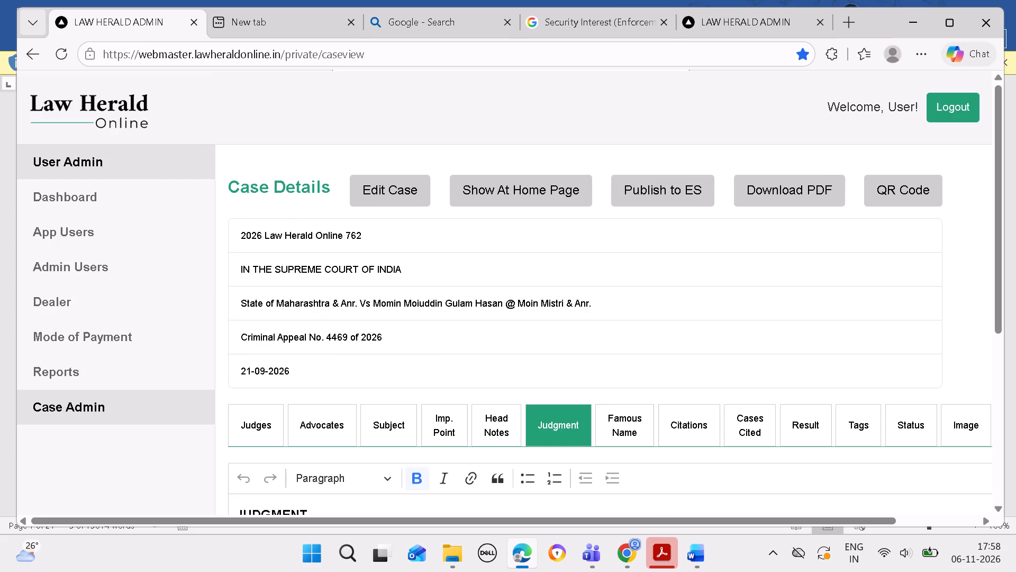
Review the published record's cited cases, citations, subject, important points and attached advocates.
{"action": "left_click", "coordinate": [740, 419]}
{"action": "scroll", "coordinate": [741, 408], "scroll_direction": "down", "scroll_amount": 3}
{"action": "scroll", "coordinate": [712, 345], "scroll_direction": "up", "scroll_amount": 2}
{"action": "left_click", "coordinate": [700, 419]}
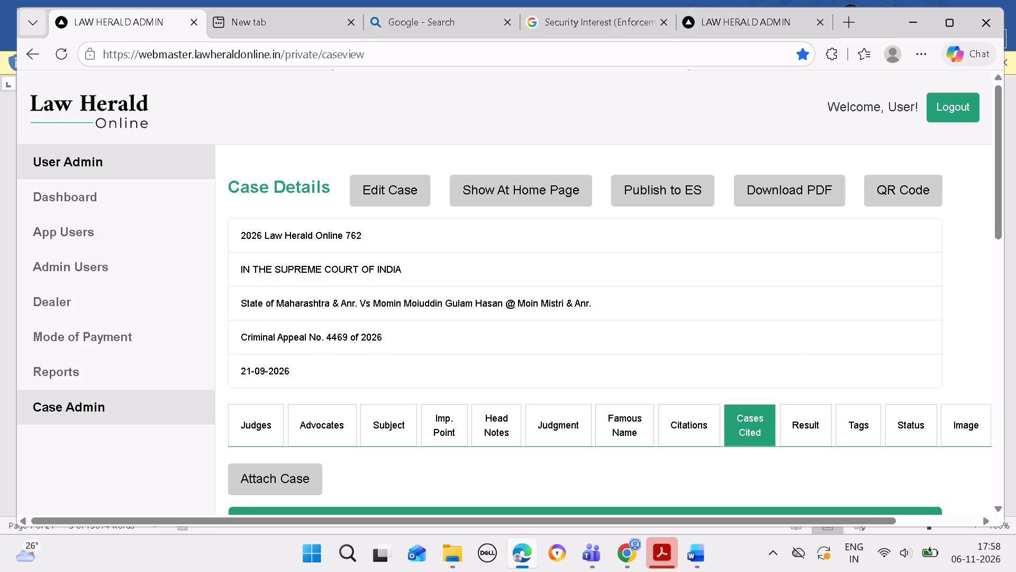
{"action": "scroll", "coordinate": [694, 416], "scroll_direction": "down", "scroll_amount": 3}
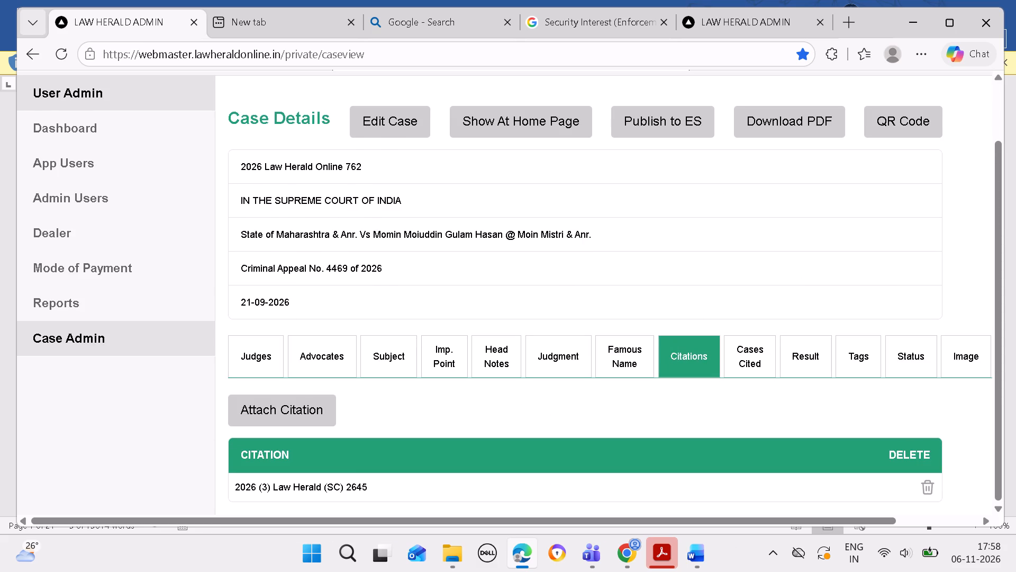
{"action": "left_click", "coordinate": [388, 362]}
{"action": "scroll", "coordinate": [394, 363], "scroll_direction": "down", "scroll_amount": 4}
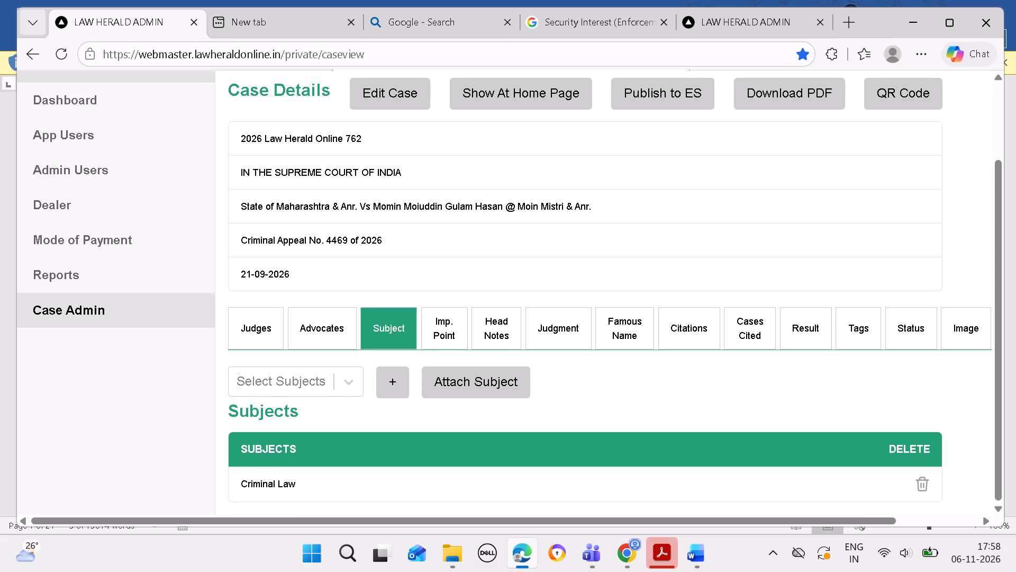
{"action": "left_click", "coordinate": [441, 323]}
{"action": "scroll", "coordinate": [452, 325], "scroll_direction": "down", "scroll_amount": 3}
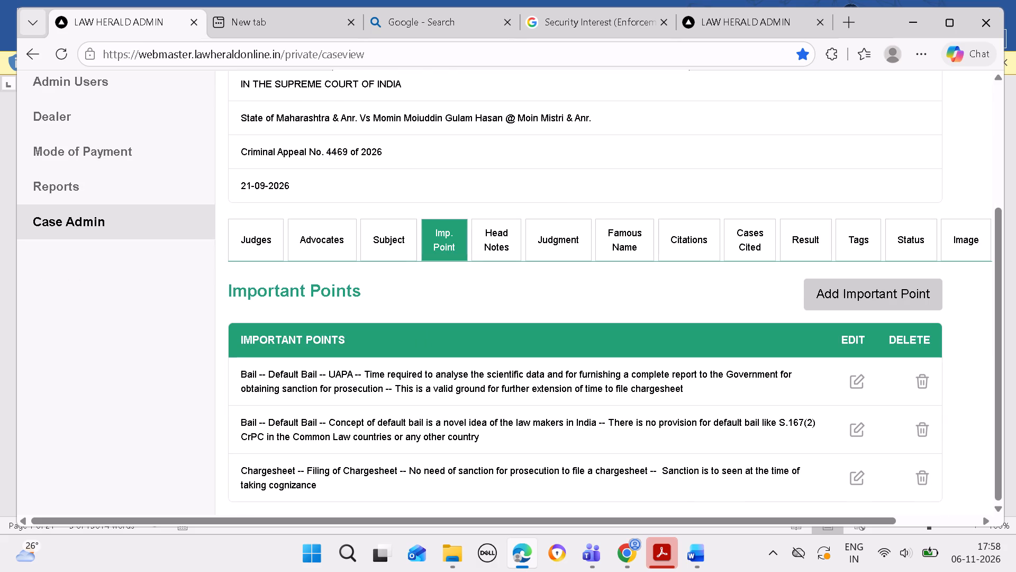
{"action": "left_click", "coordinate": [339, 232]}
{"action": "scroll", "coordinate": [340, 238], "scroll_direction": "down", "scroll_amount": 3}
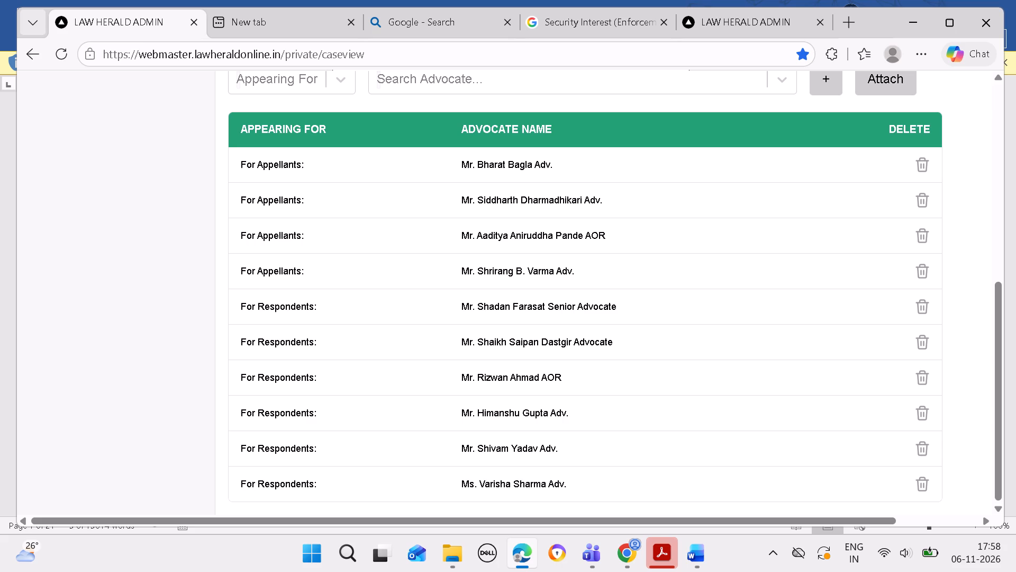
Check the record's advocates and judges against the heading of the 4469 of 2026 document in Word.
{"action": "left_click", "coordinate": [695, 554]}
{"action": "left_click", "coordinate": [906, 494]}
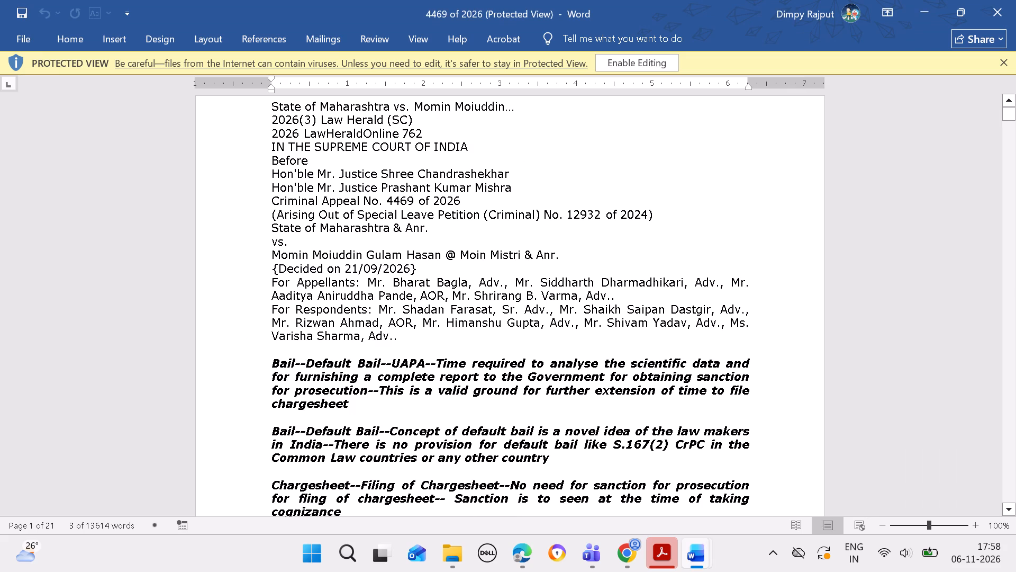
{"action": "left_click", "coordinate": [516, 549]}
{"action": "scroll", "coordinate": [433, 484], "scroll_direction": "up", "scroll_amount": 2}
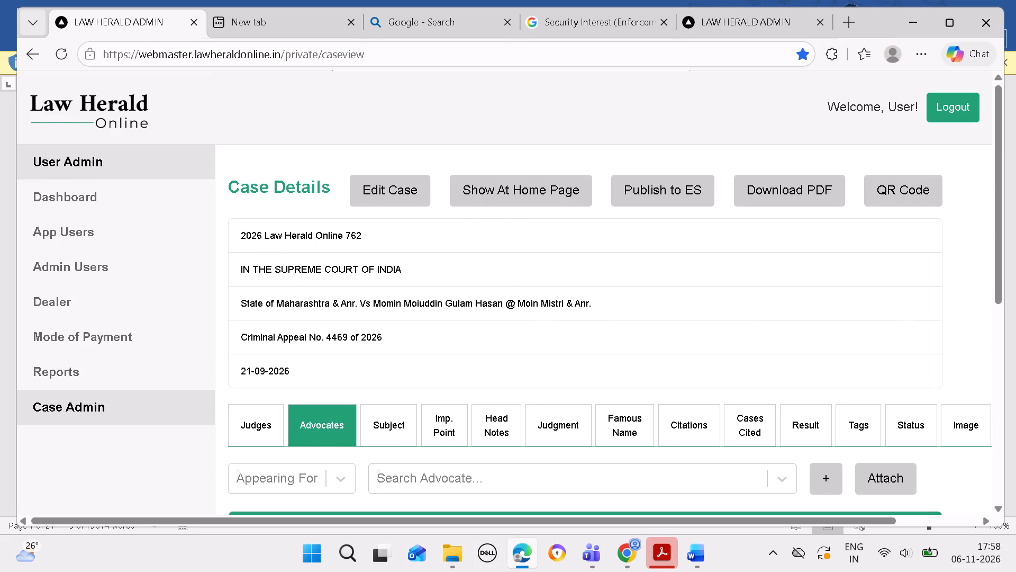
{"action": "left_click", "coordinate": [251, 428]}
{"action": "scroll", "coordinate": [264, 416], "scroll_direction": "down", "scroll_amount": 2}
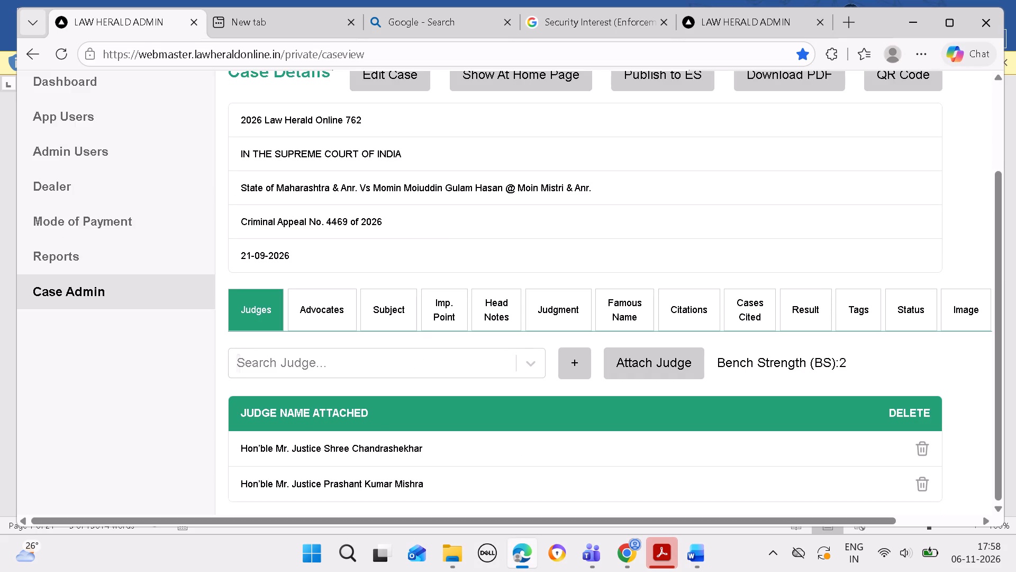
{"action": "scroll", "coordinate": [714, 275], "scroll_direction": "up", "scroll_amount": 1}
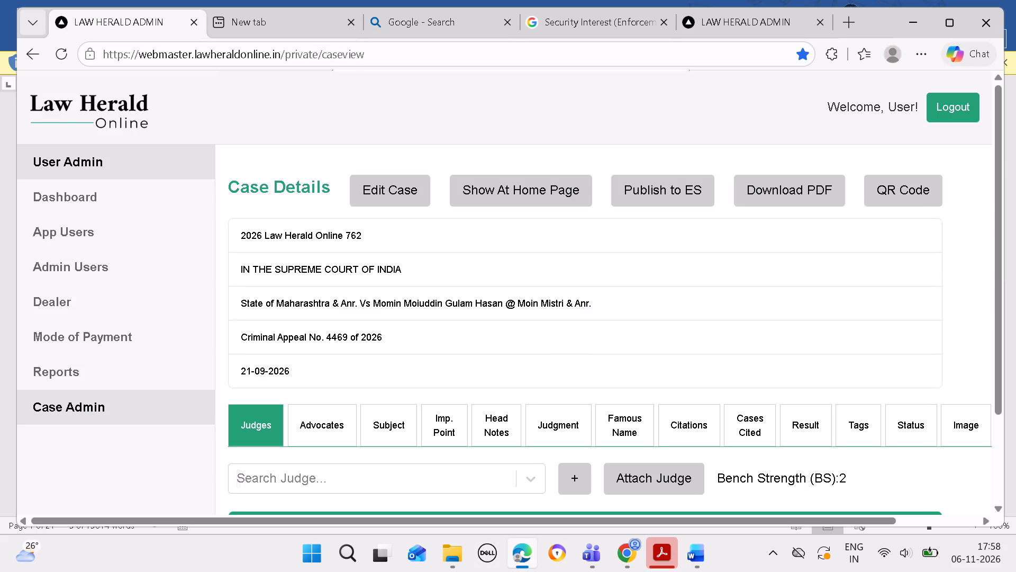
Minimize Edge and the 4469 of 2026 document to return to the LHSC 35 & 36 2026 CJ document in Word.
{"action": "left_click", "coordinate": [914, 19]}
{"action": "left_click", "coordinate": [921, 13]}
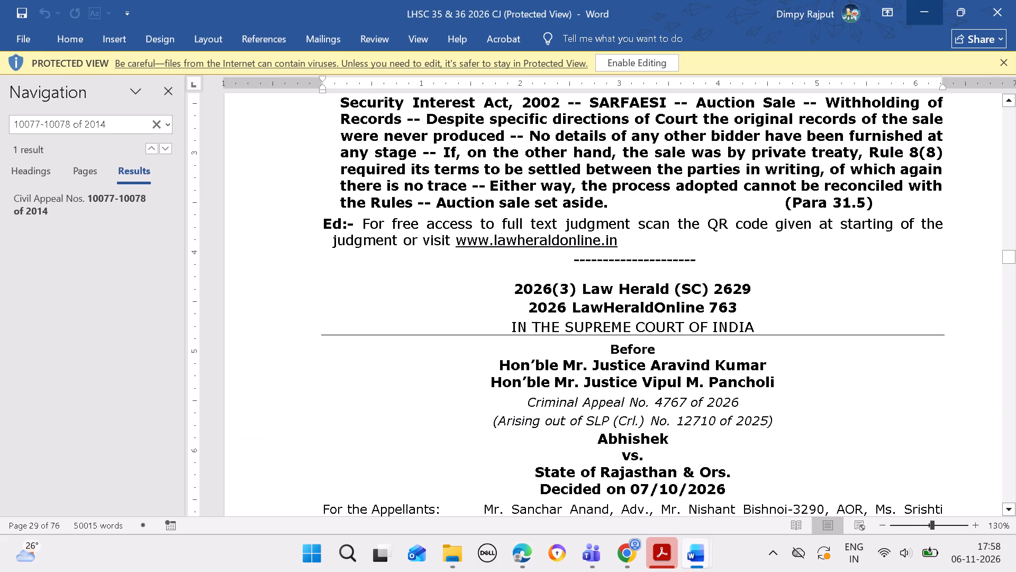
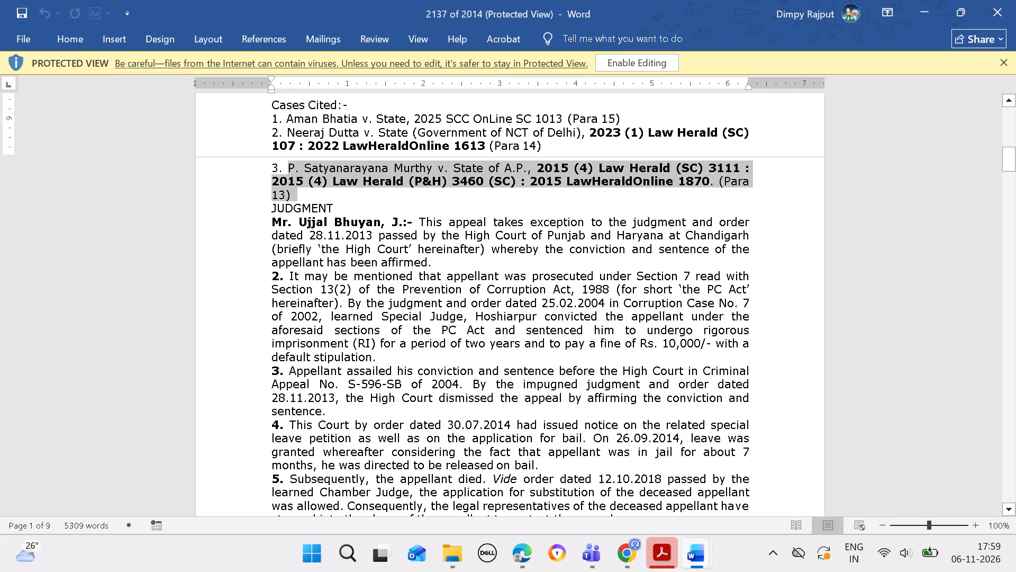
Copy cited case 3's full entry against State of A.P., including its Law Herald and LawHeraldOnline citations but not its paragraph reference, from 2137 of 2014.
{"action": "left_click_drag", "start_coordinate": [323, 194], "coordinate": [717, 185]}
{"action": "key", "text": "ctrl+c"}
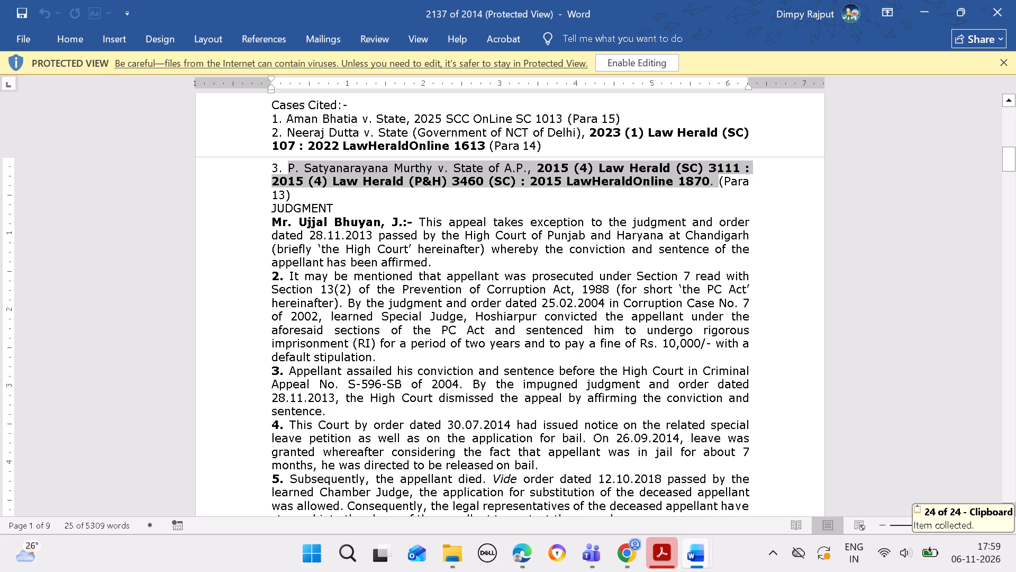
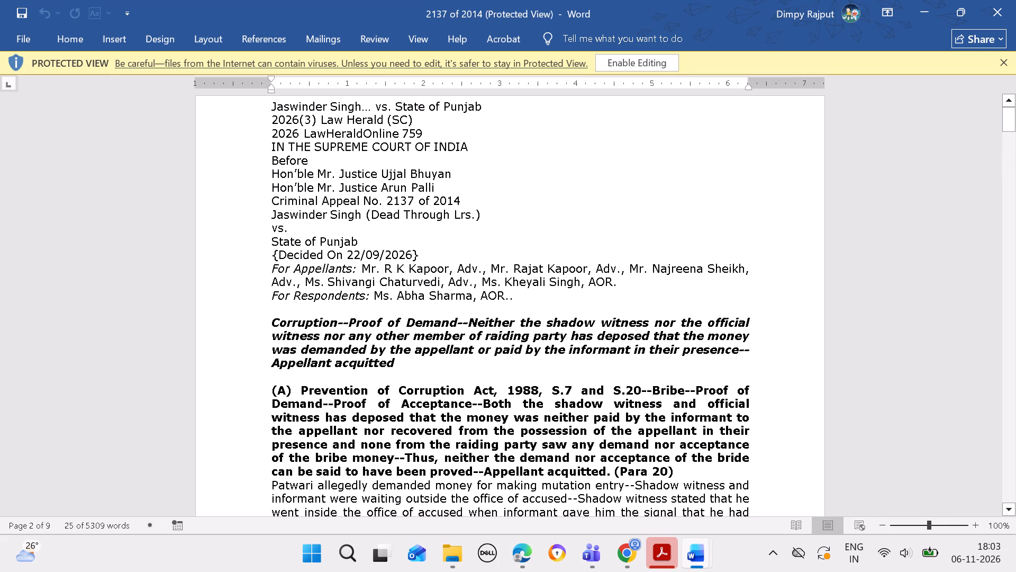
{"action": "left_click_drag", "start_coordinate": [386, 200], "coordinate": [460, 203]}
{"action": "key", "text": "ctrl+c"}
{"action": "left_click", "coordinate": [516, 553]}
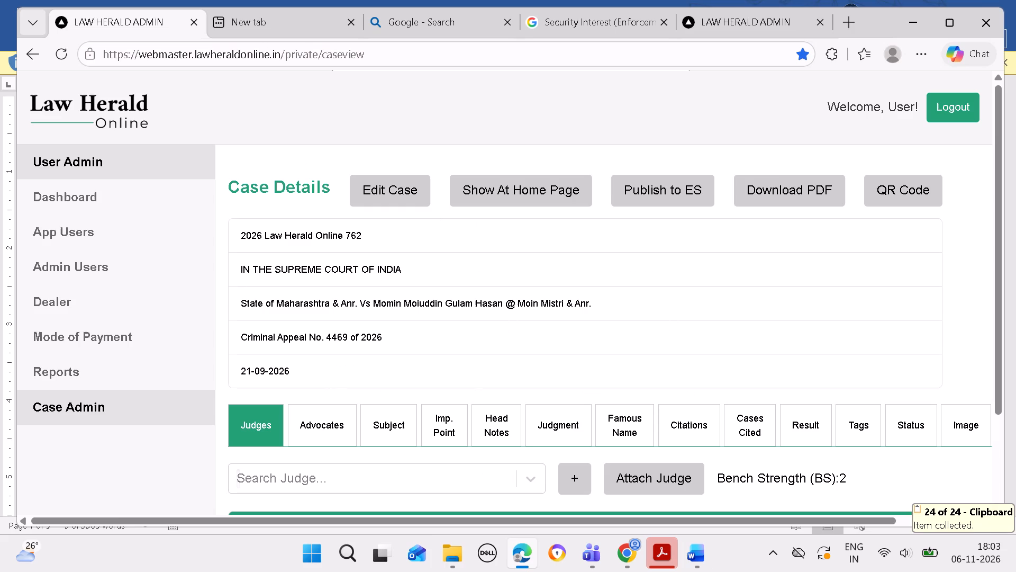
{"action": "left_click", "coordinate": [107, 414]}
{"action": "left_click", "coordinate": [80, 506]}
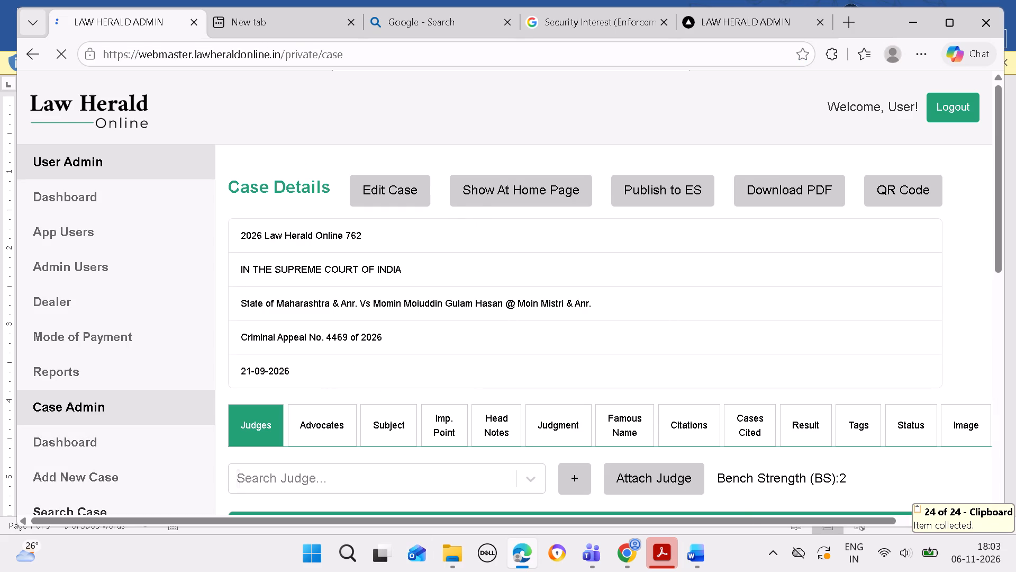
Search the case list for case number 2137 with case year 2014, trimming the pasted text in both fields.
{"action": "left_click", "coordinate": [331, 208]}
{"action": "key", "text": "ctrl+v"}
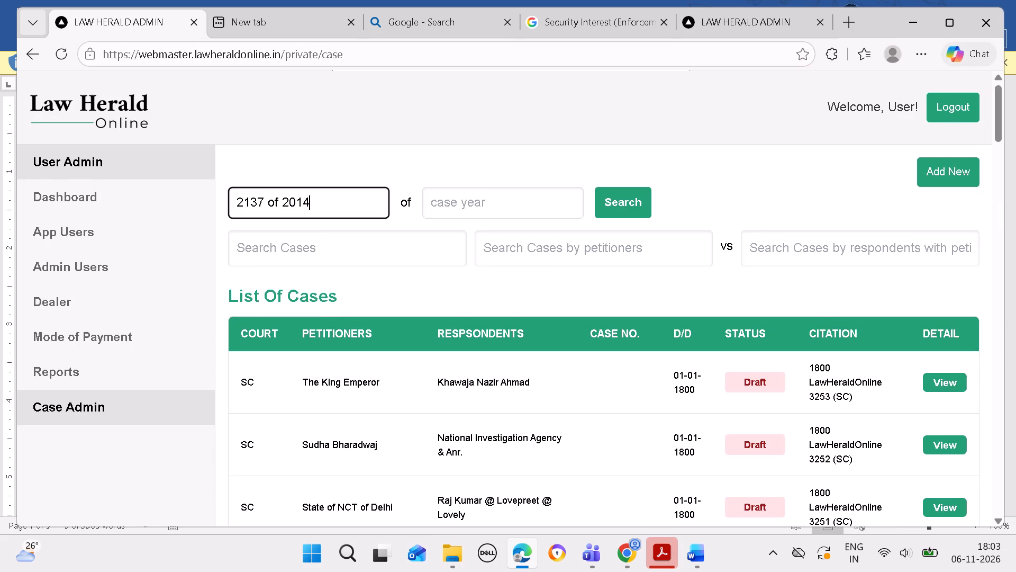
{"action": "left_click", "coordinate": [479, 207]}
{"action": "key", "text": "ctrl+v"}
{"action": "left_click", "coordinate": [477, 209]}
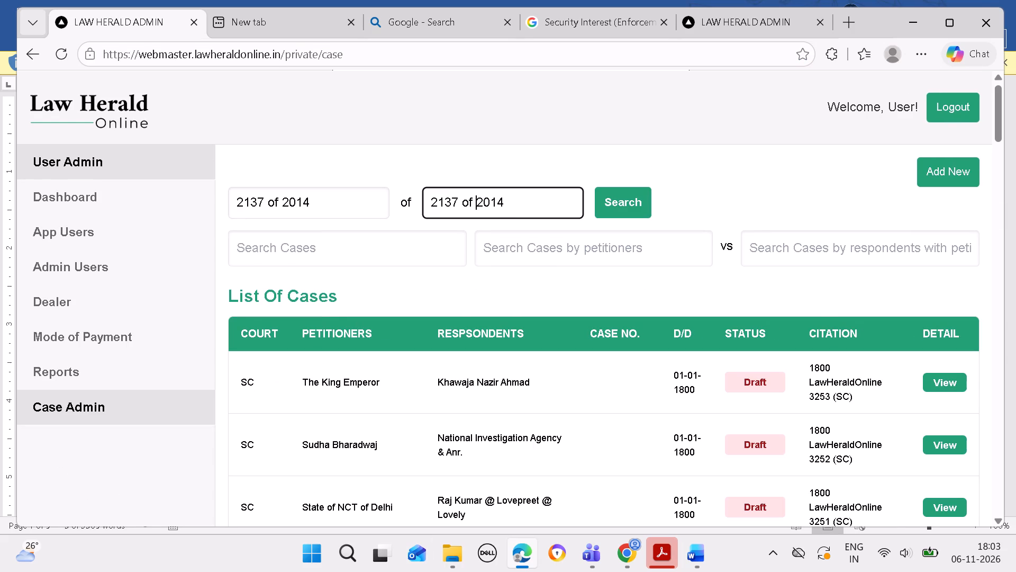
{"action": "key", "text": "BackSpace"}
{"action": "key", "text": "BackSpace"}
{"action": "key", "text": "BackSpace"}
{"action": "key", "text": "BackSpace"}
{"action": "key", "text": "BackSpace"}
{"action": "key", "text": "BackSpace"}
{"action": "key", "text": "BackSpace"}
{"action": "key", "text": "BackSpace"}
{"action": "key", "text": "BackSpace"}
{"action": "key", "text": "BackSpace"}
{"action": "key", "text": "BackSpace"}
{"action": "key", "text": "BackSpace"}
{"action": "key", "text": "BackSpace"}
{"action": "key", "text": "BackSpace"}
{"action": "key", "text": "BackSpace"}
{"action": "key", "text": "BackSpace"}
{"action": "key", "text": "BackSpace"}
{"action": "left_click", "coordinate": [379, 201]}
{"action": "key", "text": "BackSpace"}
{"action": "key", "text": "BackSpace"}
{"action": "key", "text": "BackSpace"}
{"action": "key", "text": "BackSpace"}
{"action": "key", "text": "BackSpace"}
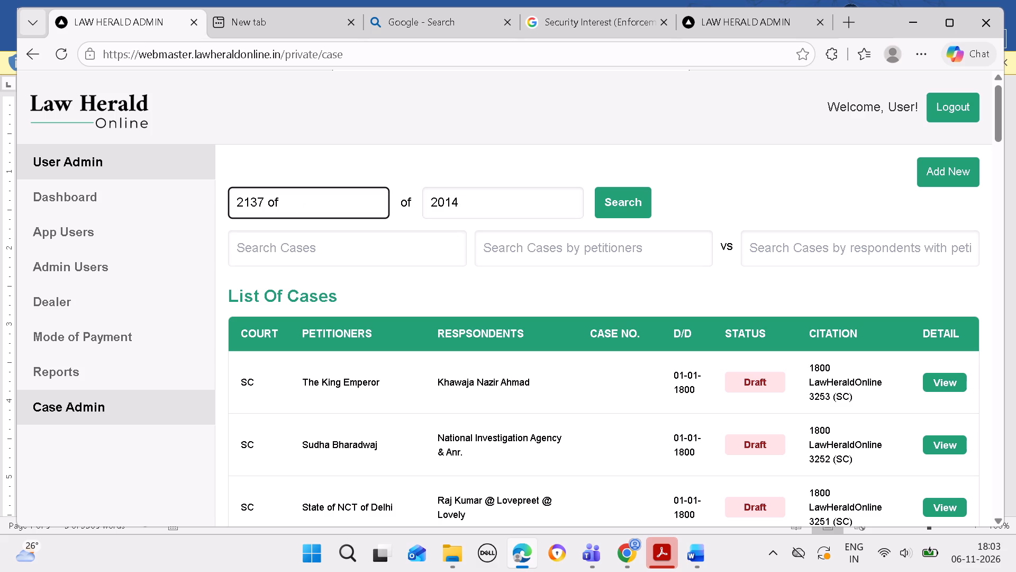
{"action": "key", "text": "BackSpace"}
{"action": "key", "text": "BackSpace"}
{"action": "key", "text": "BackSpace"}
{"action": "left_click", "coordinate": [608, 208]}
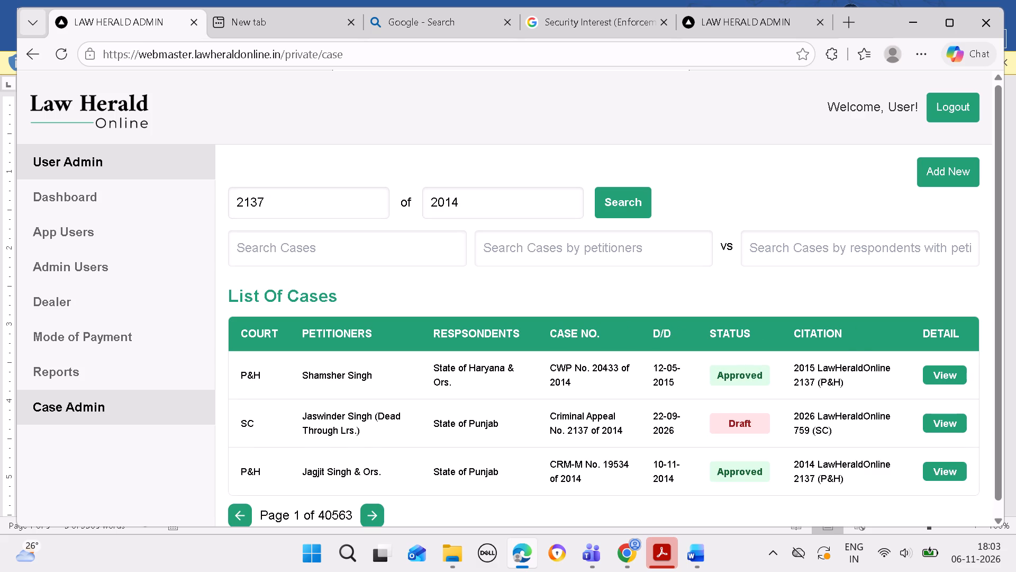
Open the Supreme Court record of Criminal Appeal 2137 of 2014 and check its citations and cited cases.
{"action": "left_click", "coordinate": [943, 423]}
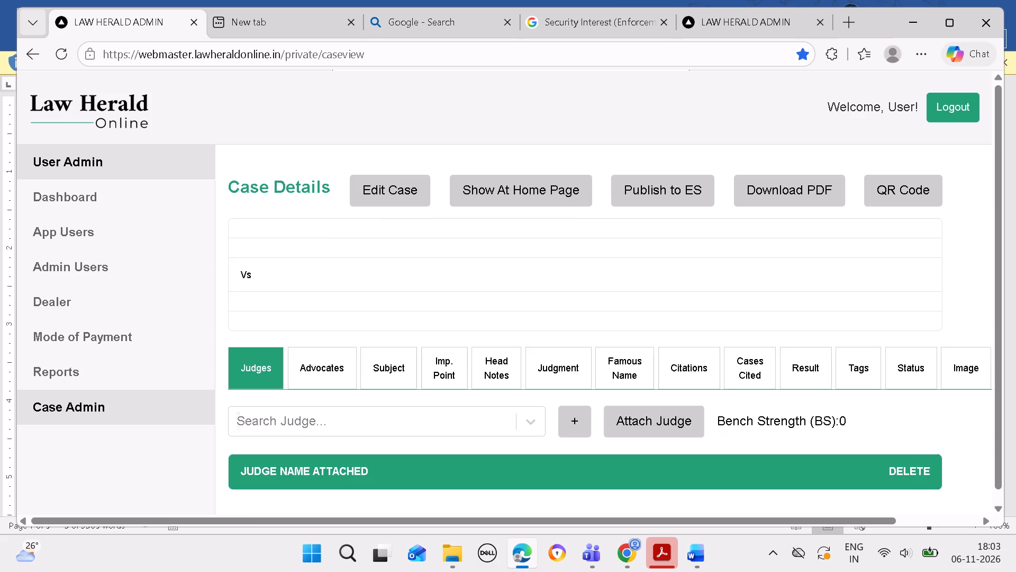
{"action": "left_click", "coordinate": [697, 423]}
{"action": "scroll", "coordinate": [686, 398], "scroll_direction": "down", "scroll_amount": 4}
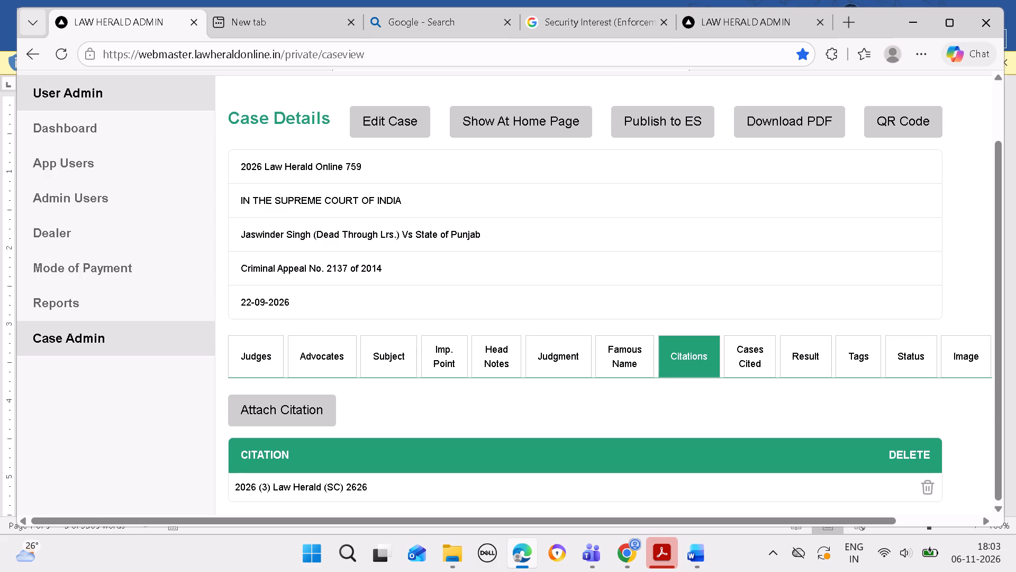
{"action": "left_click", "coordinate": [761, 354]}
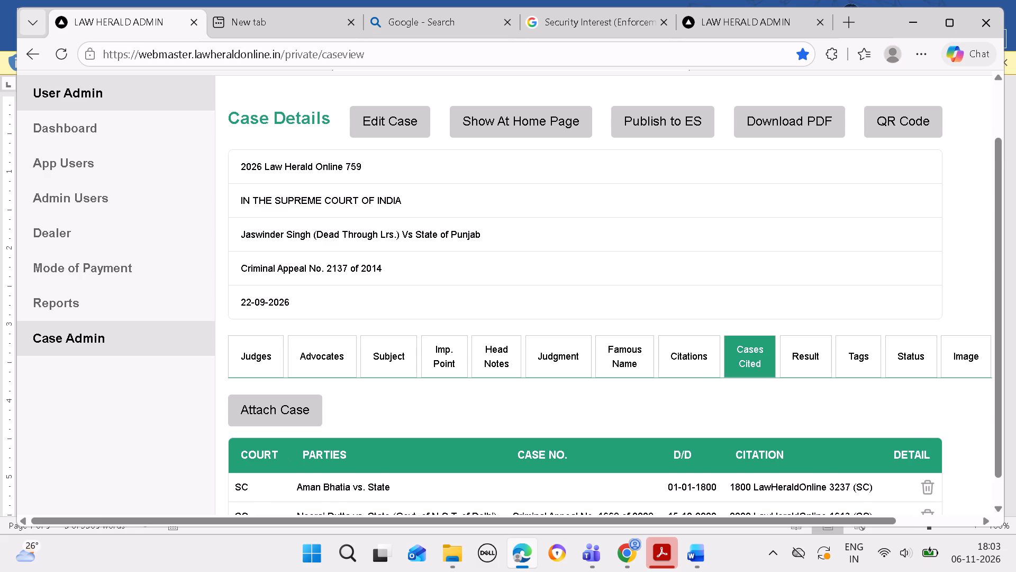
{"action": "scroll", "coordinate": [750, 348], "scroll_direction": "down", "scroll_amount": 4}
Switch to the 2137 of 2014 document in Word and copy the petitioner's name from cited case 3.
{"action": "left_click", "coordinate": [696, 561]}
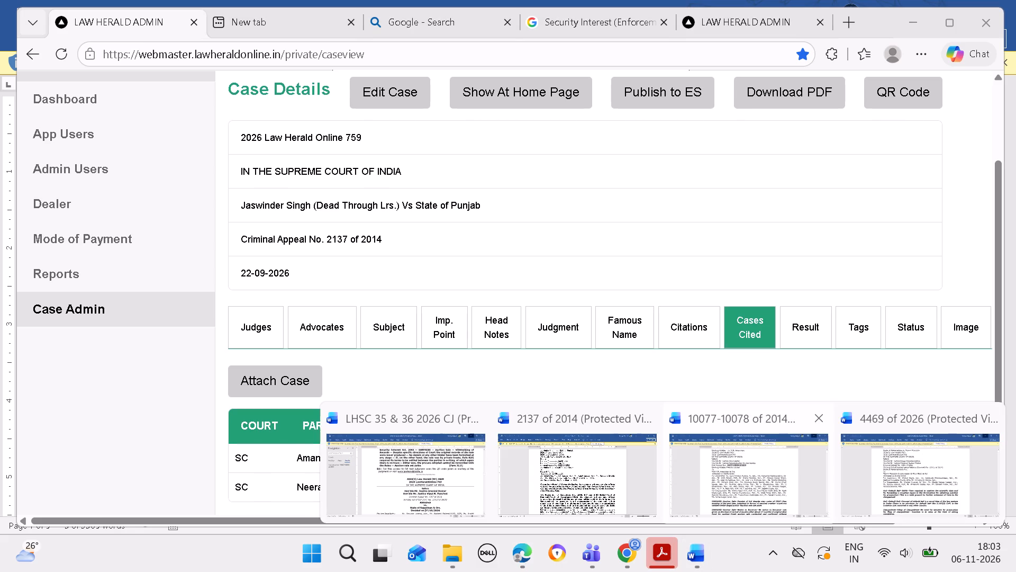
{"action": "left_click", "coordinate": [571, 472]}
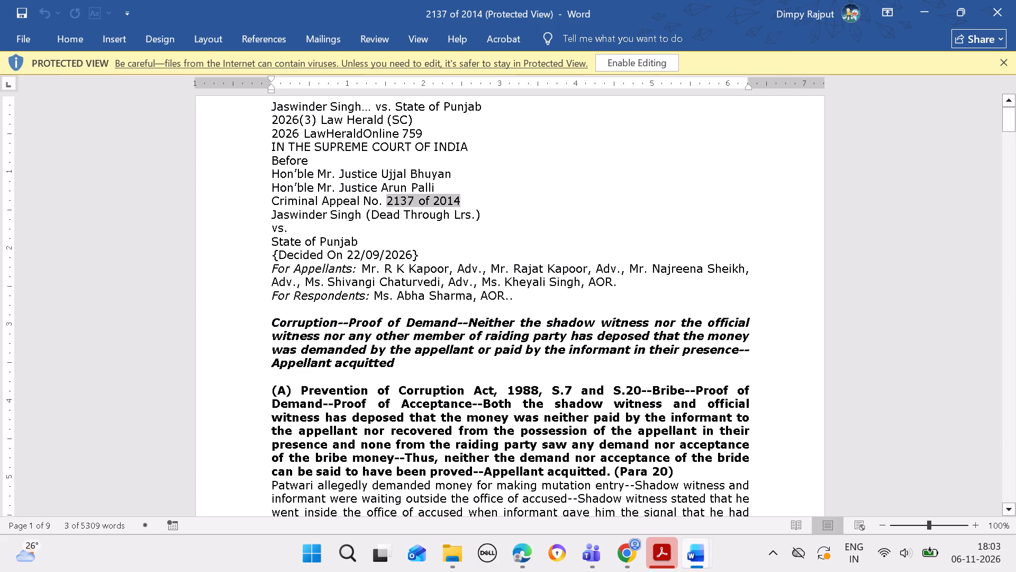
{"action": "scroll", "coordinate": [584, 389], "scroll_direction": "down", "scroll_amount": 1}
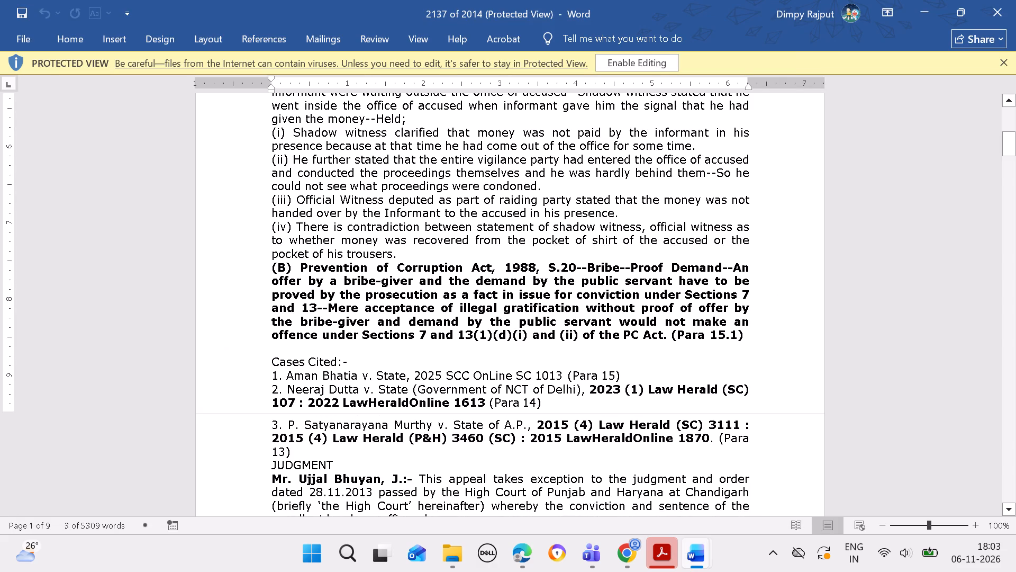
{"action": "left_click_drag", "start_coordinate": [286, 423], "coordinate": [413, 424]}
{"action": "key", "text": "ctrl+c"}
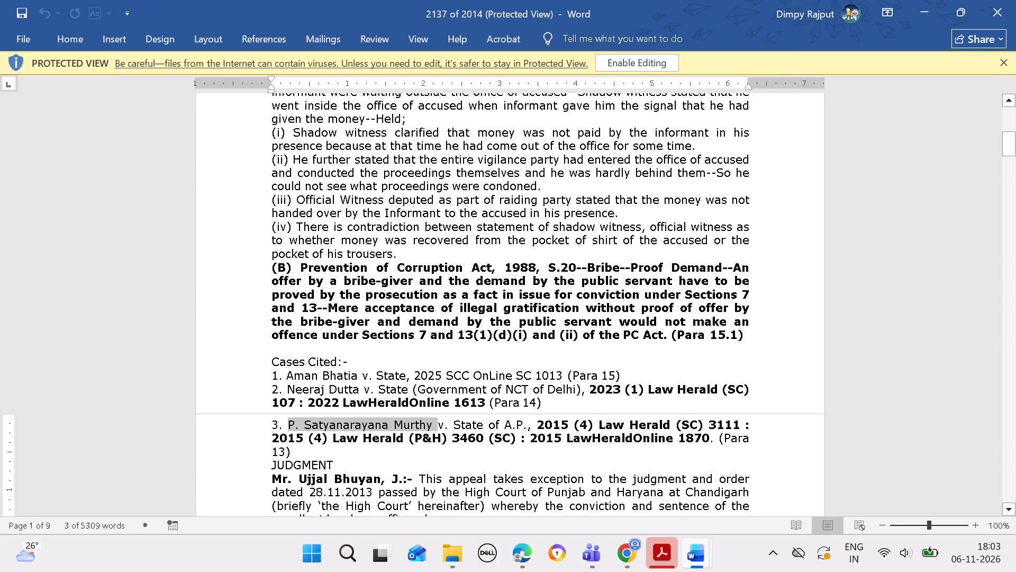
In Edge, search cited cases by the copied petitioner, attach the match 2015 LawHeraldOnline 1870 (SC) and check the cited-cases list.
{"action": "left_click", "coordinate": [523, 555]}
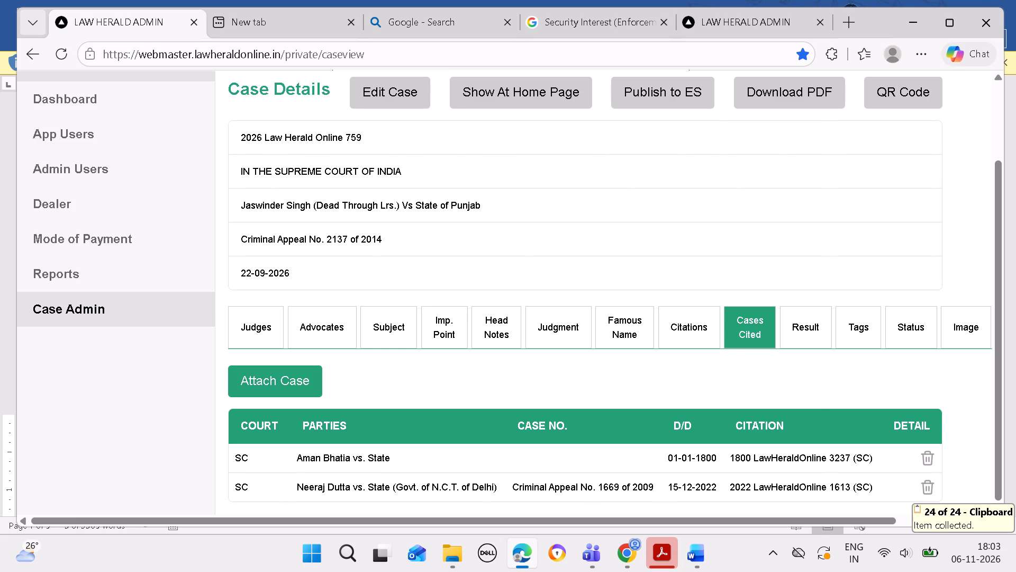
{"action": "left_click", "coordinate": [313, 380]}
{"action": "left_click", "coordinate": [521, 164]}
{"action": "key", "text": "ctrl+v"}
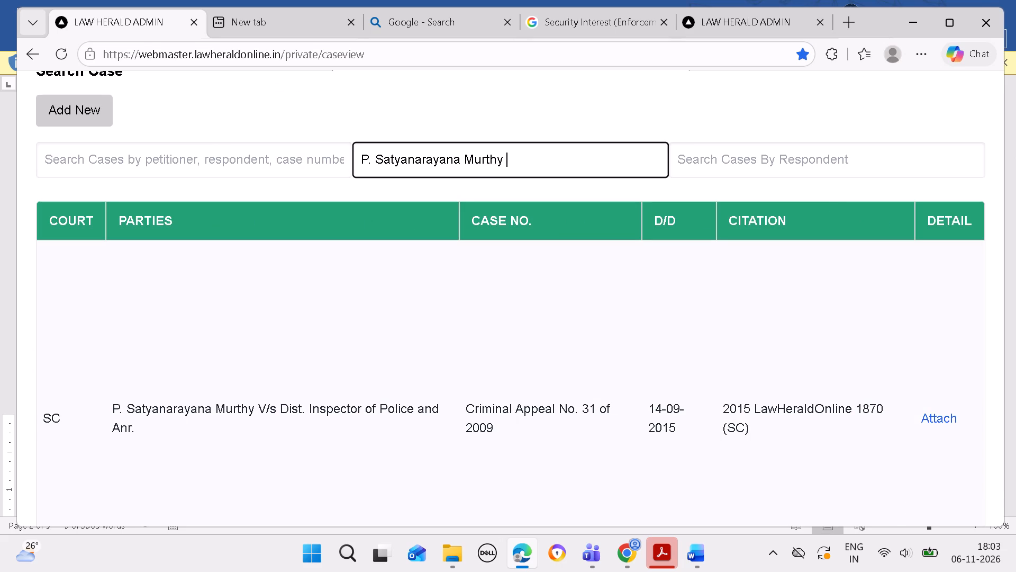
{"action": "left_click", "coordinate": [938, 417]}
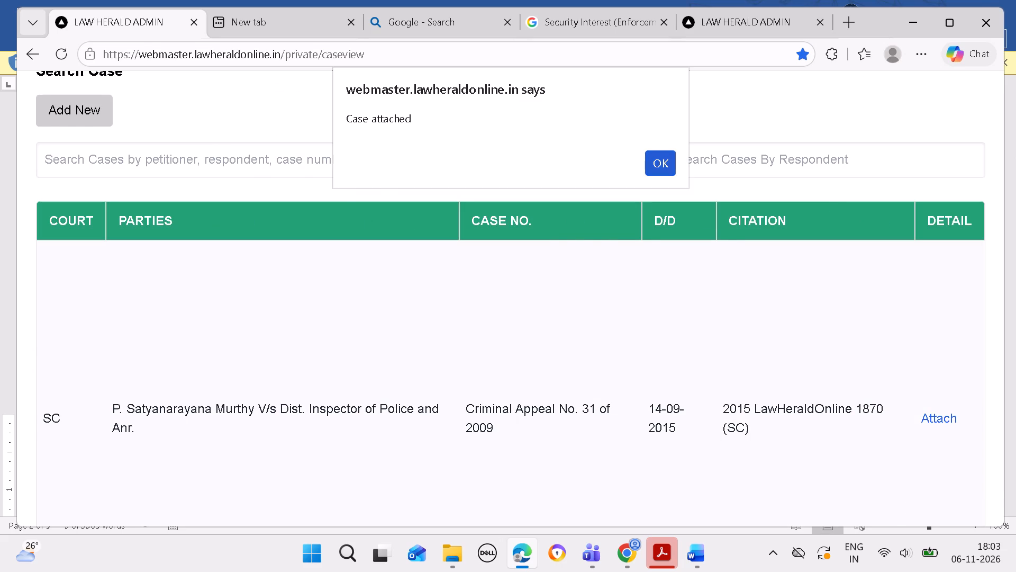
{"action": "left_click", "coordinate": [654, 165]}
{"action": "scroll", "coordinate": [620, 311], "scroll_direction": "down", "scroll_amount": 4}
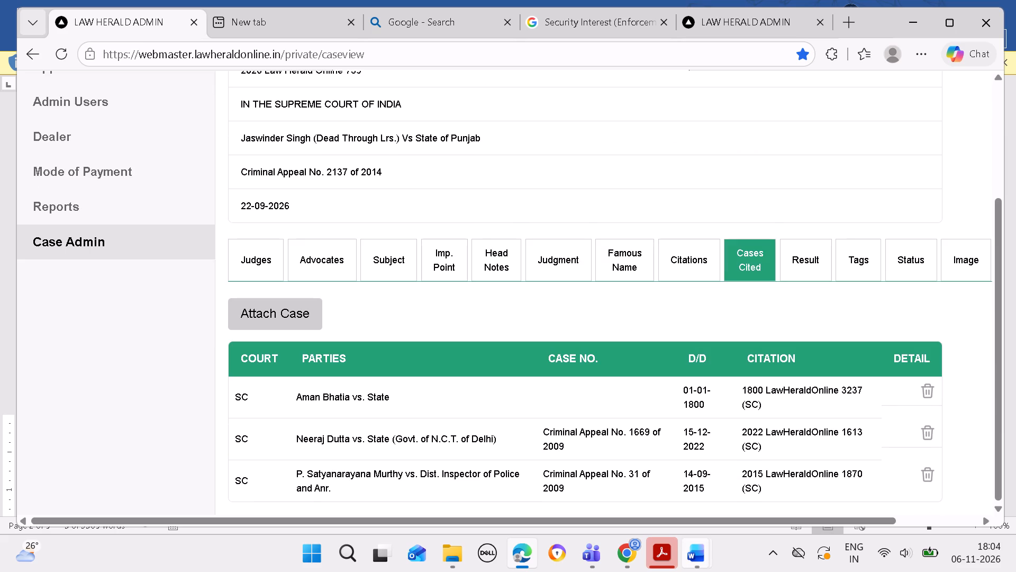
Review the opening page of 2137 of 2014 in Word and check the record's important points and headnotes in Edge.
{"action": "left_click", "coordinate": [591, 475]}
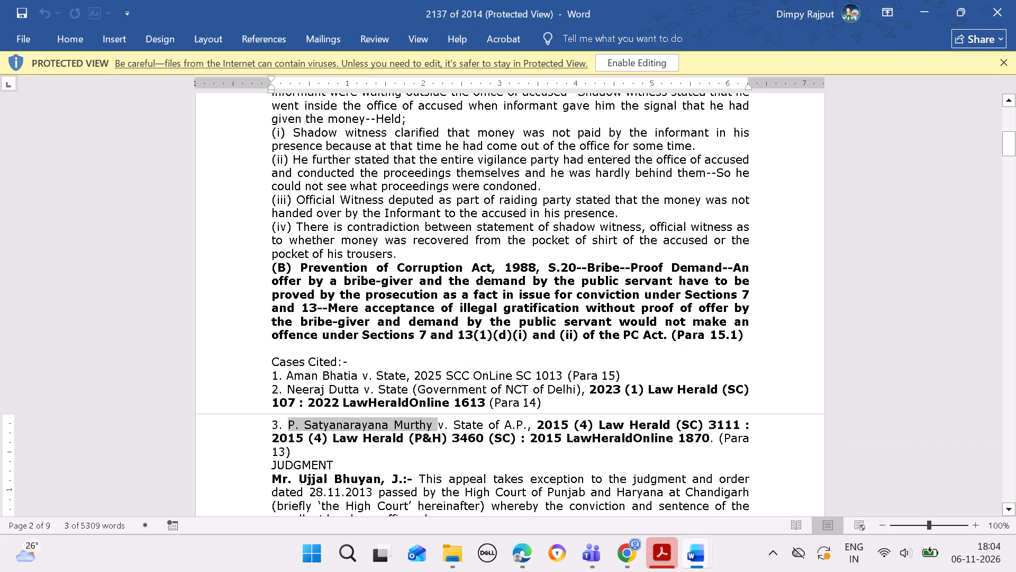
{"action": "scroll", "coordinate": [617, 394], "scroll_direction": "up", "scroll_amount": 2}
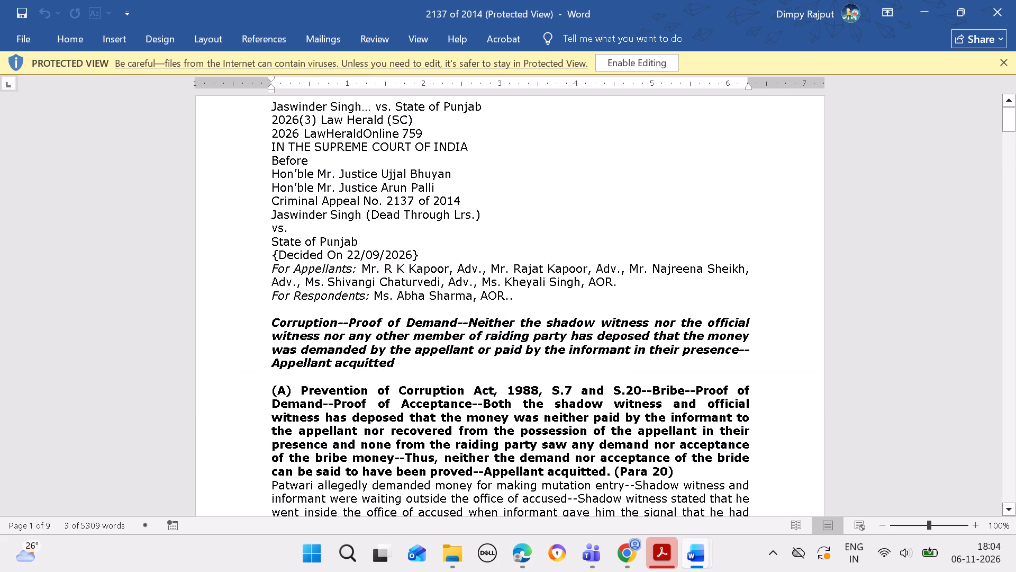
{"action": "left_click", "coordinate": [521, 555]}
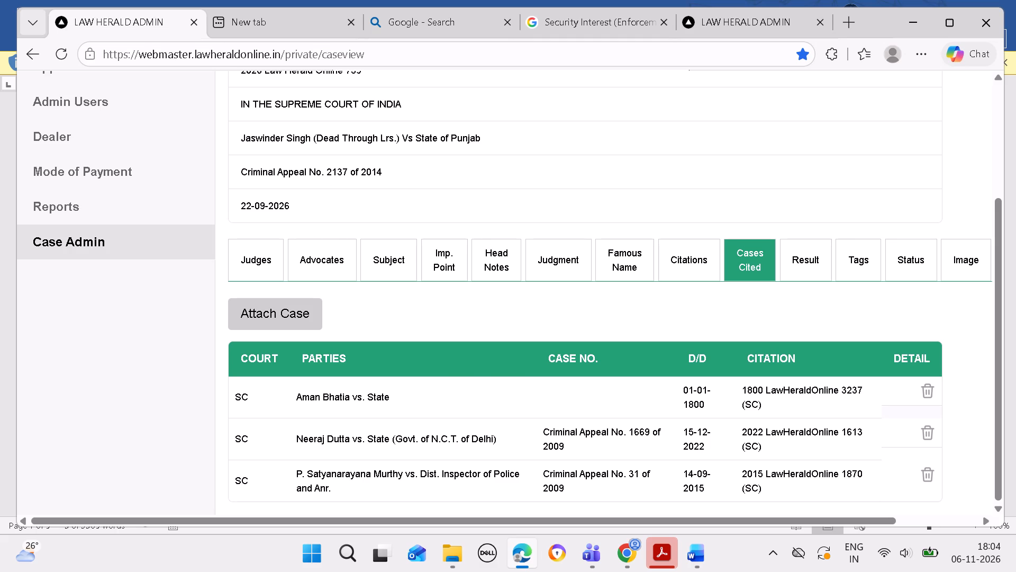
{"action": "left_click", "coordinate": [396, 262]}
{"action": "left_click", "coordinate": [453, 324]}
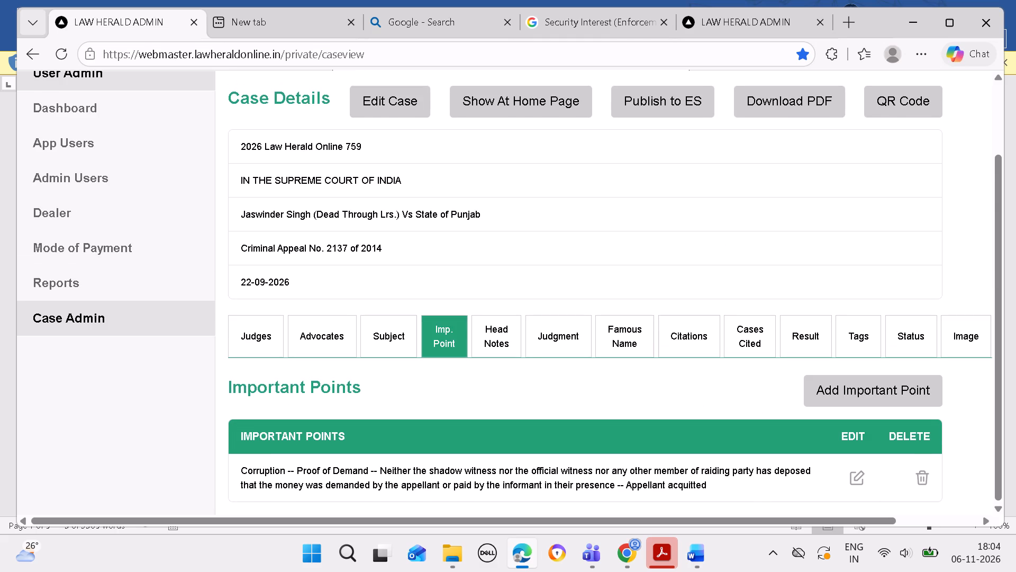
{"action": "scroll", "coordinate": [510, 306], "scroll_direction": "down", "scroll_amount": 2}
{"action": "left_click", "coordinate": [503, 327]}
{"action": "scroll", "coordinate": [546, 278], "scroll_direction": "down", "scroll_amount": 2}
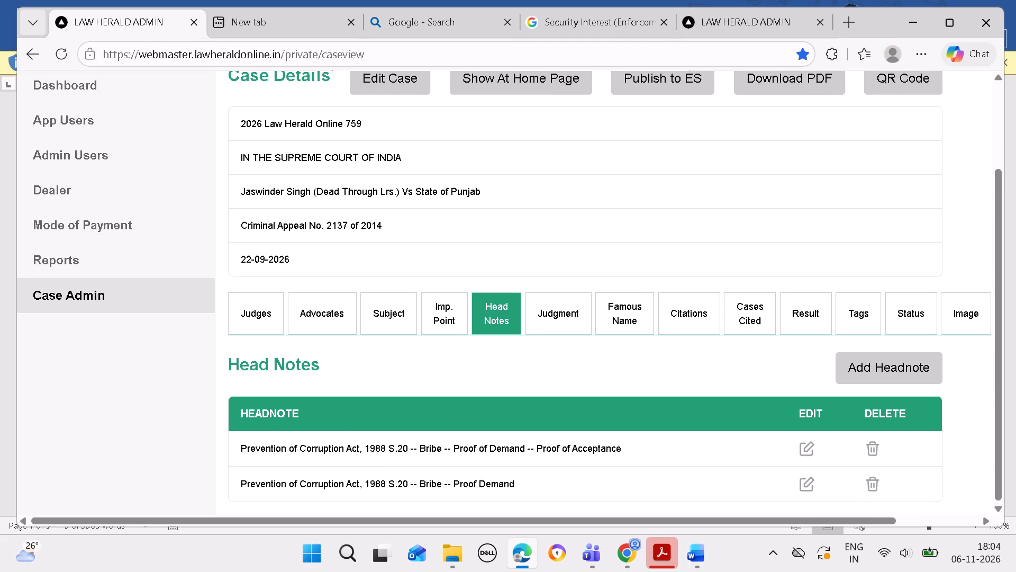
Compare headnotes (A) and (B) in the 2137 of 2014 Word document with the headnote list in Edge.
{"action": "left_click", "coordinate": [691, 554]}
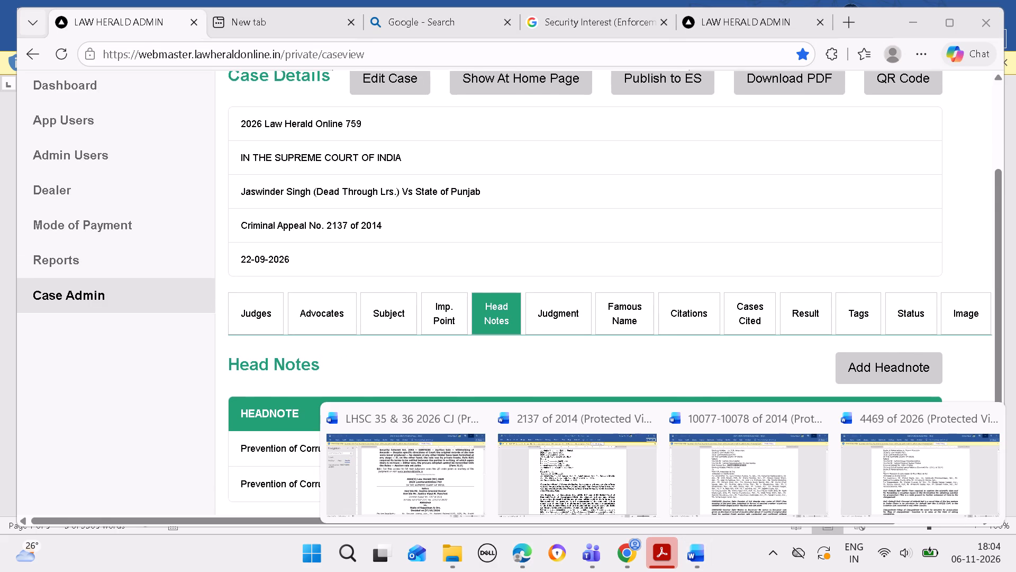
{"action": "left_click", "coordinate": [600, 484]}
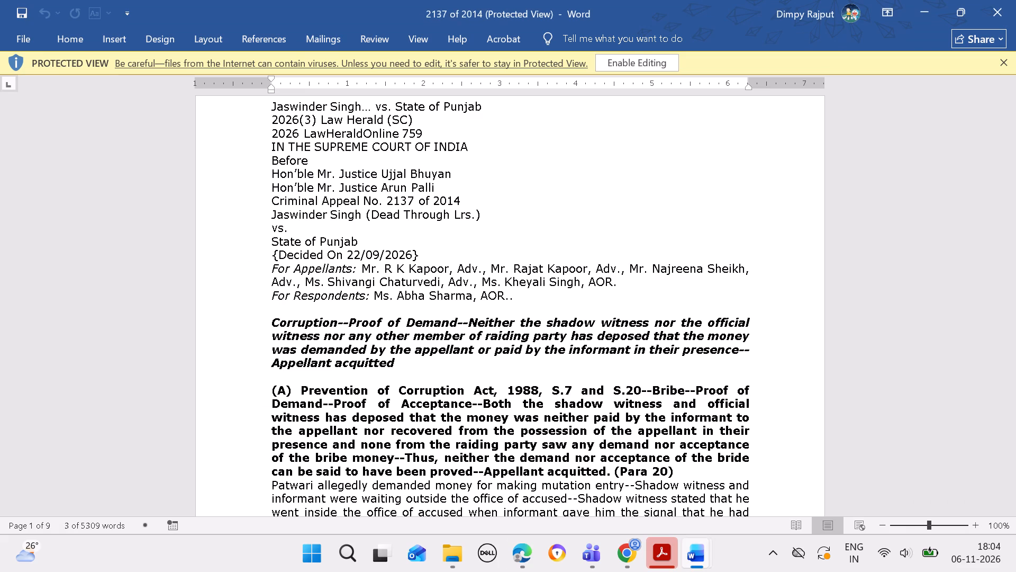
{"action": "left_click", "coordinate": [524, 553]}
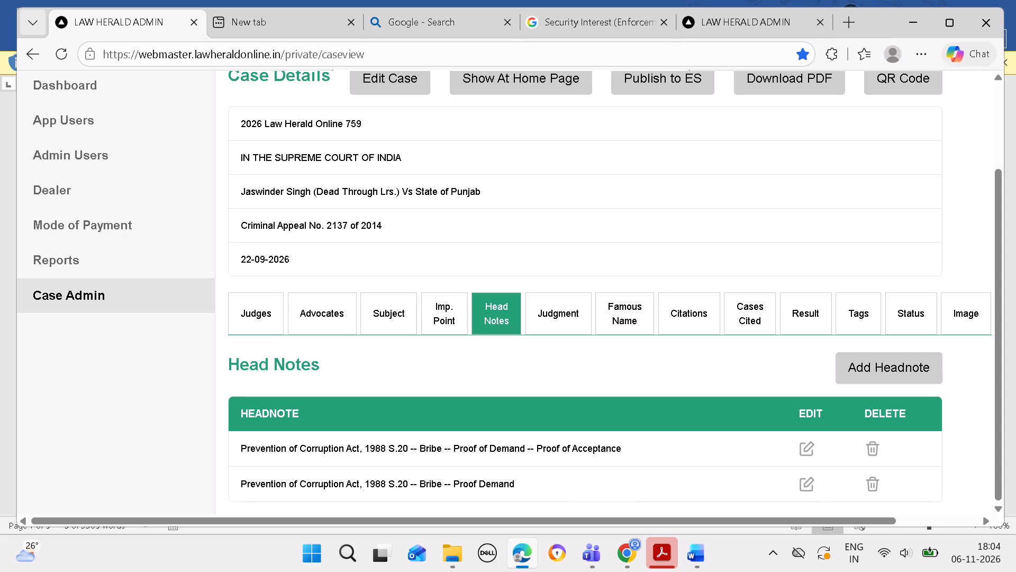
{"action": "left_click", "coordinate": [685, 558]}
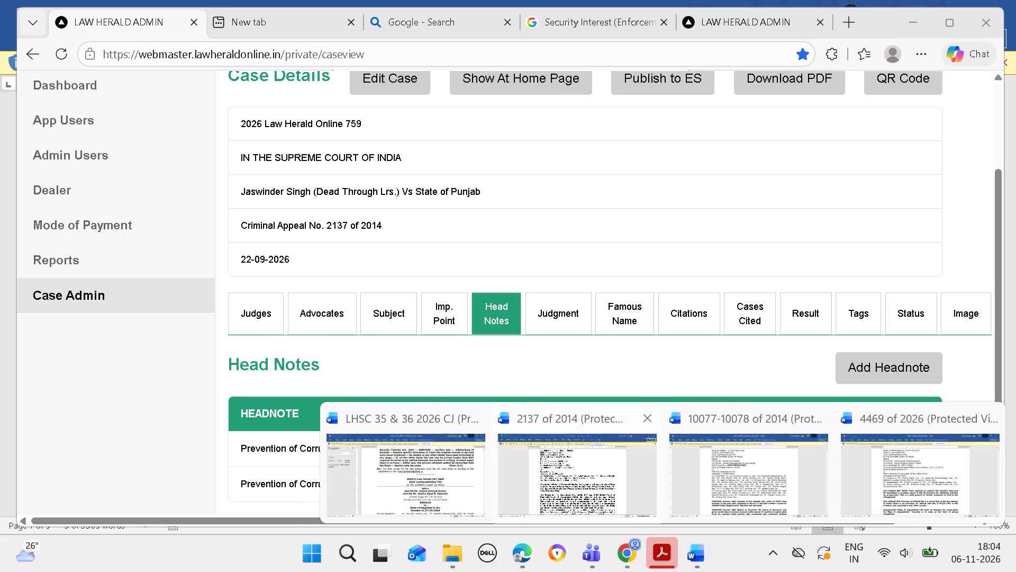
{"action": "left_click", "coordinate": [593, 506]}
{"action": "key", "text": "Down"}
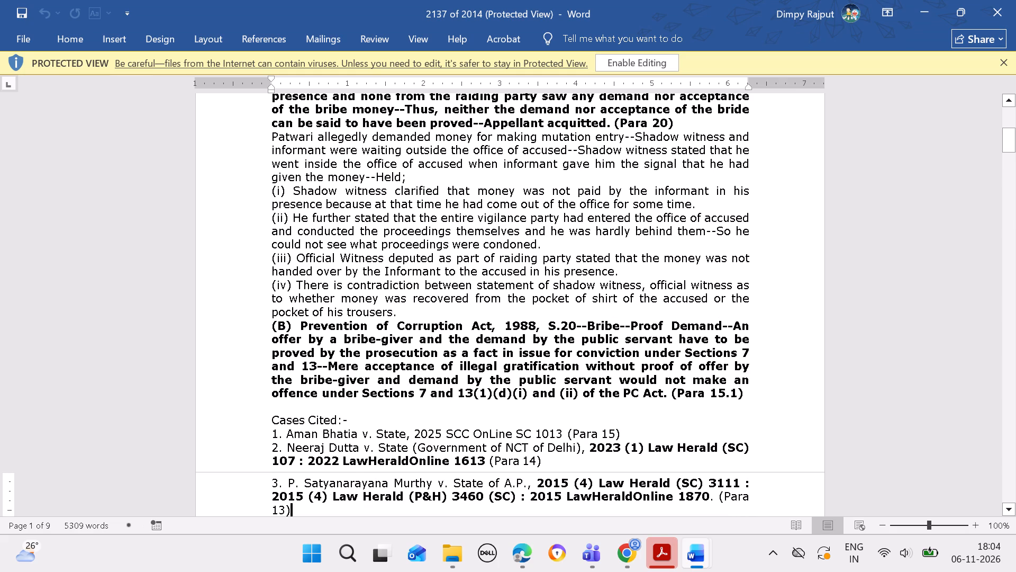
{"action": "key", "text": "Down"}
{"action": "key", "text": "Down"}
{"action": "key", "text": "Down"}
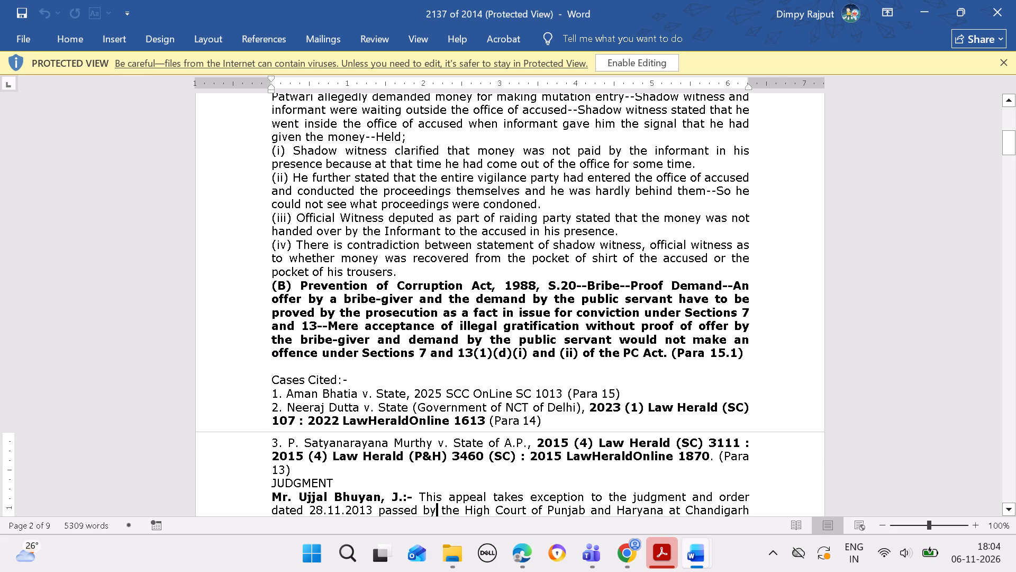
Return to Edge and publish the Criminal Appeal 2137 of 2014 record to ES.
{"action": "left_click", "coordinate": [520, 555]}
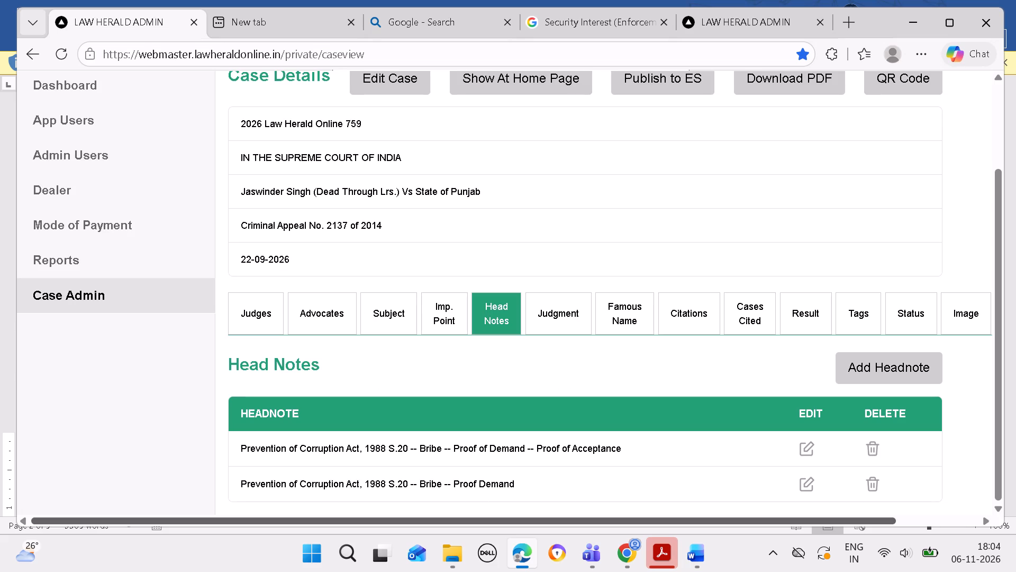
{"action": "scroll", "coordinate": [690, 270], "scroll_direction": "up", "scroll_amount": 3}
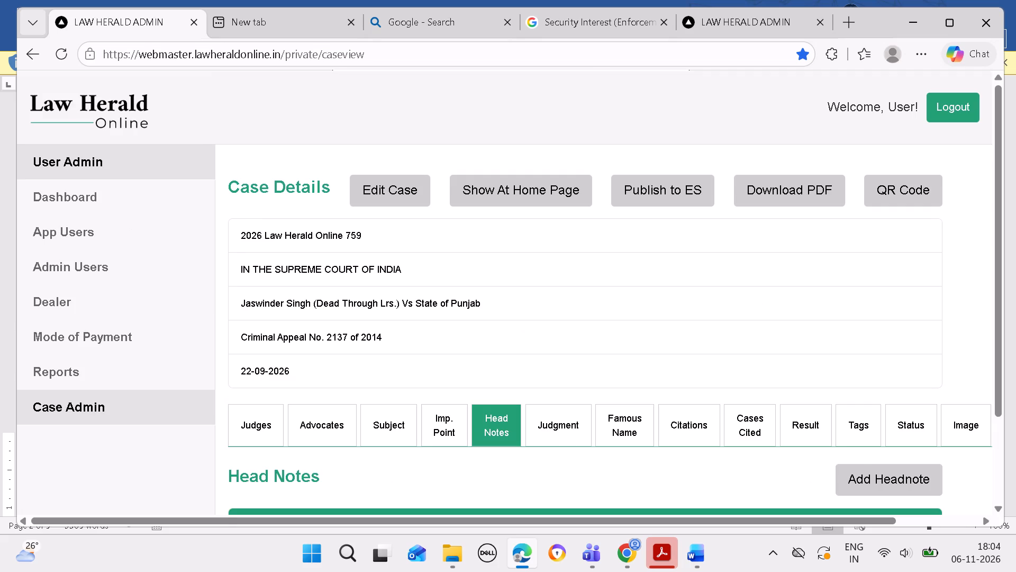
{"action": "left_click", "coordinate": [670, 196]}
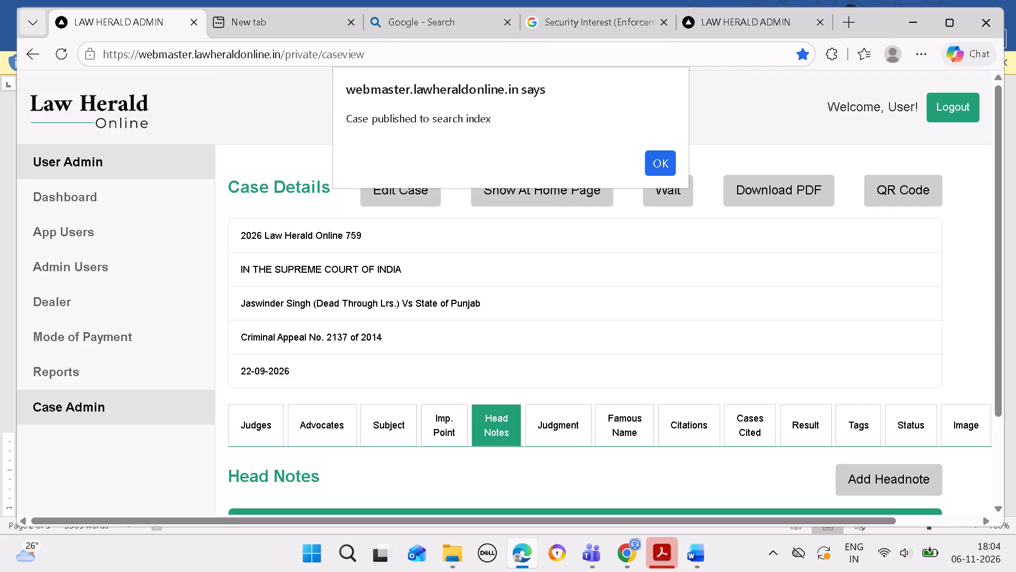
{"action": "left_click", "coordinate": [658, 159]}
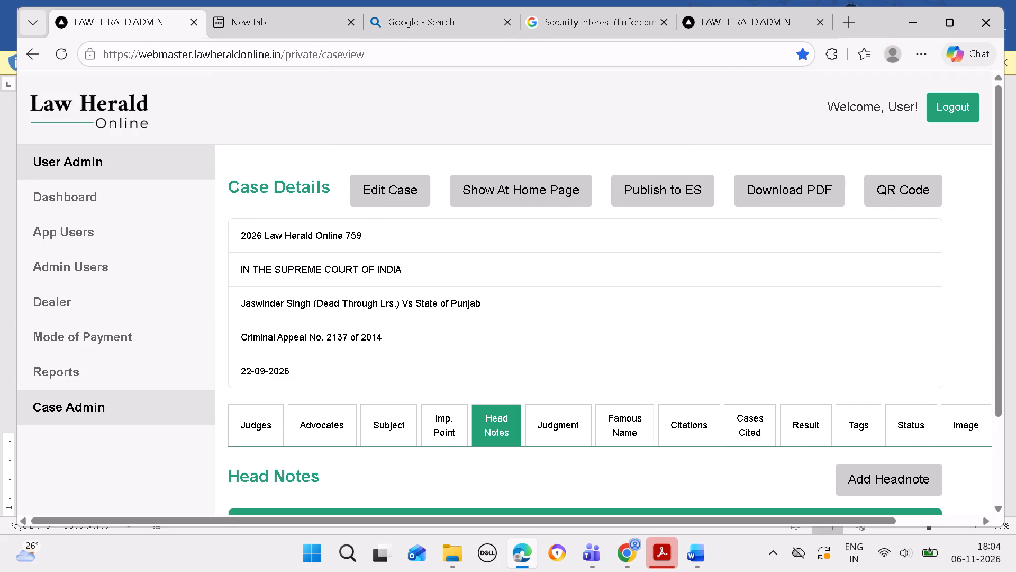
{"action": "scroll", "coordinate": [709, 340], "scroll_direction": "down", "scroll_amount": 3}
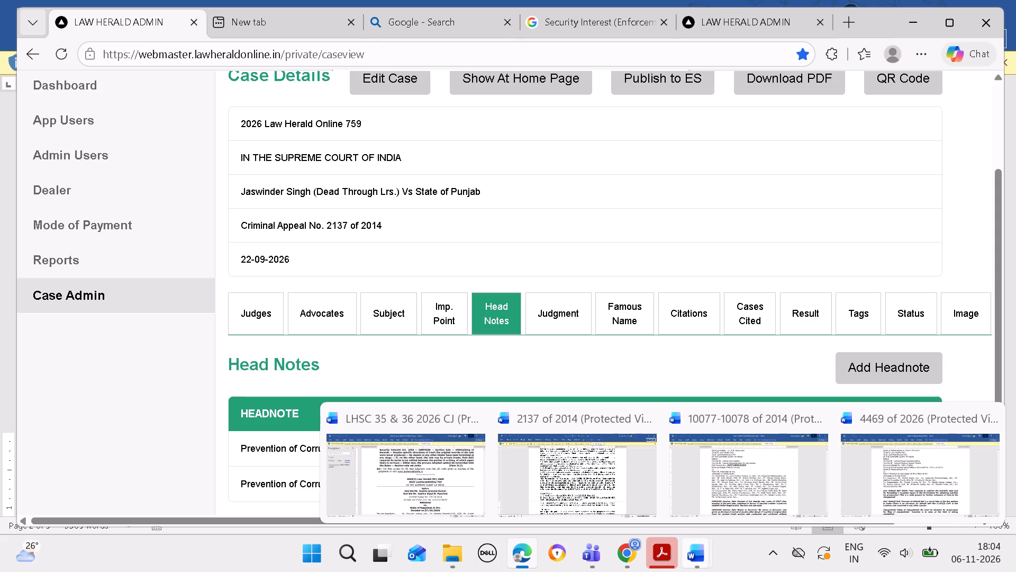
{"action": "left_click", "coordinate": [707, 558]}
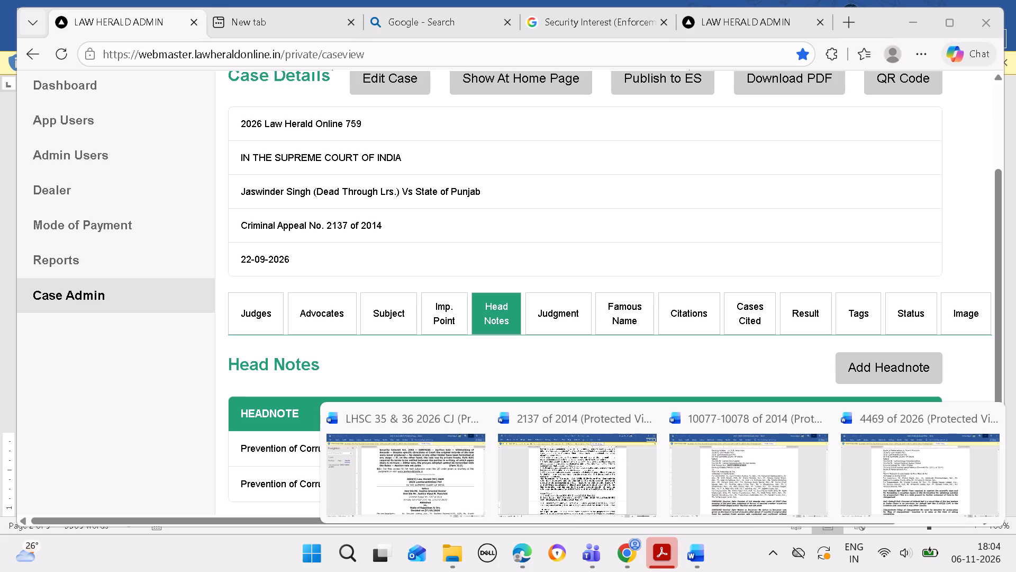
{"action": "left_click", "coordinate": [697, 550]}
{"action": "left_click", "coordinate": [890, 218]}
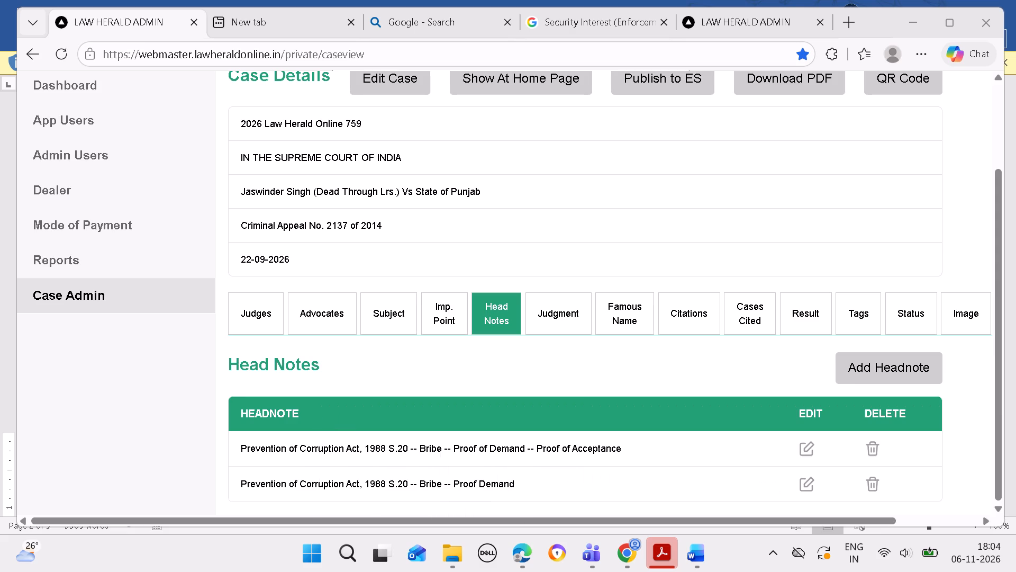
Switch to the Word document 4469 of 2026 and copy its Criminal Appeal number.
{"action": "left_click", "coordinate": [697, 562]}
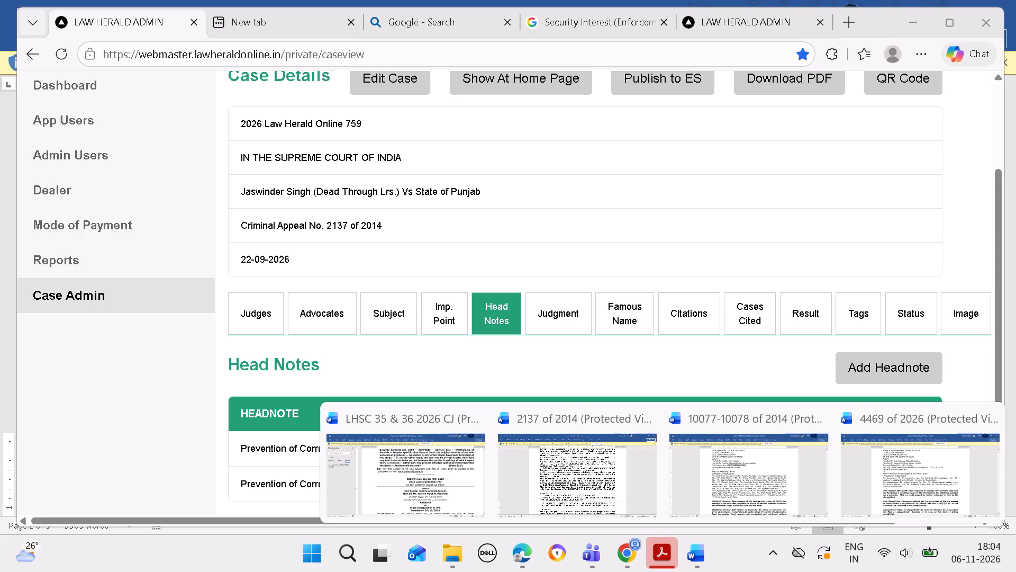
{"action": "left_click", "coordinate": [888, 469]}
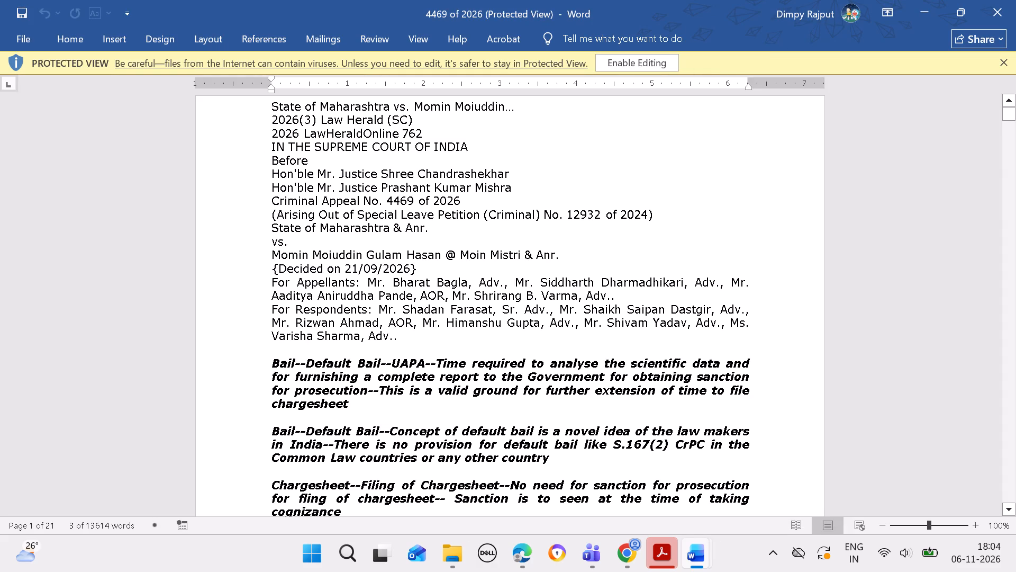
{"action": "left_click_drag", "start_coordinate": [755, 518], "coordinate": [461, 379]}
{"action": "left_click_drag", "start_coordinate": [386, 201], "coordinate": [471, 193]}
{"action": "key", "text": "ctrl+c"}
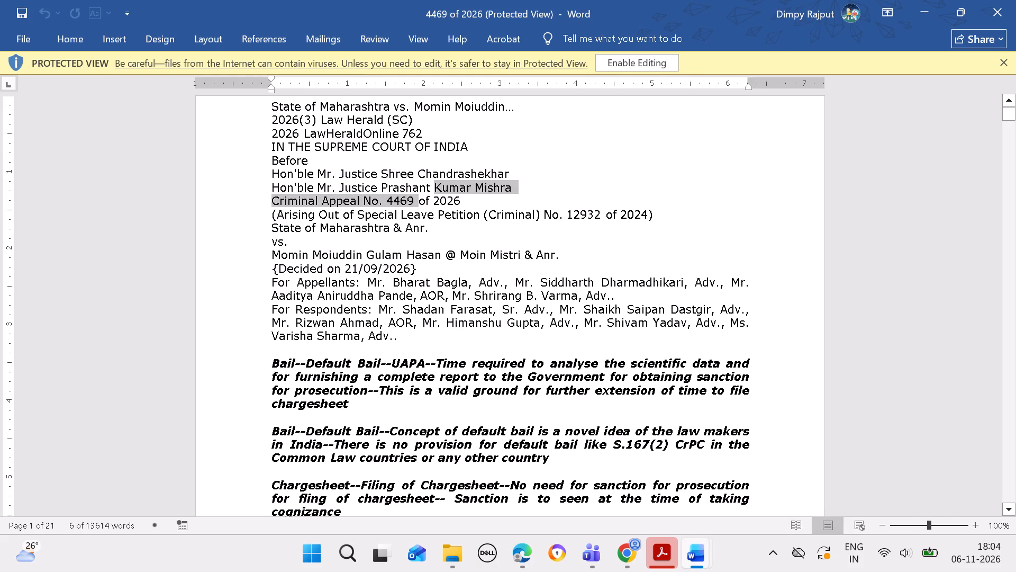
Return to Edge, open the Case Admin case list and search for case number 4469 of 2026.
{"action": "left_click", "coordinate": [521, 559]}
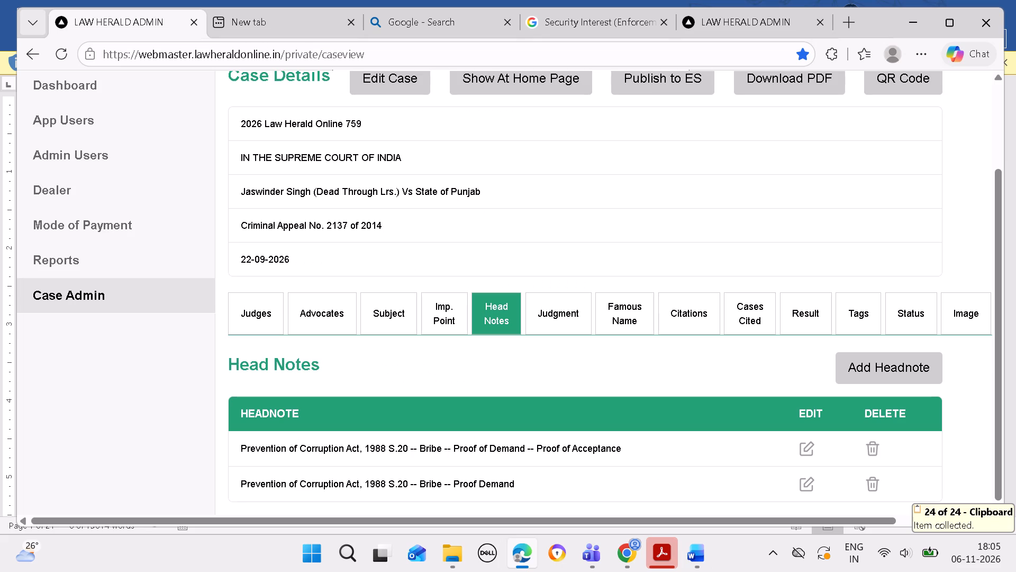
{"action": "left_click", "coordinate": [111, 296]}
{"action": "left_click", "coordinate": [102, 396]}
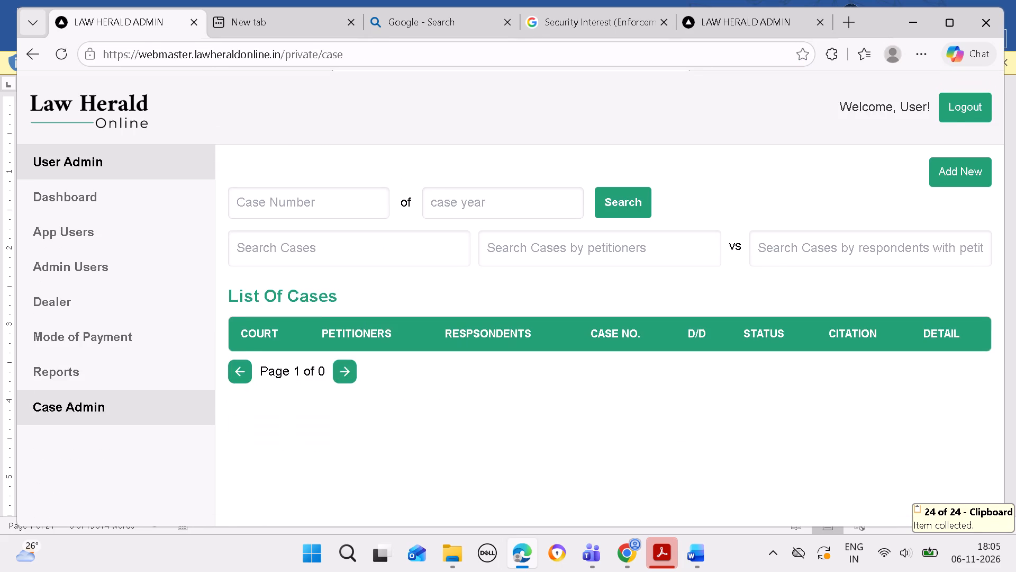
{"action": "left_click", "coordinate": [357, 204]}
{"action": "key", "text": "ctrl+v"}
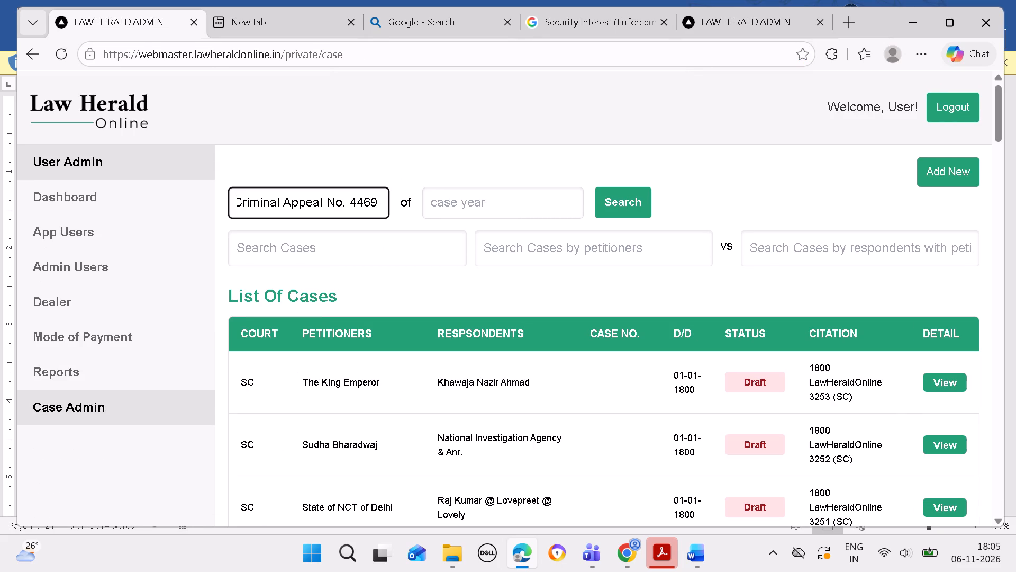
{"action": "left_click", "coordinate": [350, 207]}
{"action": "key", "text": "BackSpace"}
{"action": "key", "text": "BackSpace"}
{"action": "key", "text": "BackSpace"}
{"action": "key", "text": "BackSpace"}
{"action": "key", "text": "BackSpace"}
{"action": "key", "text": "BackSpace"}
{"action": "key", "text": "BackSpace"}
{"action": "key", "text": "BackSpace"}
{"action": "key", "text": "BackSpace"}
{"action": "key", "text": "BackSpace"}
{"action": "key", "text": "BackSpace"}
{"action": "key", "text": "BackSpace"}
{"action": "key", "text": "BackSpace"}
{"action": "key", "text": "BackSpace"}
{"action": "key", "text": "BackSpace"}
{"action": "key", "text": "BackSpace"}
{"action": "key", "text": "BackSpace"}
{"action": "key", "text": "BackSpace"}
{"action": "key", "text": "BackSpace"}
{"action": "key", "text": "BackSpace"}
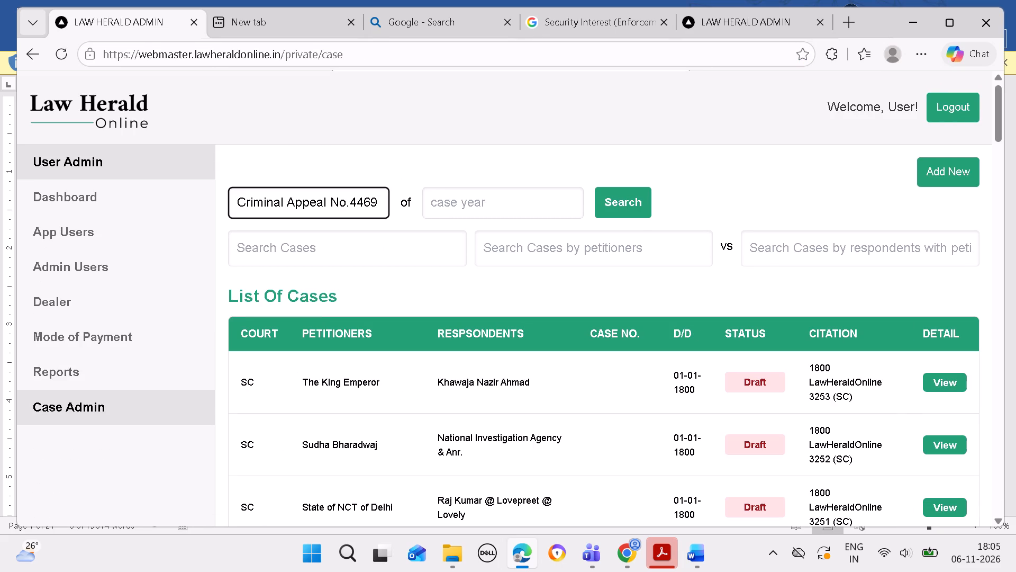
{"action": "left_click", "coordinate": [487, 210]}
{"action": "type", "text": "2026"}
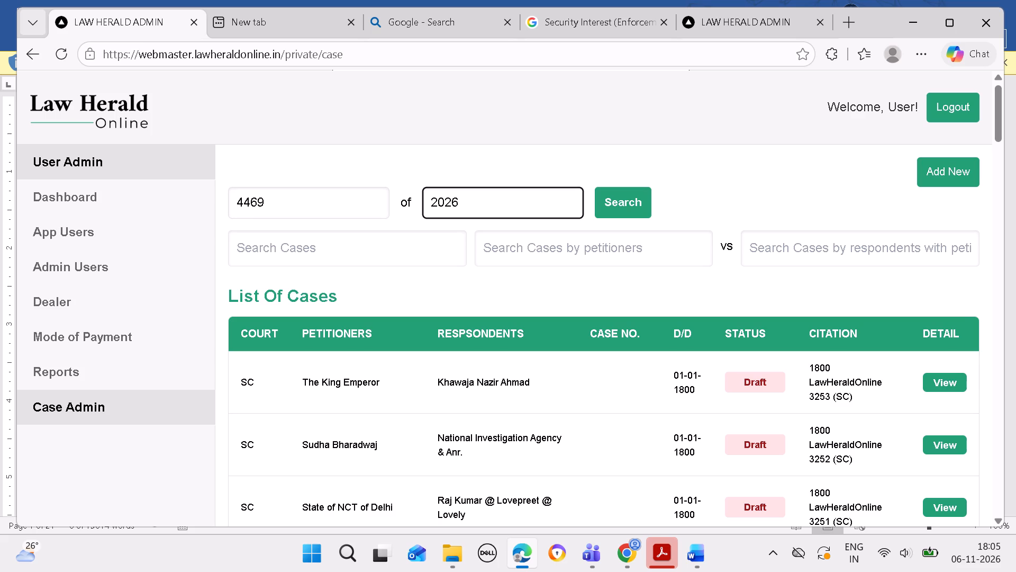
{"action": "left_click", "coordinate": [629, 211]}
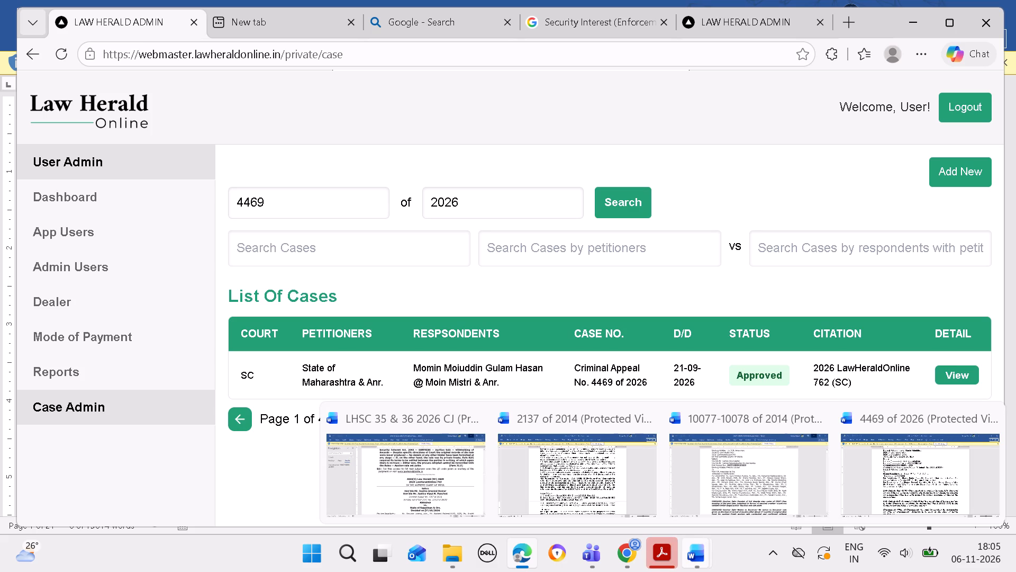
{"action": "left_click", "coordinate": [709, 481]}
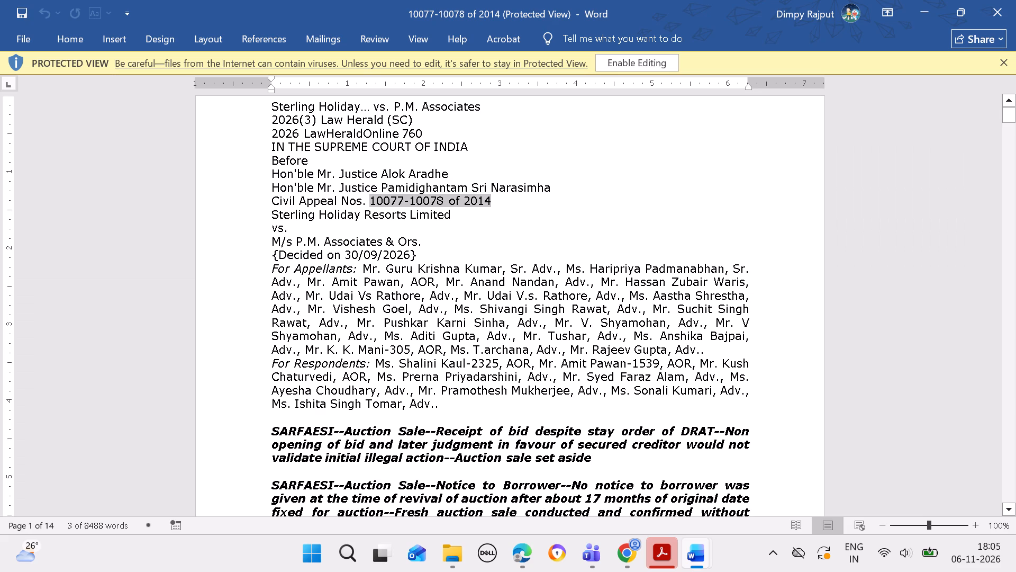
{"action": "key", "text": "ctrl+c"}
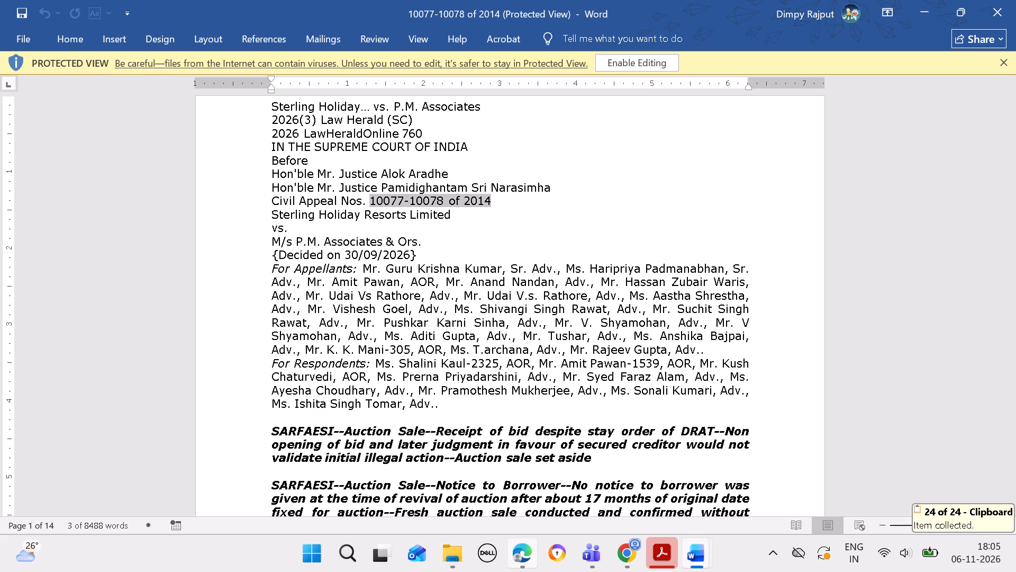
{"action": "left_click", "coordinate": [527, 568]}
{"action": "left_click", "coordinate": [293, 210]}
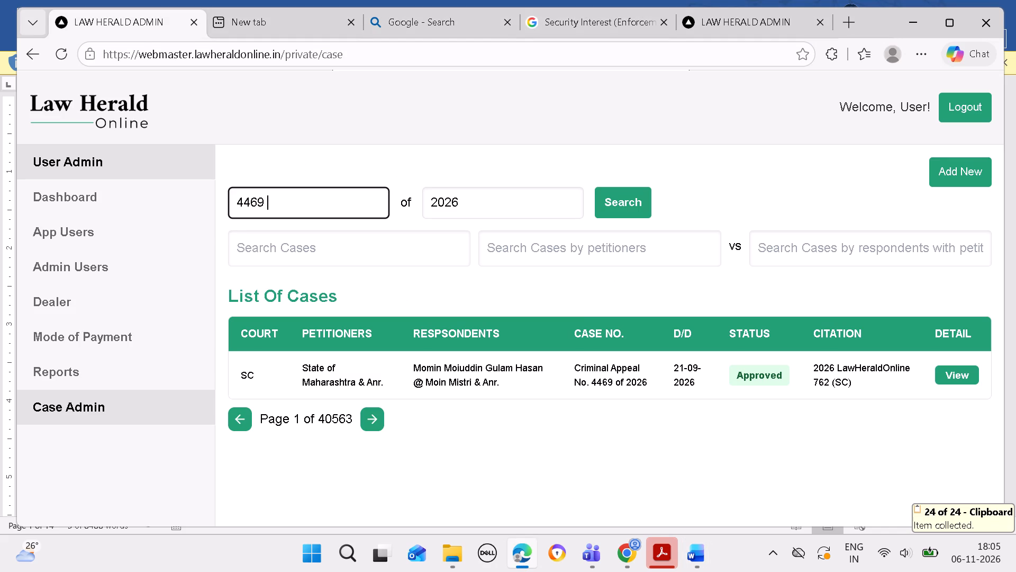
{"action": "key", "text": "BackSpace"}
{"action": "key", "text": "BackSpace"}
{"action": "key", "text": "BackSpace"}
{"action": "key", "text": "BackSpace"}
{"action": "key", "text": "BackSpace"}
{"action": "key", "text": "BackSpace"}
{"action": "key", "text": "BackSpace"}
{"action": "key", "text": "BackSpace"}
{"action": "key", "text": "BackSpace"}
{"action": "key", "text": "BackSpace"}
{"action": "key", "text": "BackSpace"}
{"action": "key", "text": "BackSpace"}
{"action": "key", "text": "BackSpace"}
{"action": "key", "text": "BackSpace"}
{"action": "key", "text": "ctrl+v"}
Set the case year in the search to 2014.
{"action": "left_click", "coordinate": [474, 208]}
{"action": "key", "text": "ctrl+v"}
{"action": "left_click", "coordinate": [506, 208], "text": "ctrl"}
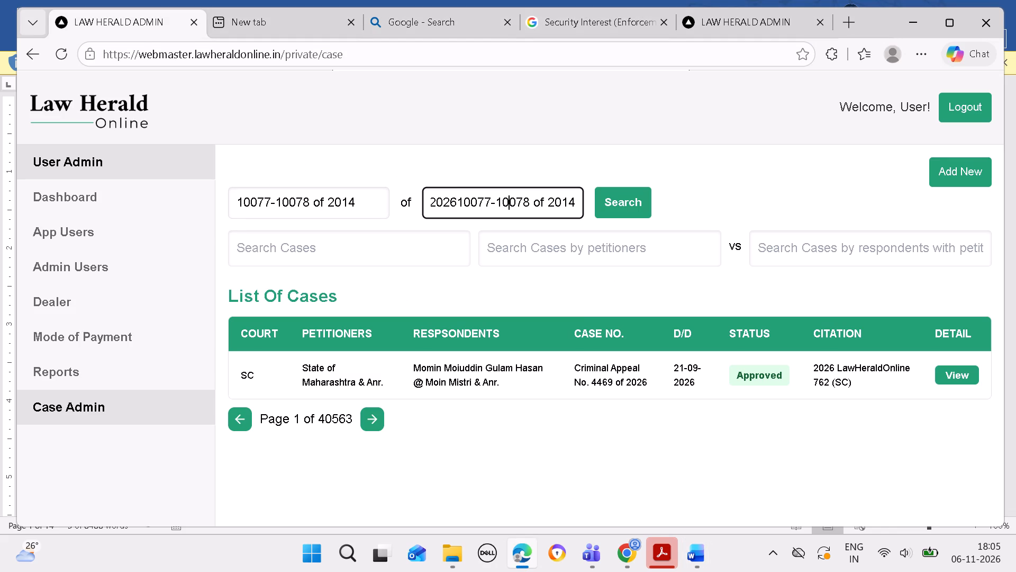
{"action": "left_click", "coordinate": [545, 208]}
{"action": "key", "text": "BackSpace"}
{"action": "key", "text": "BackSpace"}
{"action": "key", "text": "BackSpace"}
{"action": "key", "text": "BackSpace"}
{"action": "key", "text": "BackSpace"}
{"action": "key", "text": "BackSpace"}
{"action": "key", "text": "BackSpace"}
{"action": "key", "text": "BackSpace"}
{"action": "key", "text": "BackSpace"}
{"action": "key", "text": "BackSpace"}
{"action": "key", "text": "BackSpace"}
{"action": "key", "text": "BackSpace"}
{"action": "key", "text": "BackSpace"}
{"action": "key", "text": "BackSpace"}
{"action": "key", "text": "BackSpace"}
{"action": "key", "text": "BackSpace"}
{"action": "key", "text": "BackSpace"}
{"action": "key", "text": "BackSpace"}
{"action": "key", "text": "BackSpace"}
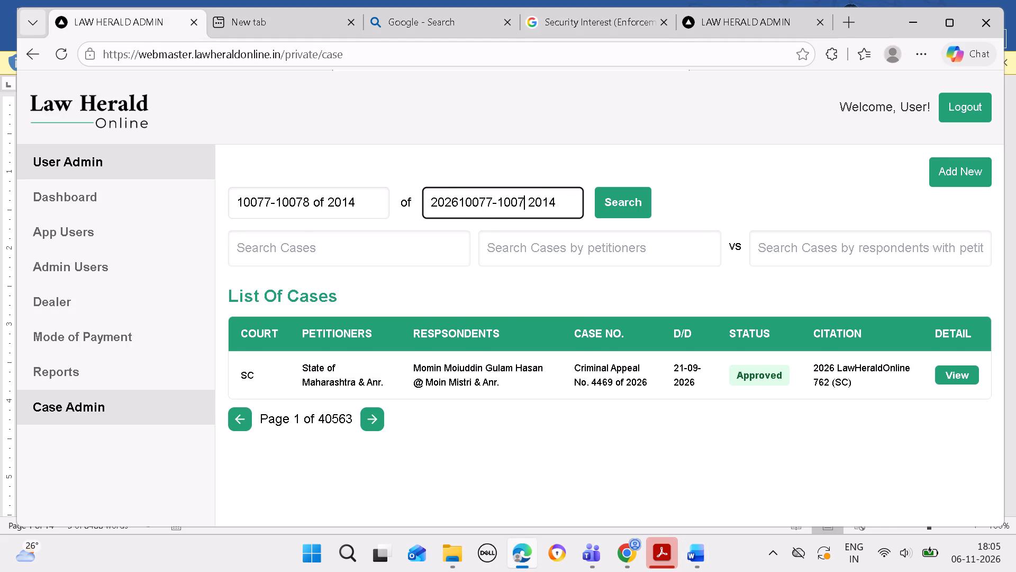
{"action": "left_click", "coordinate": [436, 206]}
{"action": "key", "text": "BackSpace"}
{"action": "key", "text": "BackSpace"}
{"action": "key", "text": "BackSpace"}
{"action": "key", "text": "BackSpace"}
{"action": "key", "text": "BackSpace"}
{"action": "key", "text": "BackSpace"}
{"action": "key", "text": "BackSpace"}
{"action": "key", "text": "BackSpace"}
{"action": "key", "text": "BackSpace"}
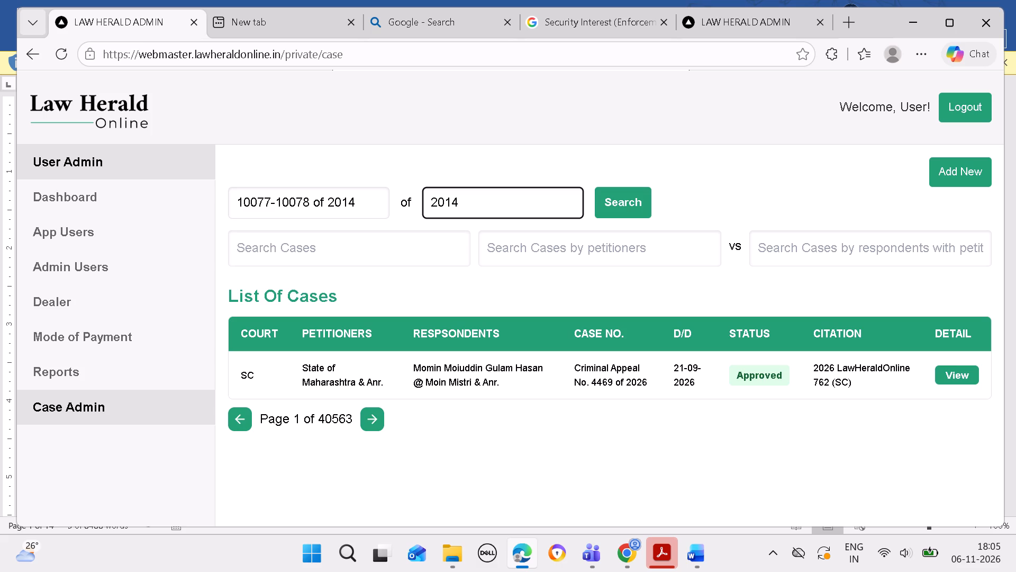
{"action": "left_click", "coordinate": [366, 196]}
{"action": "key", "text": "BackSpace"}
{"action": "key", "text": "BackSpace"}
{"action": "key", "text": "BackSpace"}
{"action": "key", "text": "BackSpace"}
{"action": "key", "text": "BackSpace"}
{"action": "key", "text": "BackSpace"}
{"action": "key", "text": "BackSpace"}
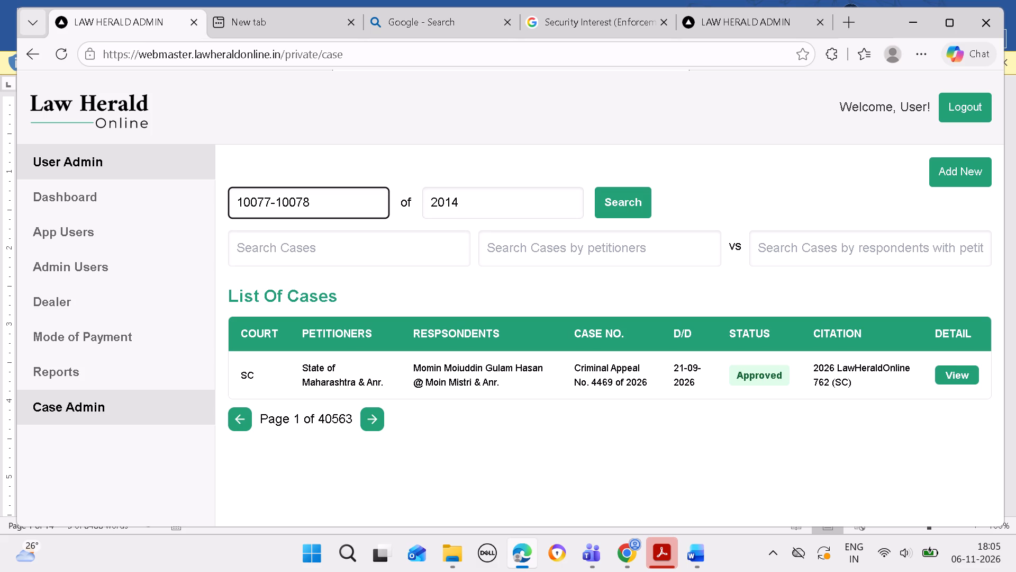
{"action": "left_click", "coordinate": [616, 205]}
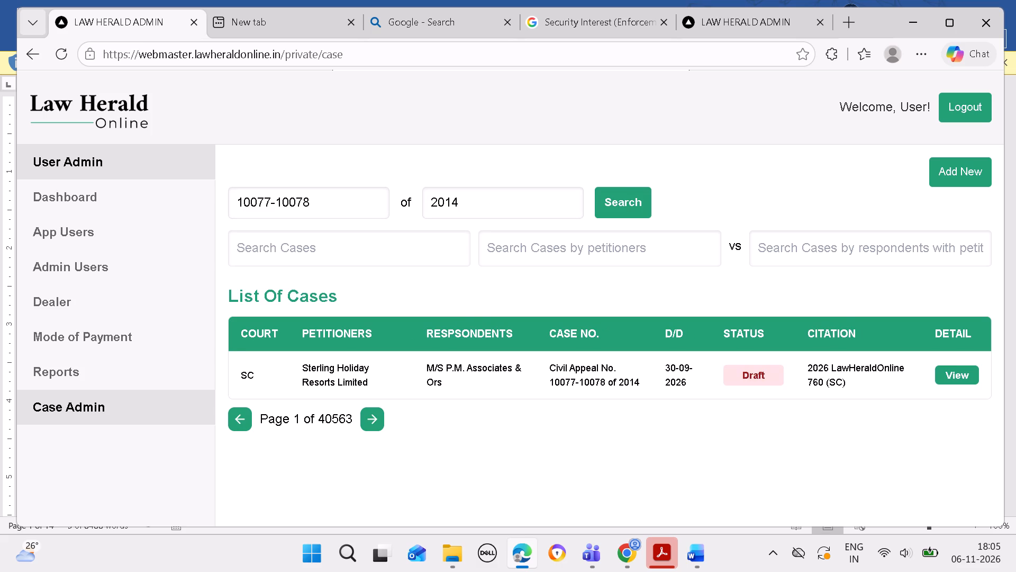
Open the Sterling Holiday Resorts Limited case record and check its attached judges.
{"action": "left_click", "coordinate": [936, 370]}
{"action": "scroll", "coordinate": [497, 333], "scroll_direction": "down", "scroll_amount": 3}
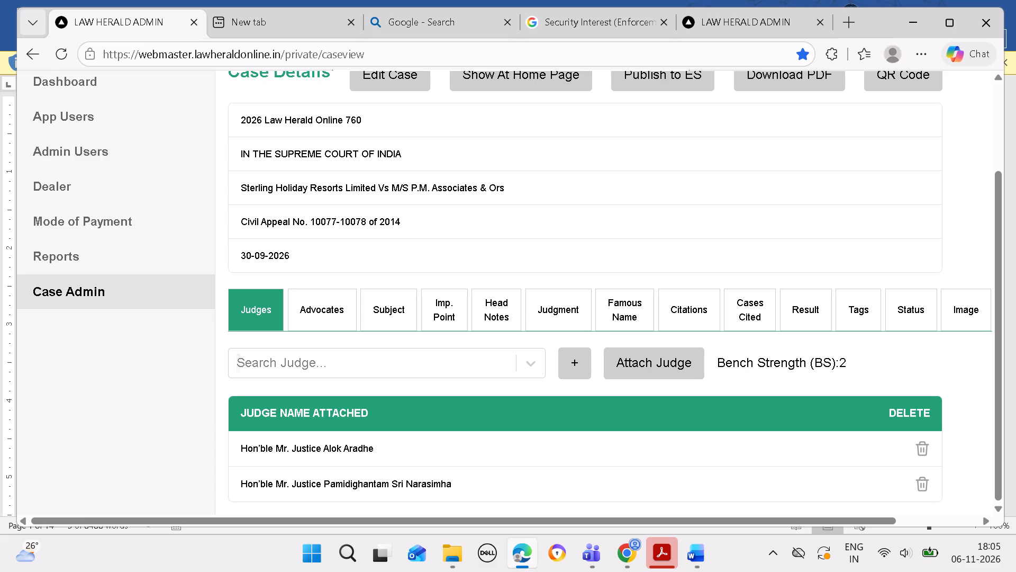
{"action": "left_click", "coordinate": [342, 315]}
{"action": "scroll", "coordinate": [359, 315], "scroll_direction": "down", "scroll_amount": 4}
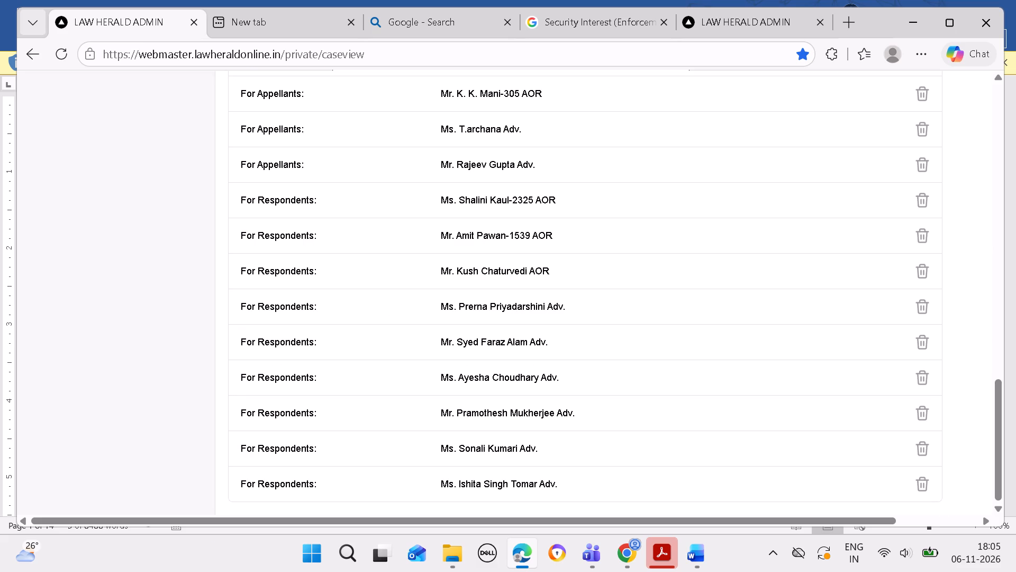
{"action": "scroll", "coordinate": [501, 347], "scroll_direction": "up", "scroll_amount": 1}
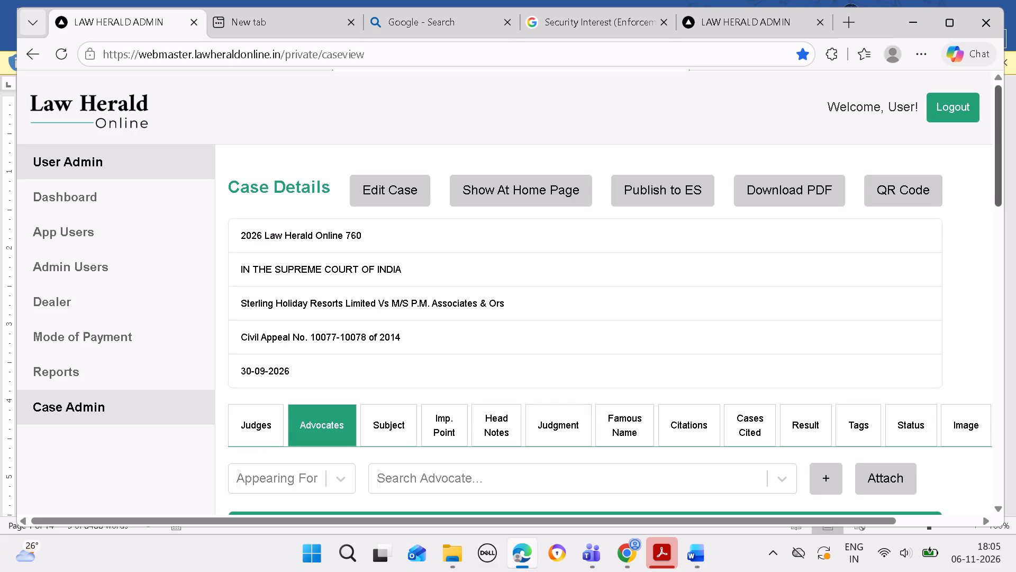
{"action": "left_click_drag", "start_coordinate": [997, 184], "coordinate": [1015, 311]}
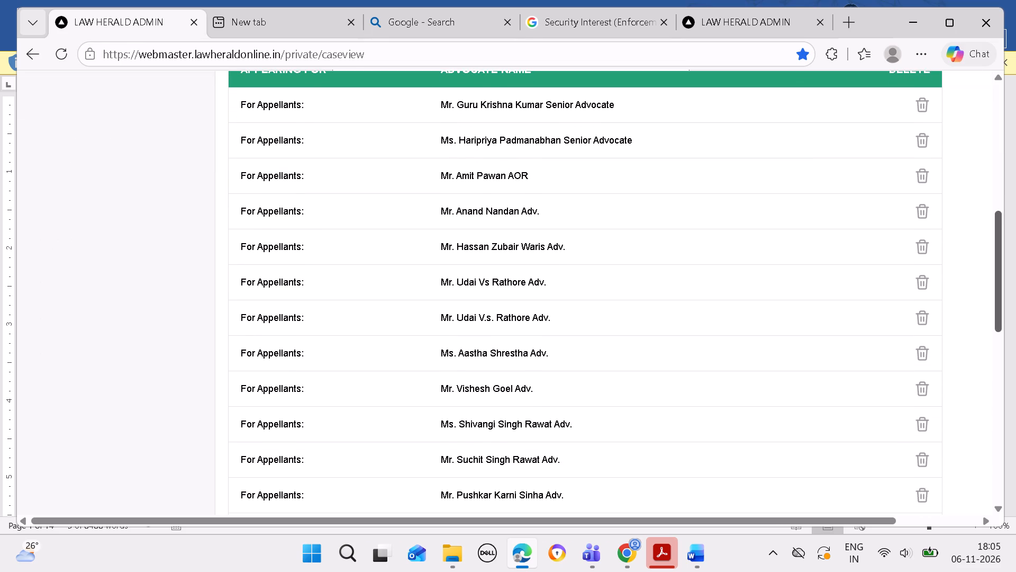
{"action": "left_click_drag", "start_coordinate": [1015, 311], "coordinate": [1015, 322]}
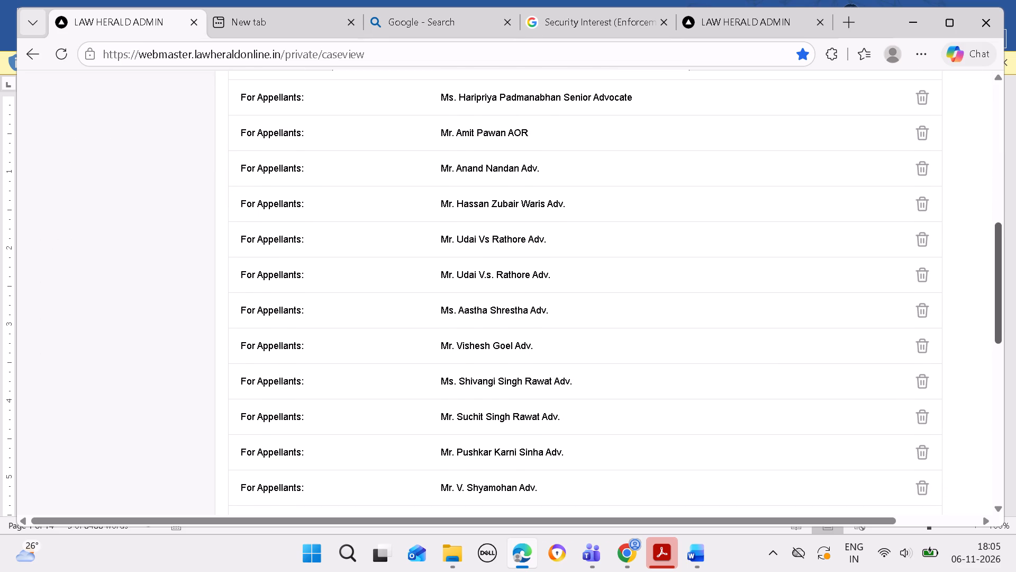
{"action": "left_click_drag", "start_coordinate": [1015, 322], "coordinate": [1015, 334]}
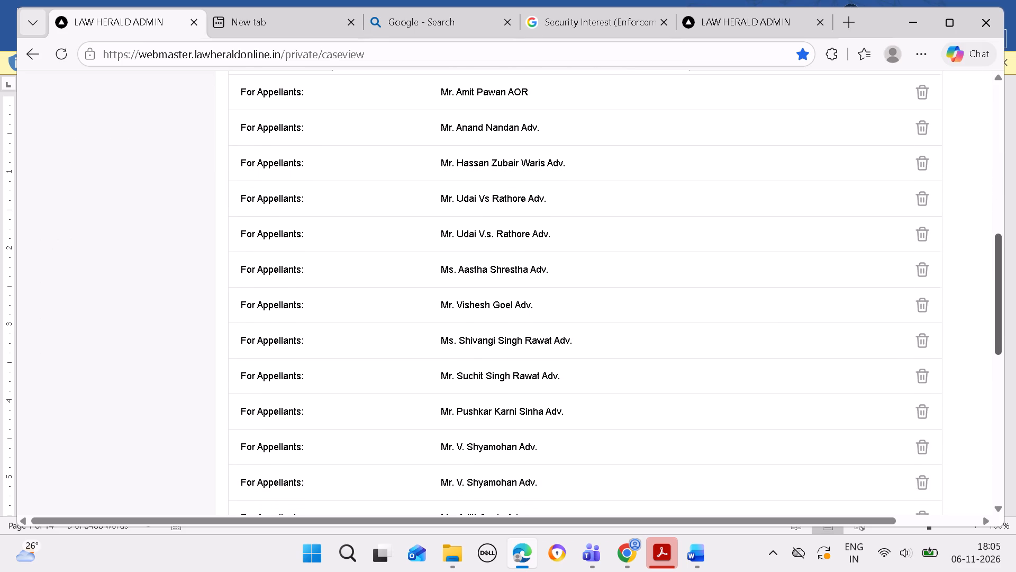
{"action": "left_click_drag", "start_coordinate": [1015, 334], "coordinate": [1015, 344]}
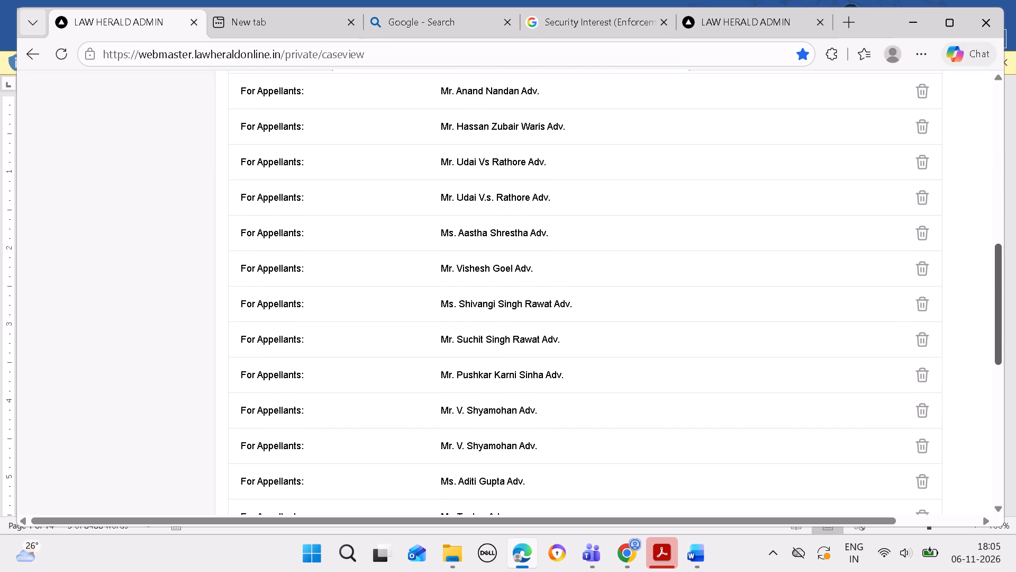
{"action": "left_click_drag", "start_coordinate": [1015, 344], "coordinate": [1015, 355]}
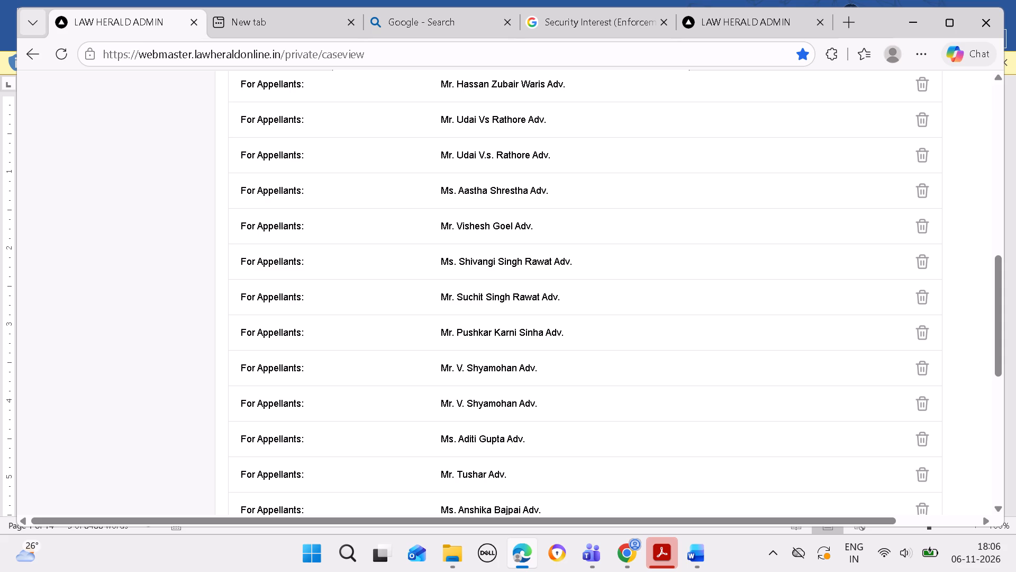
{"action": "scroll", "coordinate": [754, 383], "scroll_direction": "up", "scroll_amount": 2}
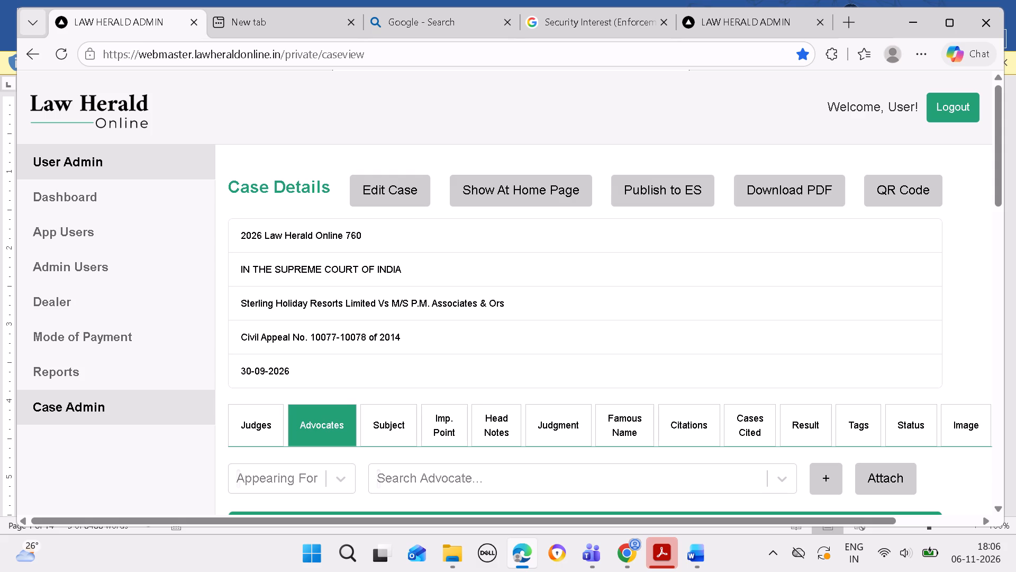
{"action": "left_click_drag", "start_coordinate": [1001, 176], "coordinate": [1015, 310]}
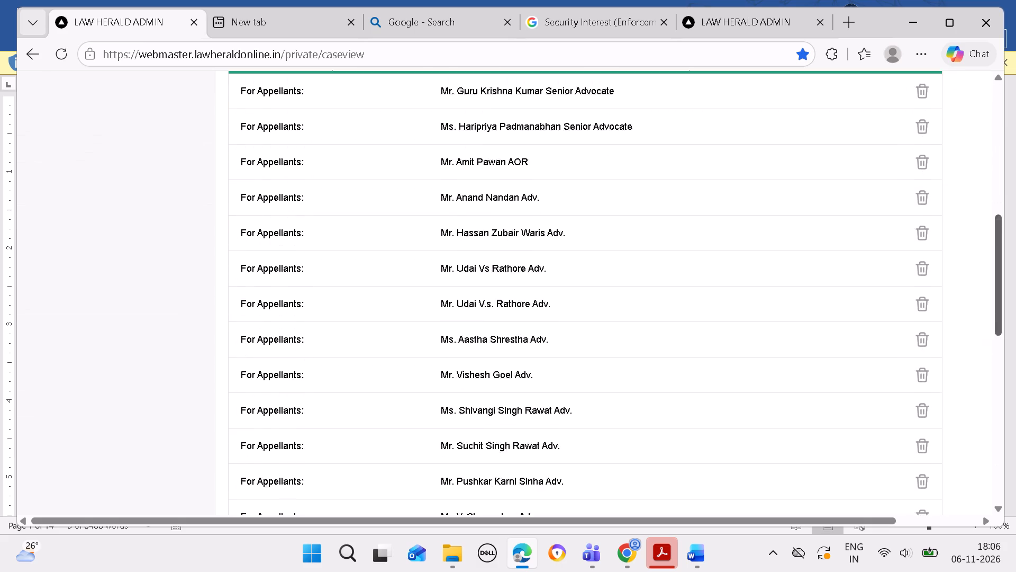
{"action": "left_click_drag", "start_coordinate": [1015, 310], "coordinate": [1000, 366]}
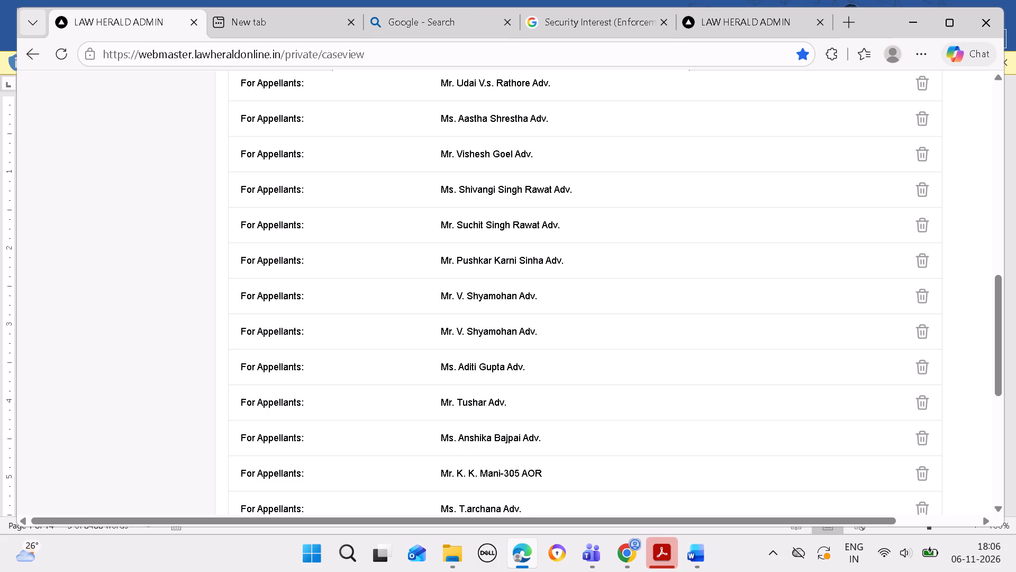
{"action": "left_click", "coordinate": [728, 468]}
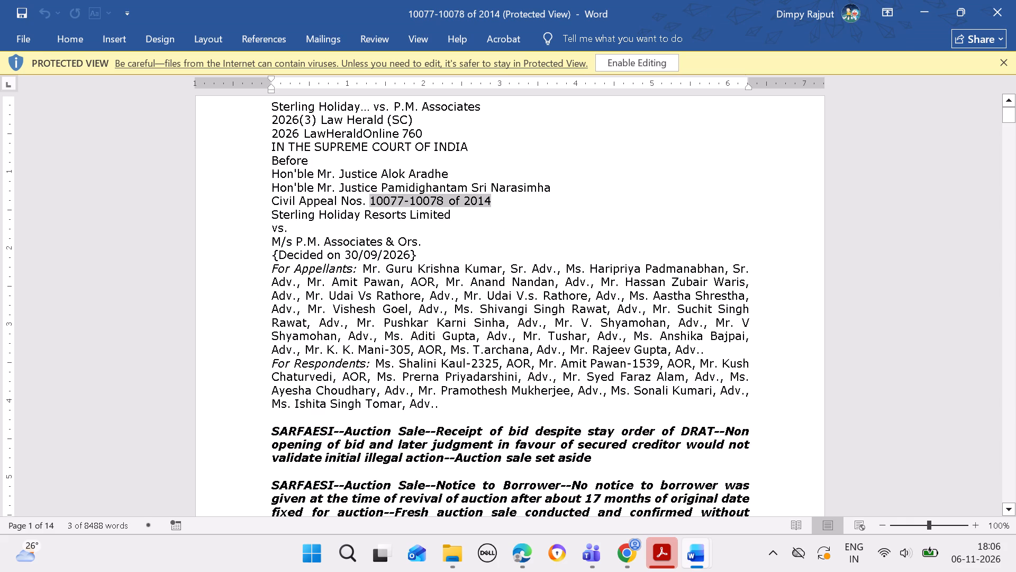
{"action": "left_click", "coordinate": [533, 548]}
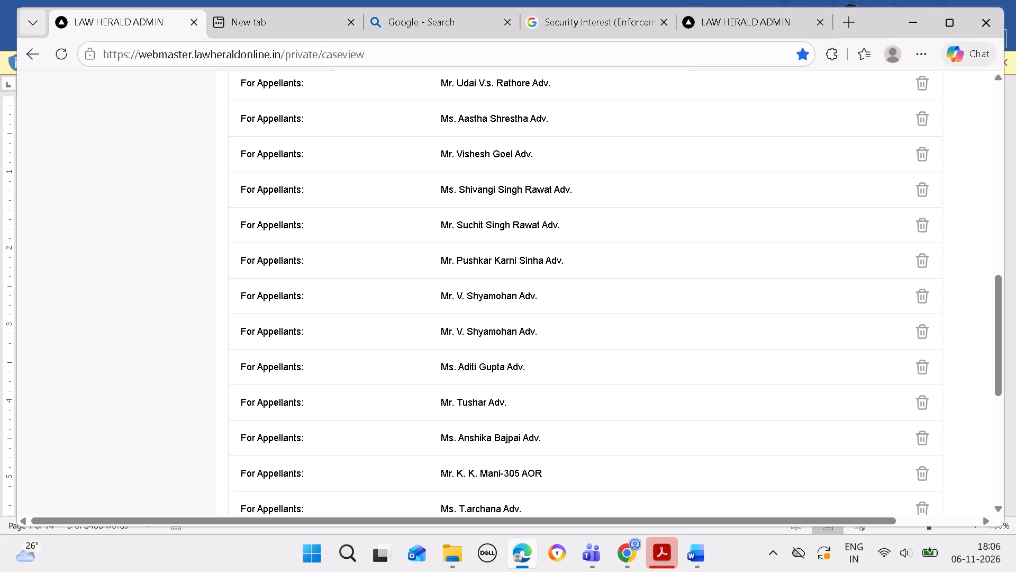
{"action": "scroll", "coordinate": [727, 328], "scroll_direction": "up", "scroll_amount": 2}
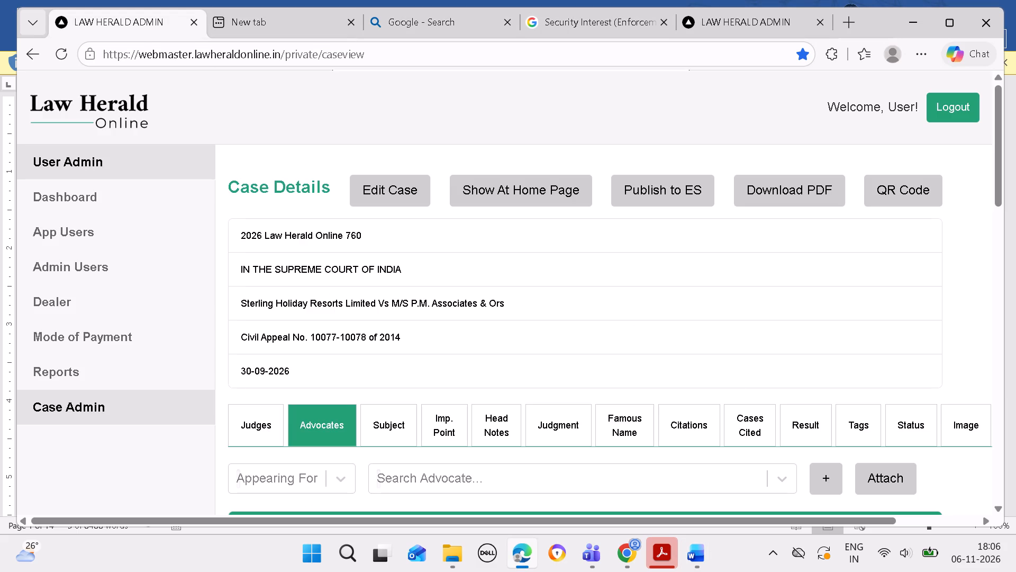
Check the subject attached to the case record and re-check the later appellants' and the respondents' advocates.
{"action": "left_click", "coordinate": [395, 414]}
{"action": "scroll", "coordinate": [393, 414], "scroll_direction": "down", "scroll_amount": 3}
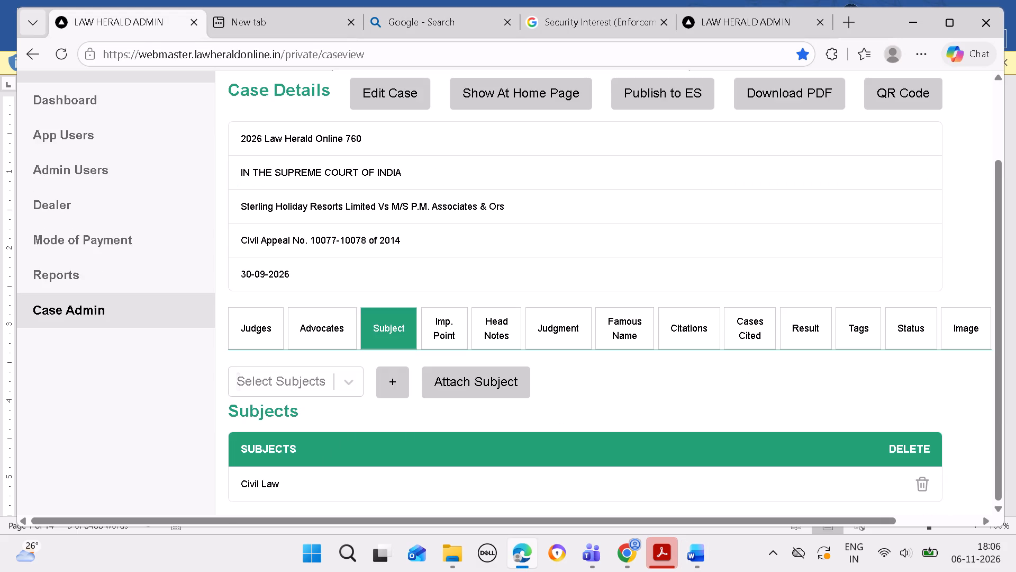
{"action": "left_click", "coordinate": [314, 334]}
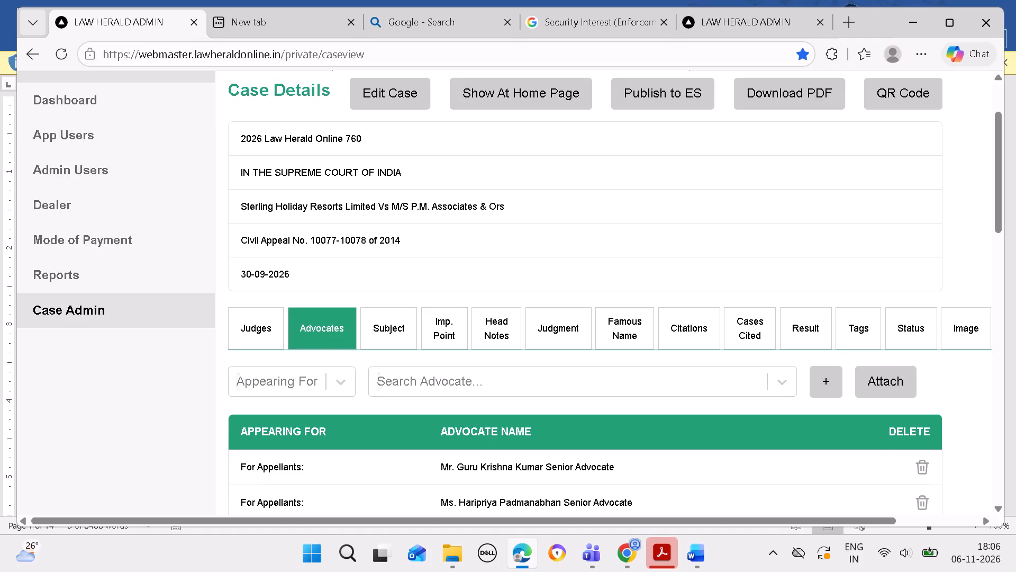
{"action": "scroll", "coordinate": [432, 385], "scroll_direction": "down", "scroll_amount": 2}
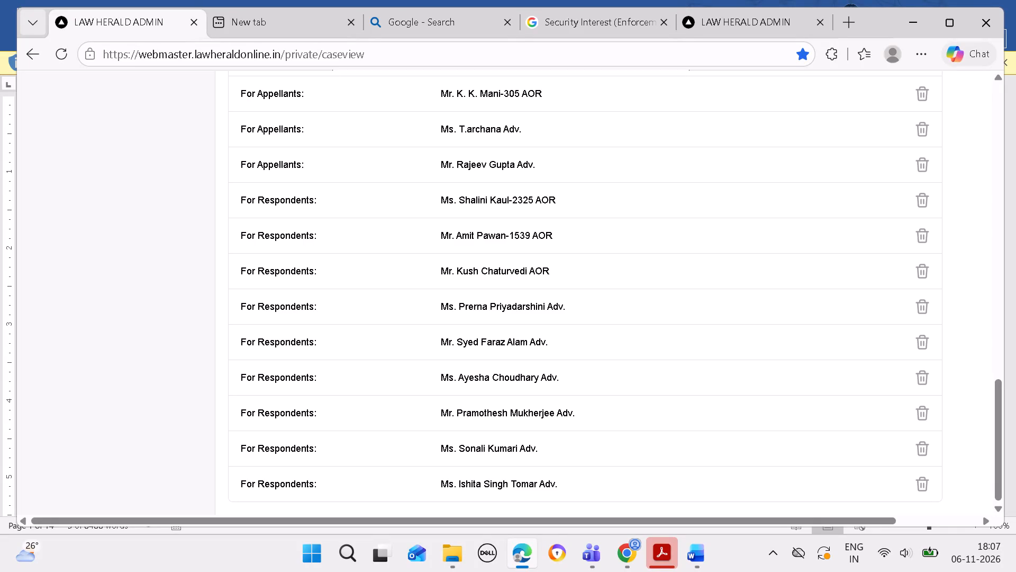
{"action": "left_click_drag", "start_coordinate": [997, 462], "coordinate": [999, 438]}
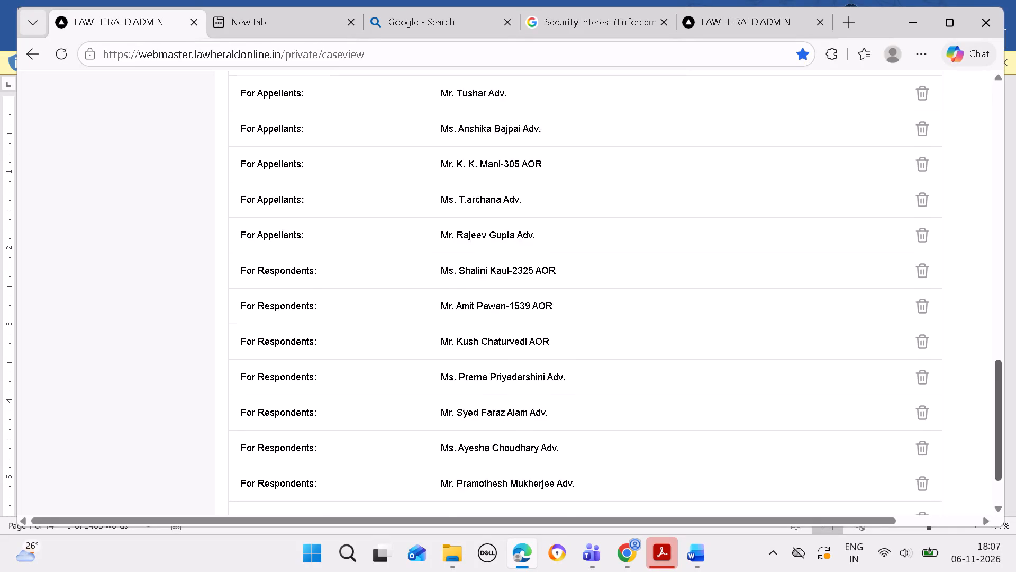
{"action": "left_click_drag", "start_coordinate": [999, 438], "coordinate": [1009, 385]}
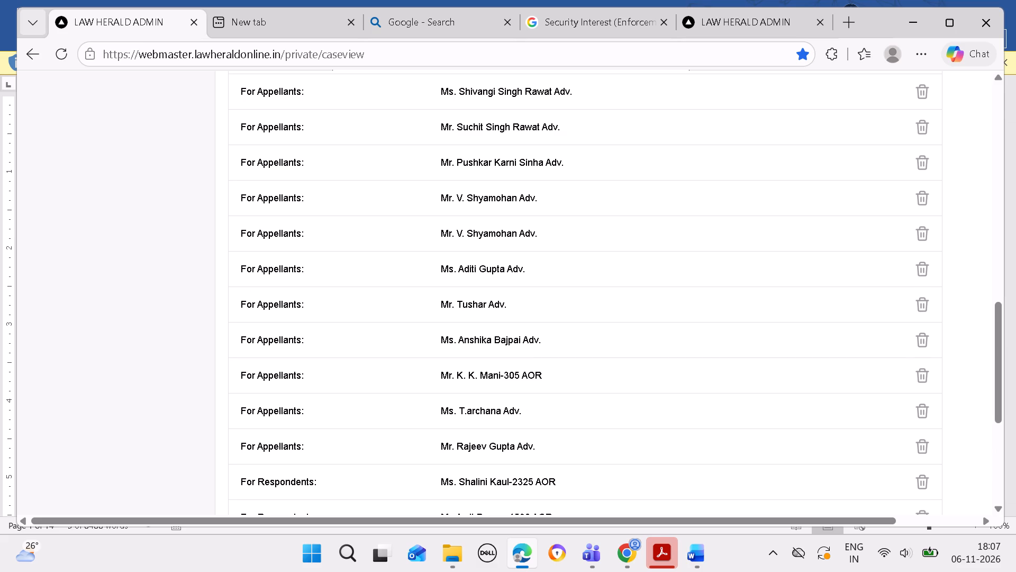
Publish the Sterling Holiday Resorts Limited case record to ES.
{"action": "scroll", "coordinate": [733, 422], "scroll_direction": "up", "scroll_amount": 2}
{"action": "left_click", "coordinate": [681, 187]}
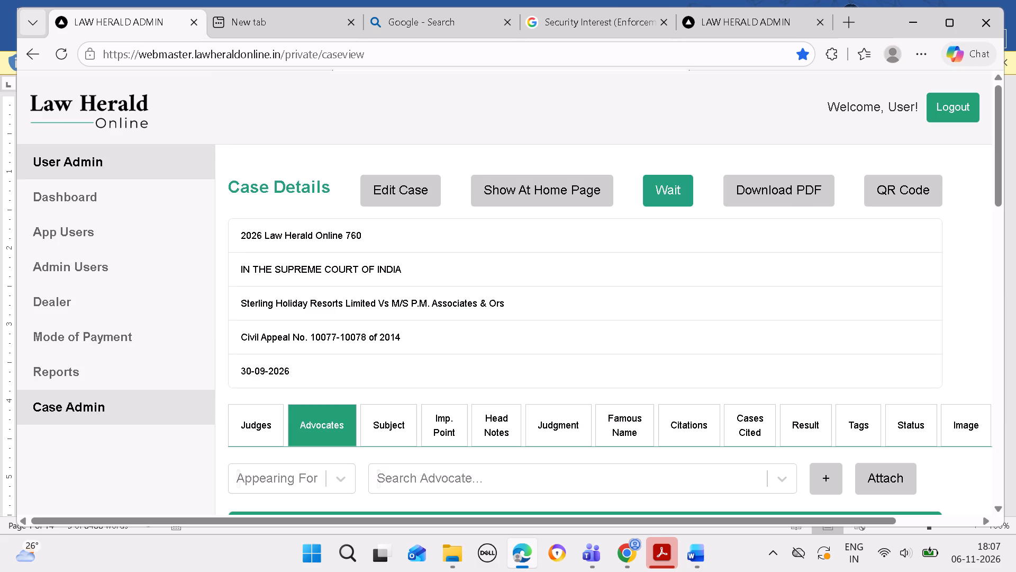
{"action": "left_click", "coordinate": [672, 158]}
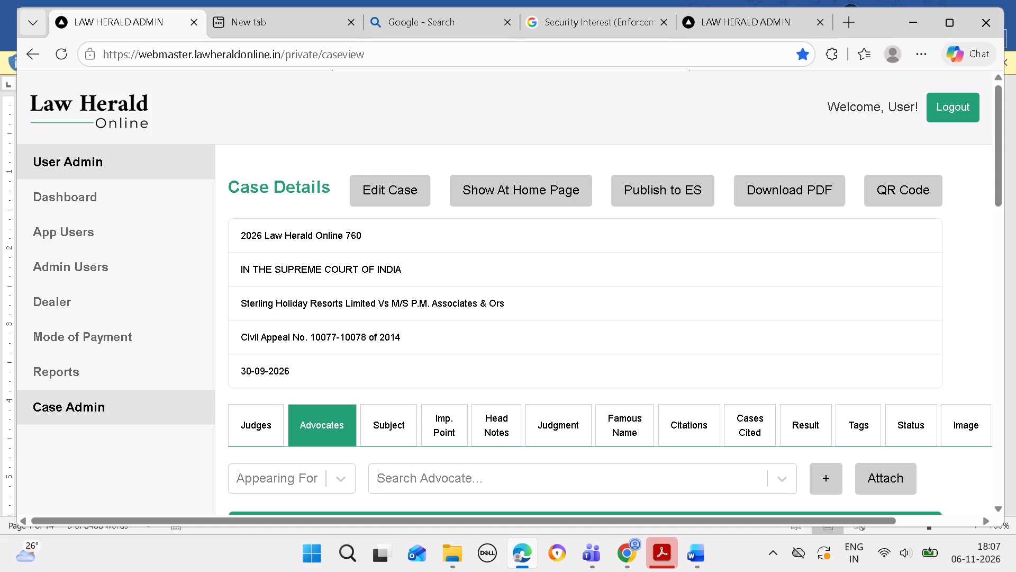
Go over the advocates and judges attached to the Sterling Holiday Resorts Limited case record once more.
{"action": "left_click", "coordinate": [324, 426]}
{"action": "scroll", "coordinate": [348, 424], "scroll_direction": "down", "scroll_amount": 1}
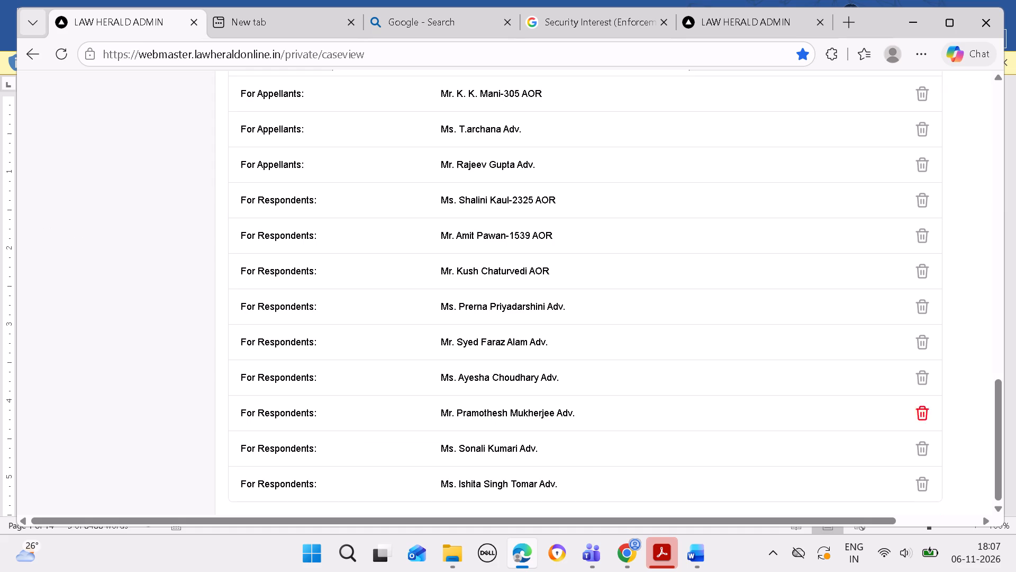
{"action": "left_click_drag", "start_coordinate": [998, 447], "coordinate": [995, 399]}
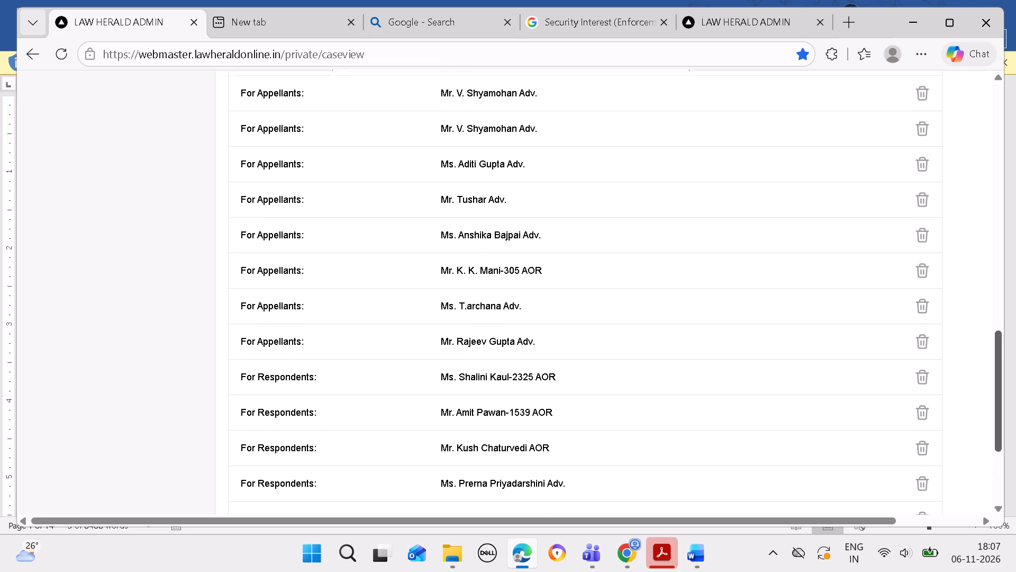
{"action": "left_click_drag", "start_coordinate": [995, 399], "coordinate": [995, 374]}
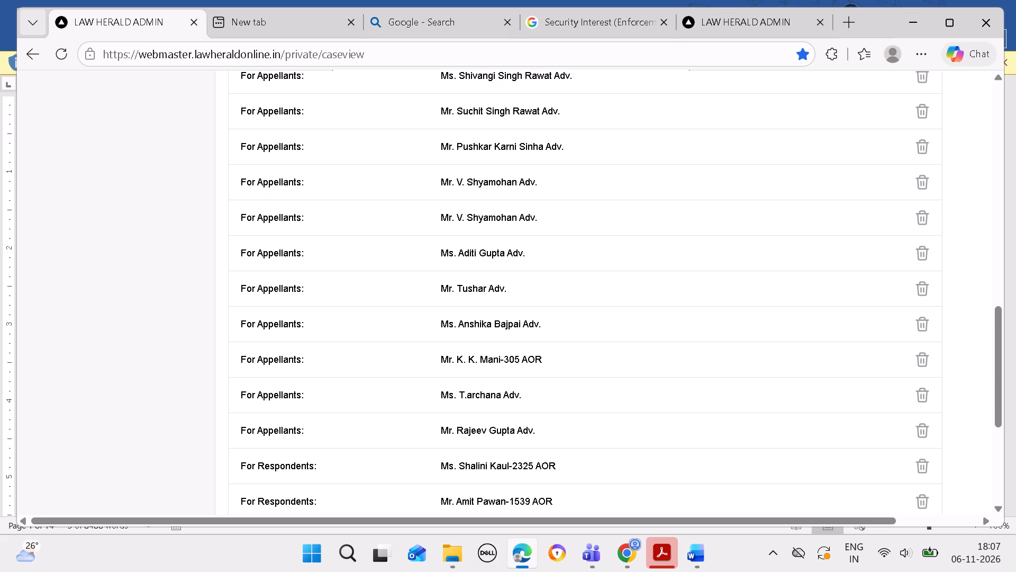
{"action": "scroll", "coordinate": [786, 448], "scroll_direction": "up", "scroll_amount": 3}
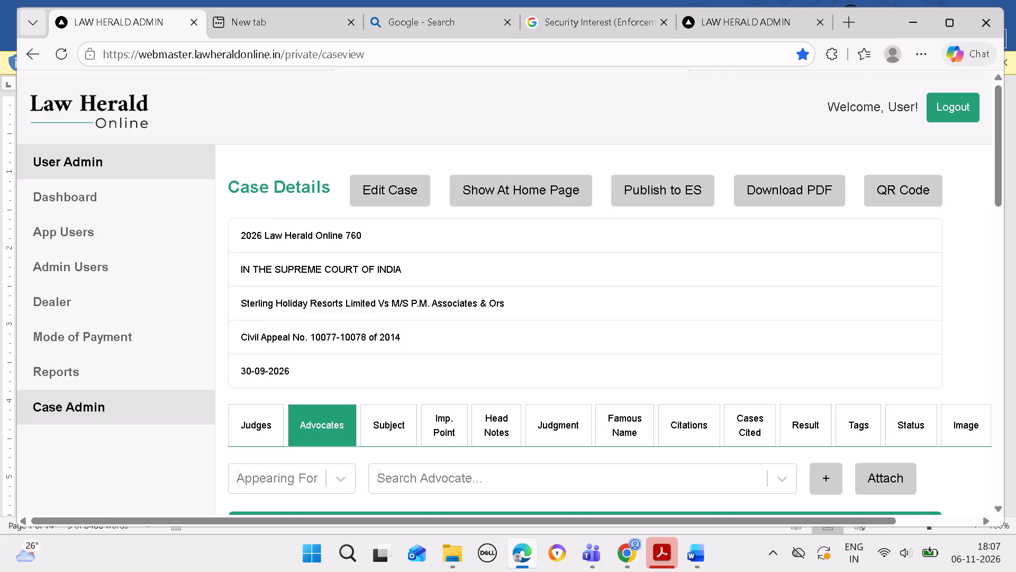
{"action": "left_click", "coordinate": [250, 432]}
{"action": "scroll", "coordinate": [255, 421], "scroll_direction": "down", "scroll_amount": 2}
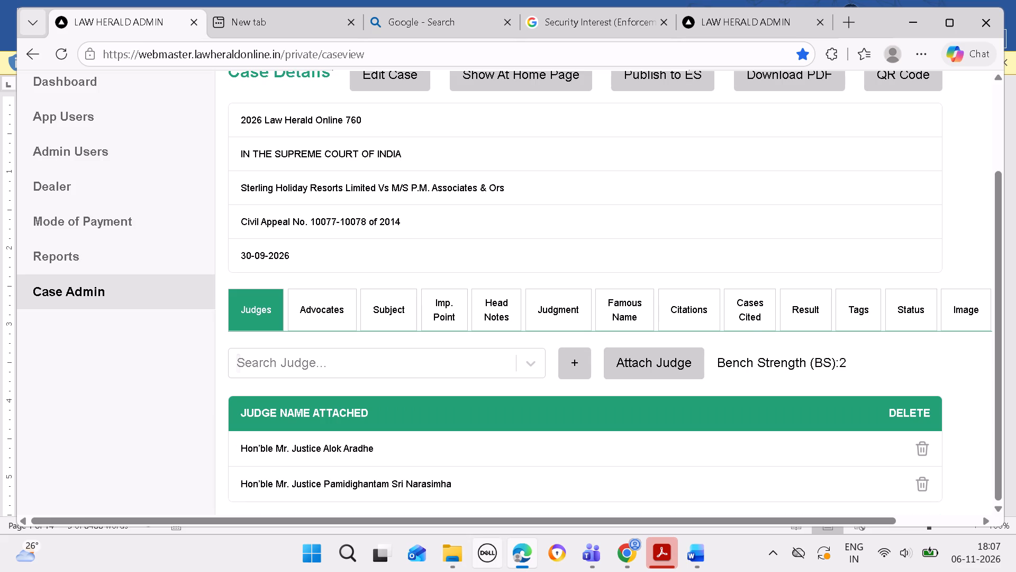
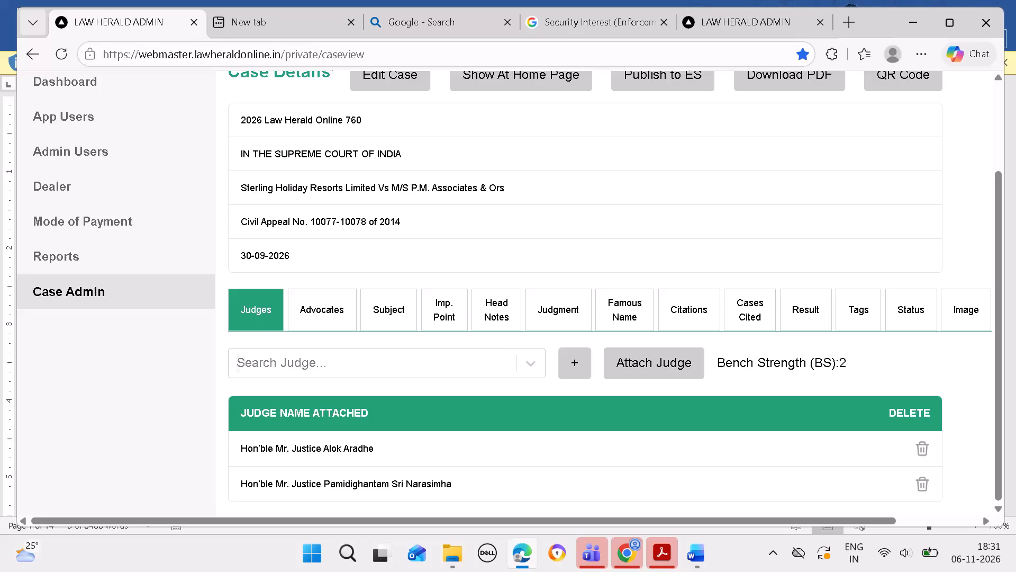
{"action": "left_click", "coordinate": [987, 19]}
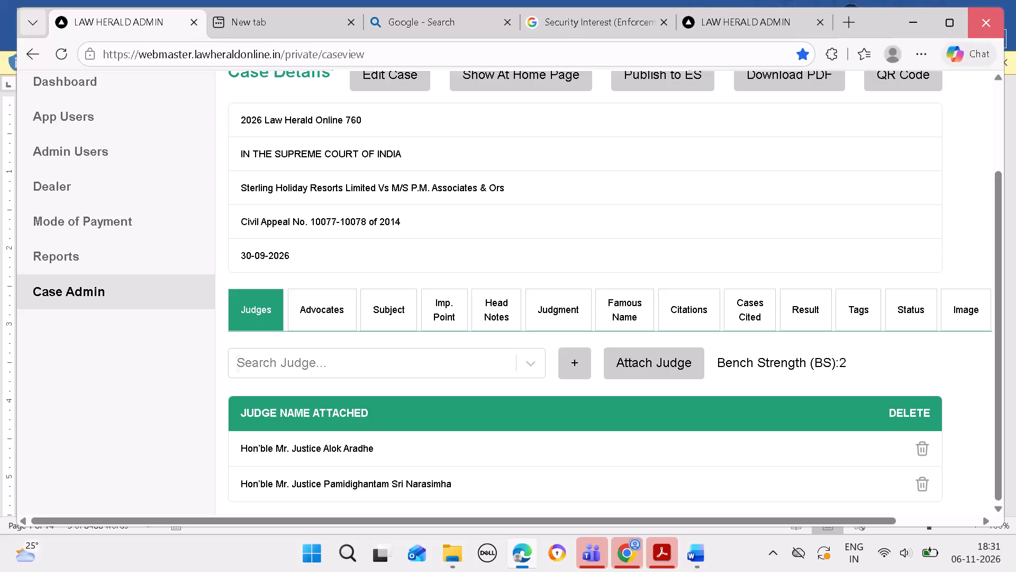
{"action": "left_click", "coordinate": [601, 186]}
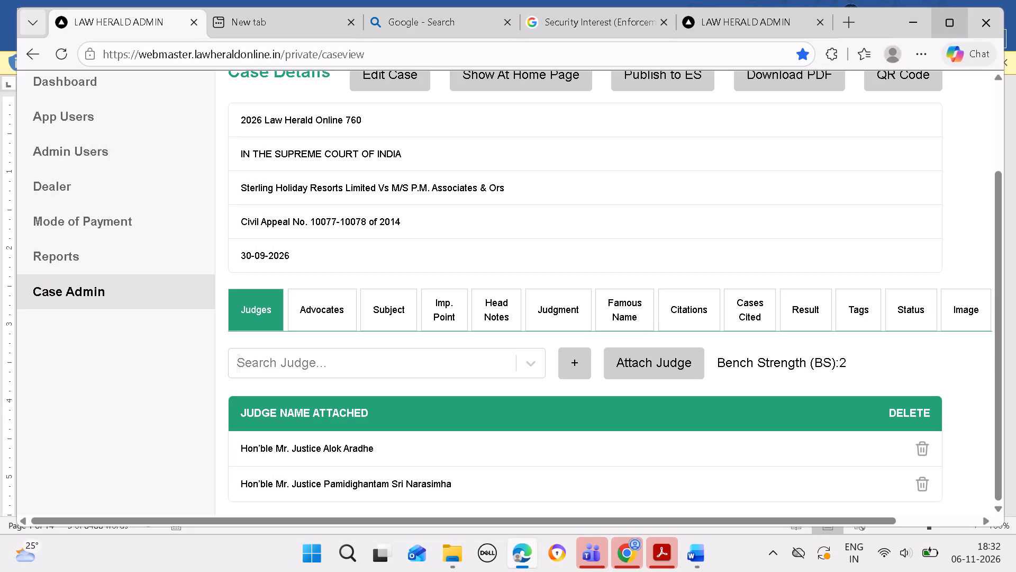
{"action": "left_click", "coordinate": [912, 28]}
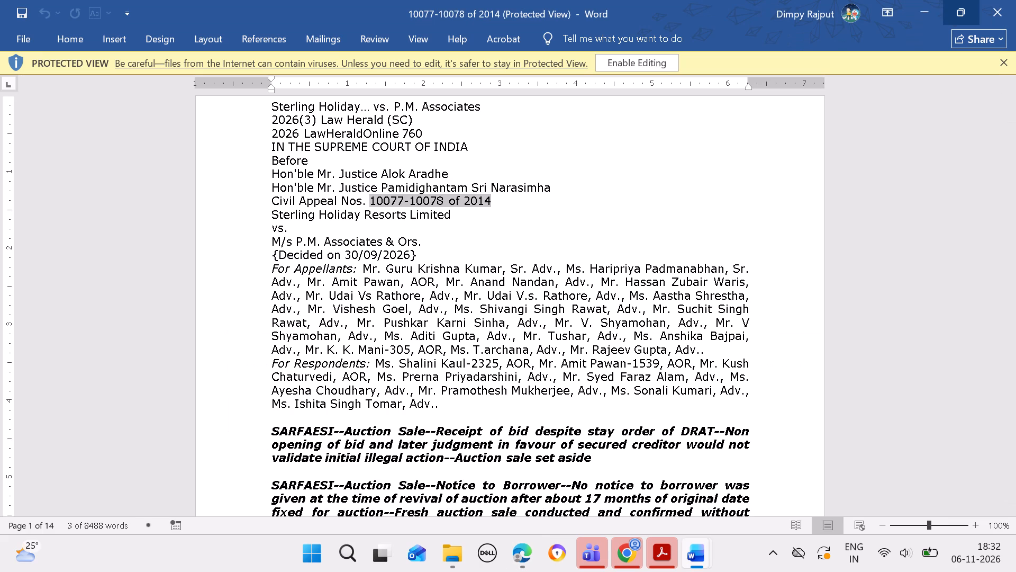
{"action": "left_click", "coordinate": [917, 11]}
{"action": "left_click", "coordinate": [928, 13]}
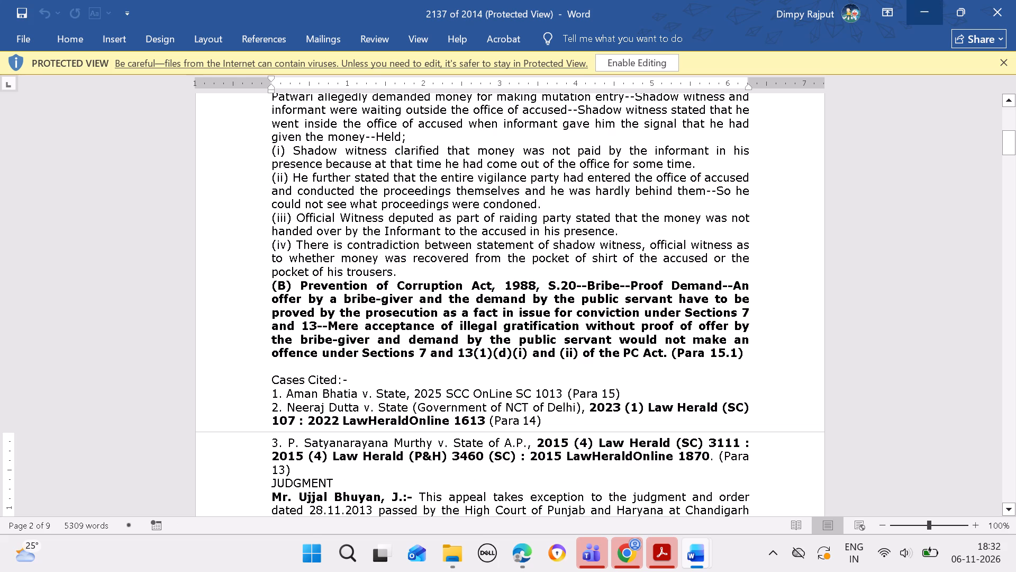